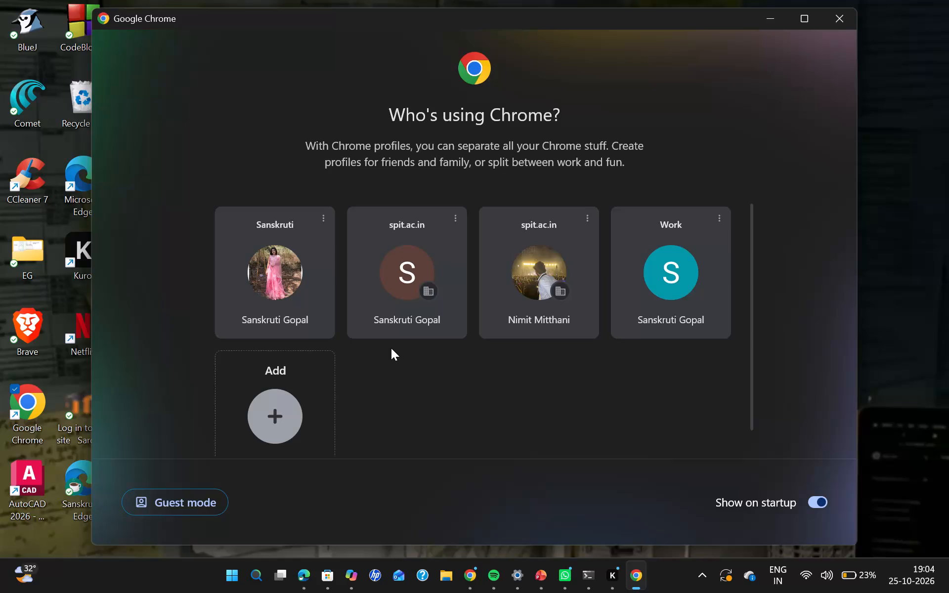
Open the browser with the spit.ac.in school profile that has the brown S avatar.
{"action": "double_click", "coordinate": [423, 280]}
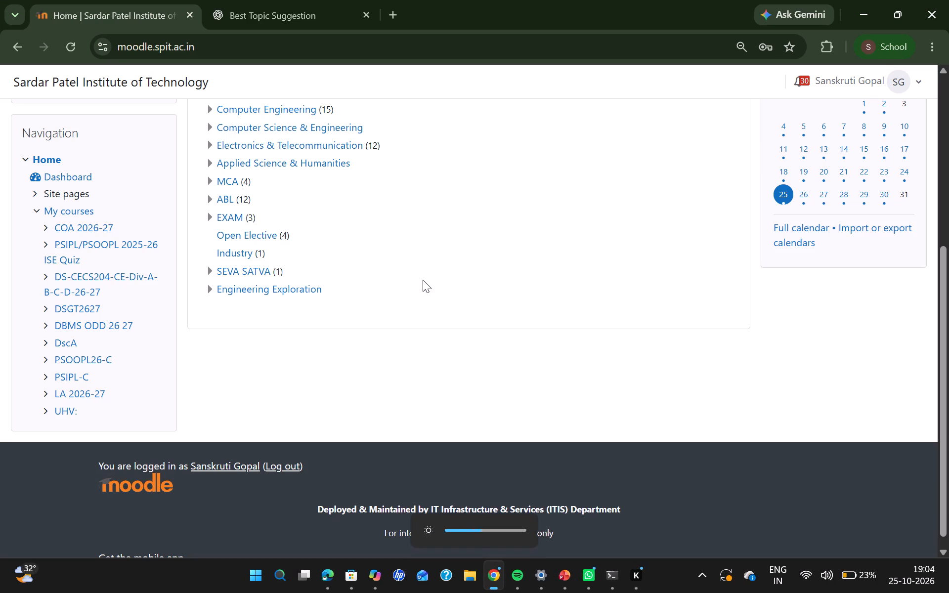
{"action": "scroll", "coordinate": [457, 342], "scroll_direction": "up", "scroll_amount": 3}
{"action": "scroll", "coordinate": [457, 342], "scroll_direction": "down", "scroll_amount": 1}
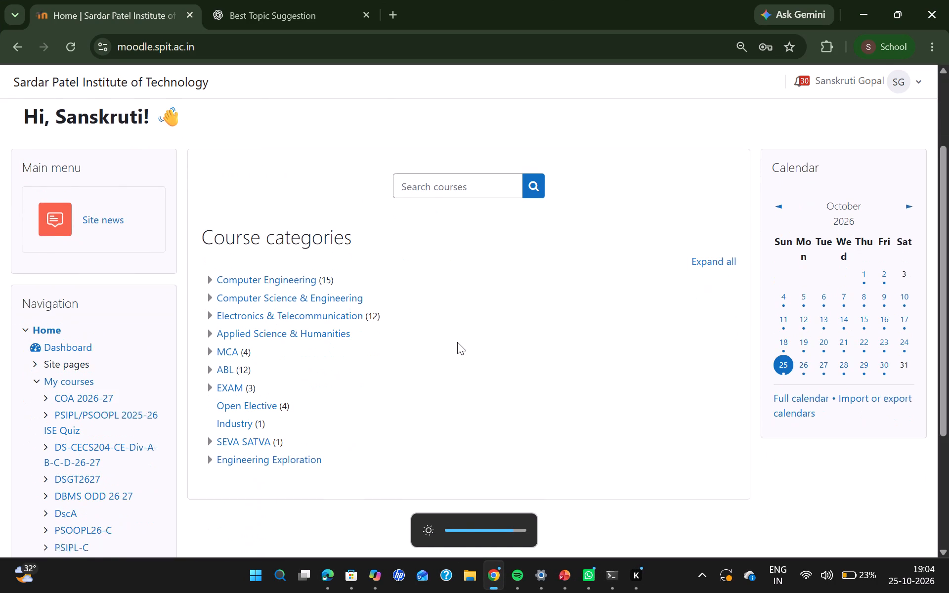
{"action": "scroll", "coordinate": [457, 342], "scroll_direction": "down", "scroll_amount": 1}
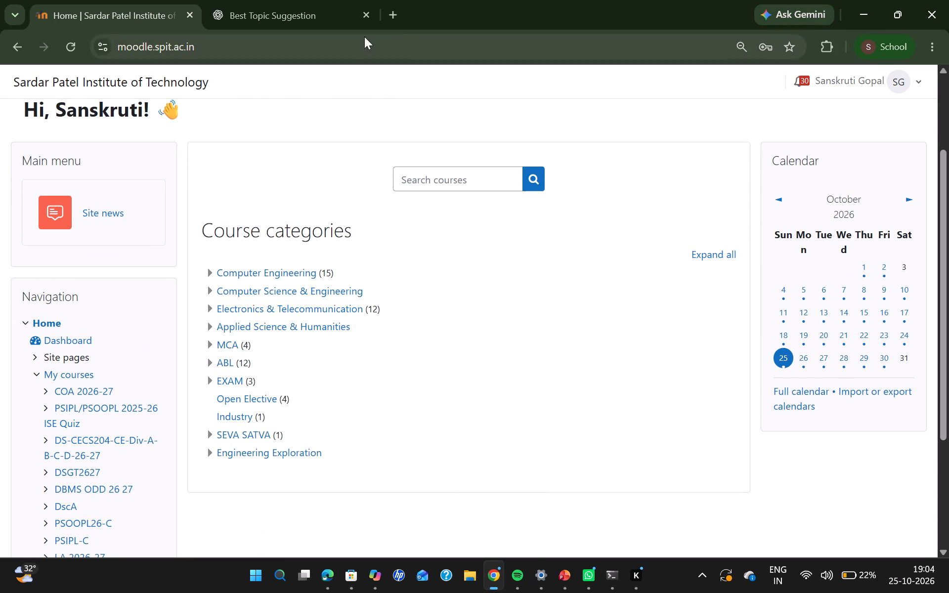
Open Google Drive from the Google apps in a new browser tab.
{"action": "left_click", "coordinate": [392, 17]}
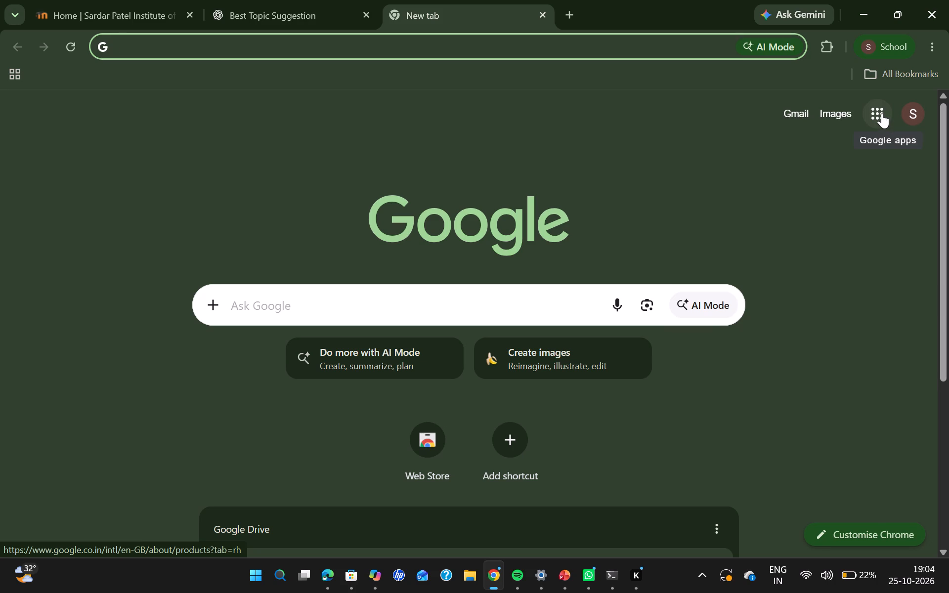
{"action": "left_click", "coordinate": [882, 113]}
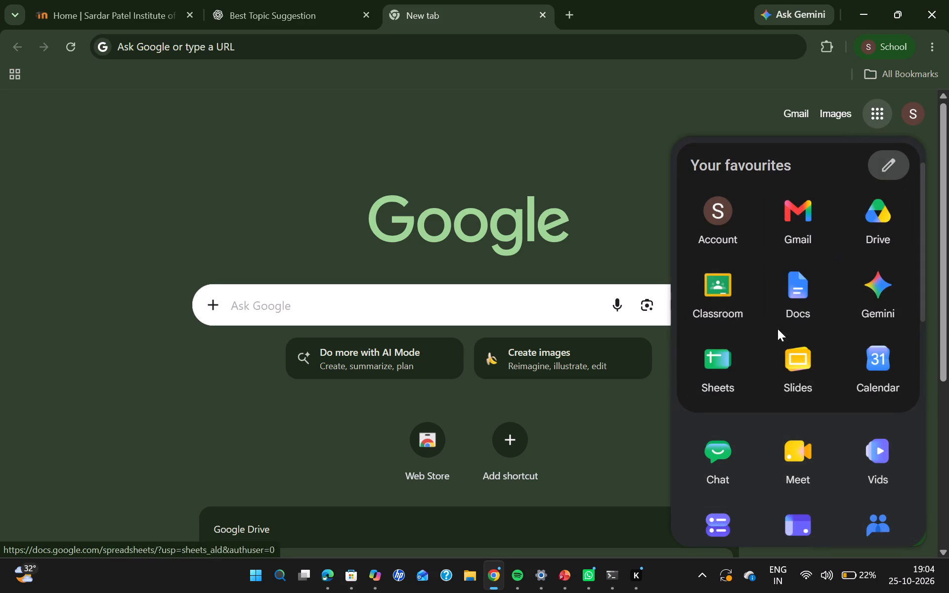
{"action": "double_click", "coordinate": [875, 216]}
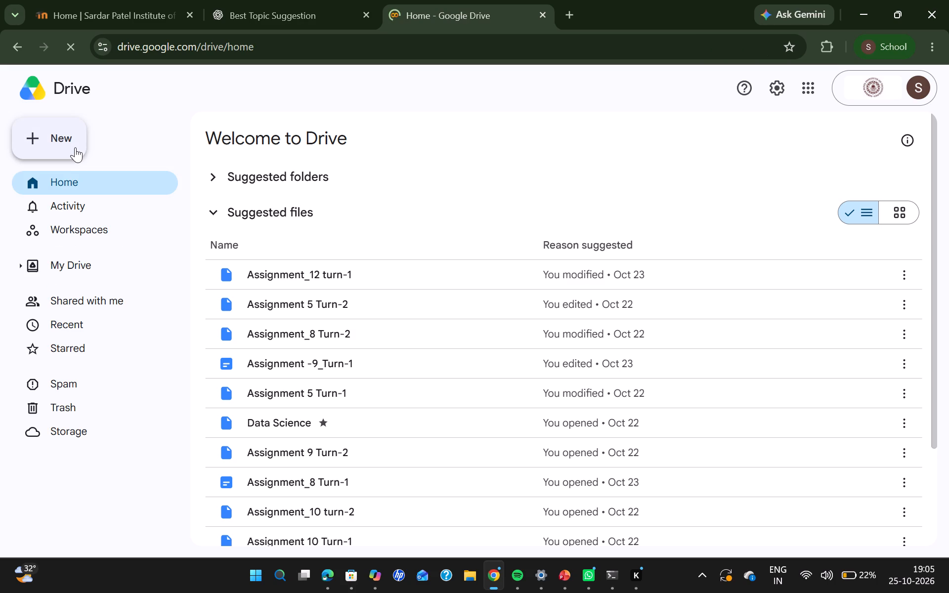
Upload the recent PDF "Amdalhs Law.ipynb - Colab" from the computer to Google Drive.
{"action": "left_click", "coordinate": [70, 150]}
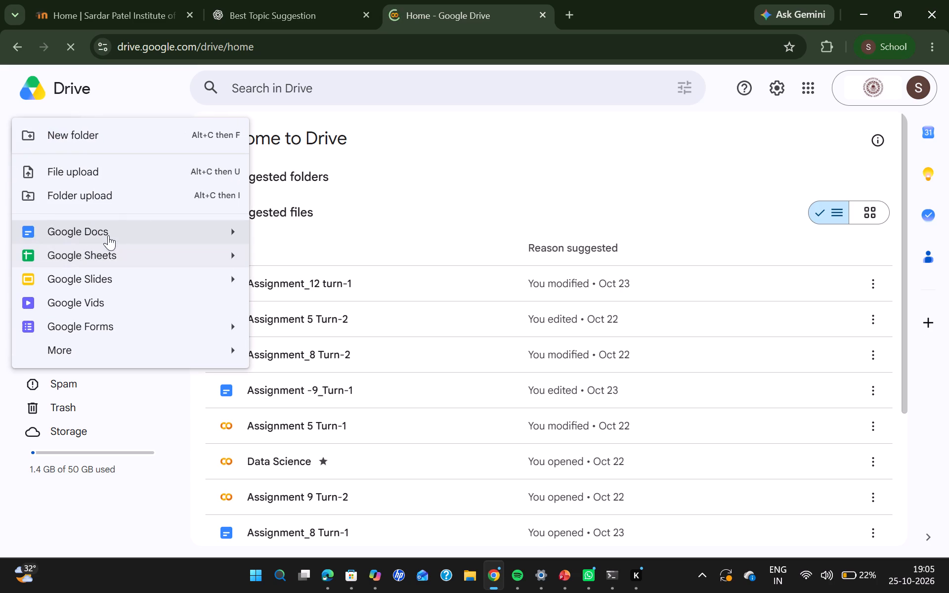
{"action": "left_click", "coordinate": [171, 179]}
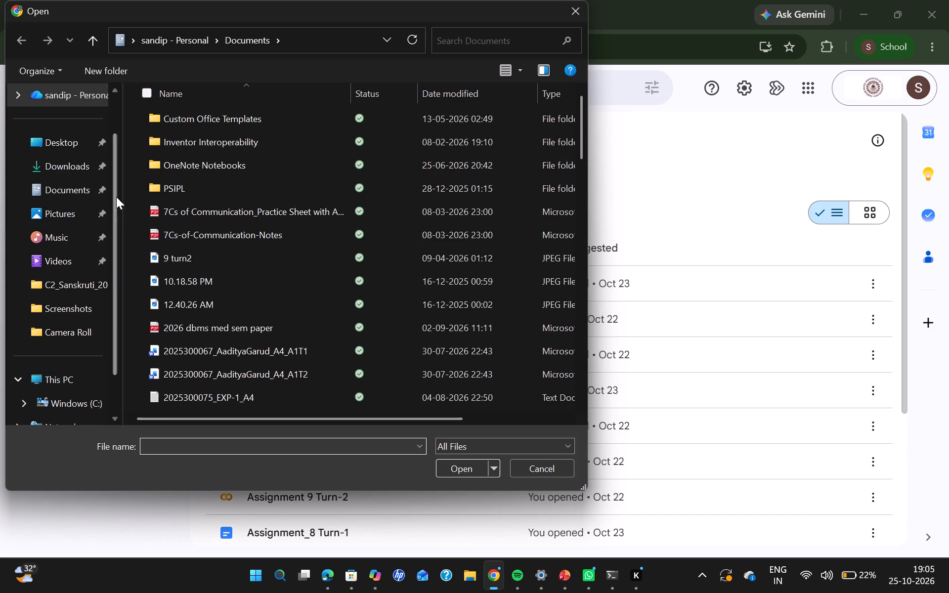
{"action": "left_click", "coordinate": [54, 170]}
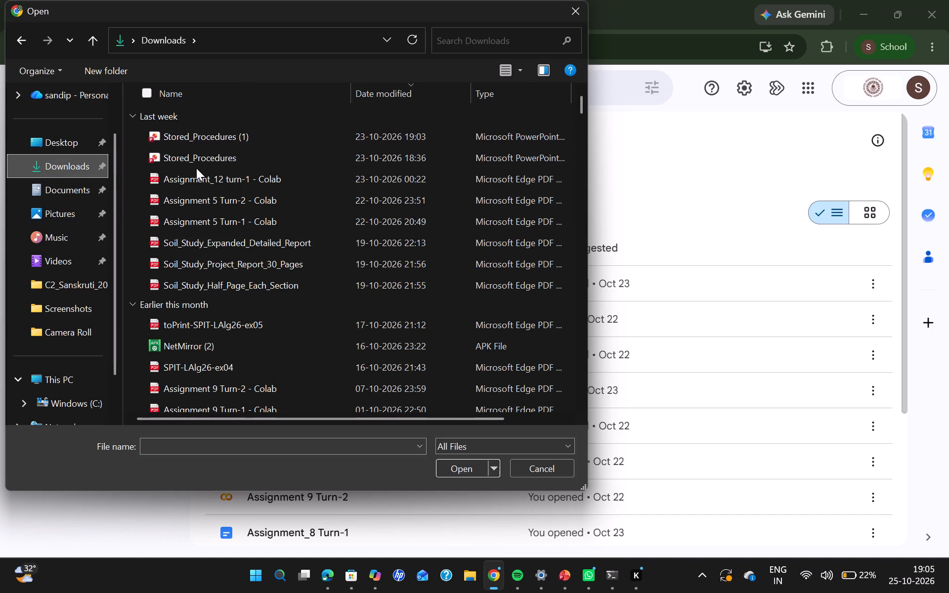
{"action": "scroll", "coordinate": [196, 168], "scroll_direction": "up", "scroll_amount": 4}
{"action": "scroll", "coordinate": [69, 267], "scroll_direction": "up", "scroll_amount": 3}
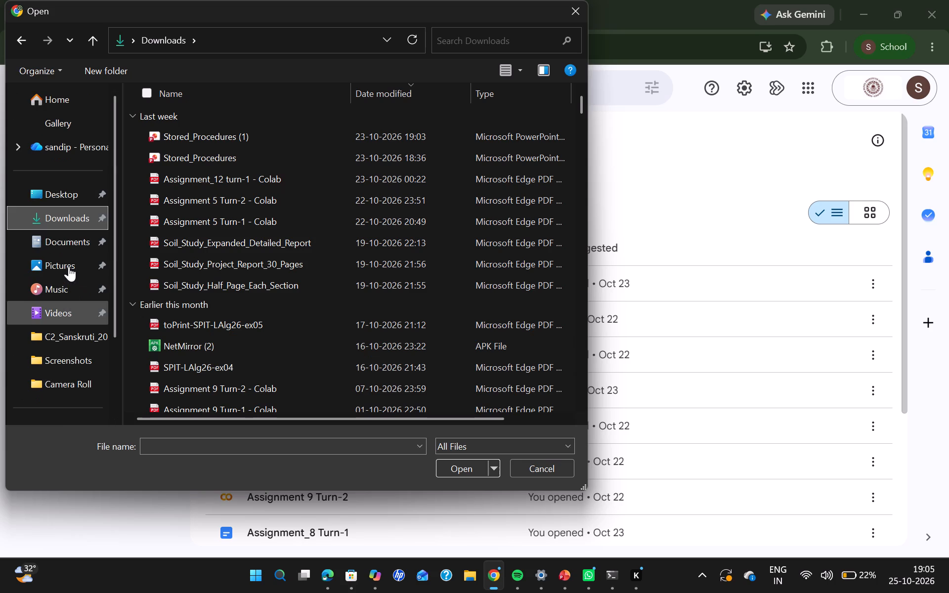
{"action": "left_click", "coordinate": [69, 243]}
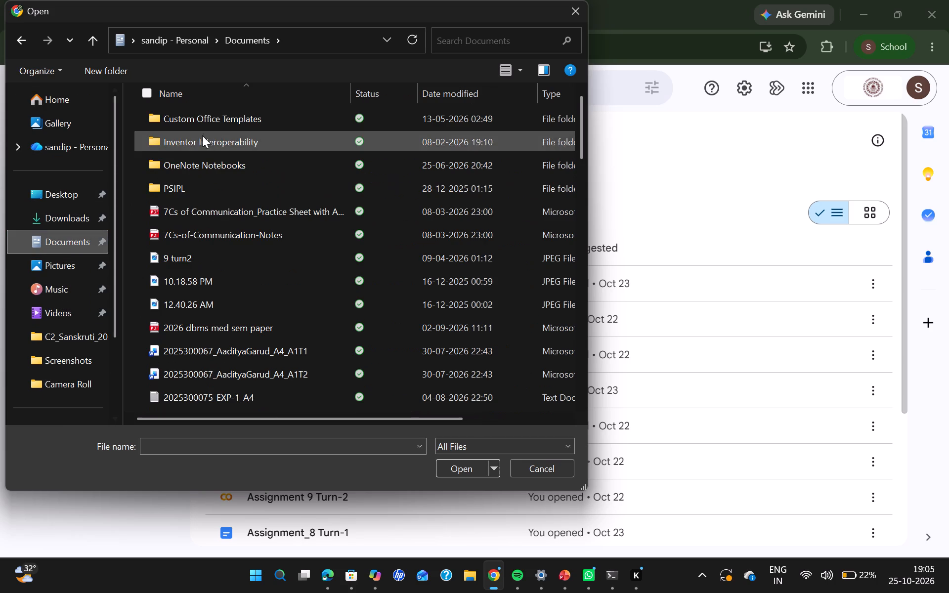
{"action": "scroll", "coordinate": [203, 251], "scroll_direction": "down", "scroll_amount": 3}
{"action": "scroll", "coordinate": [203, 251], "scroll_direction": "up", "scroll_amount": 1}
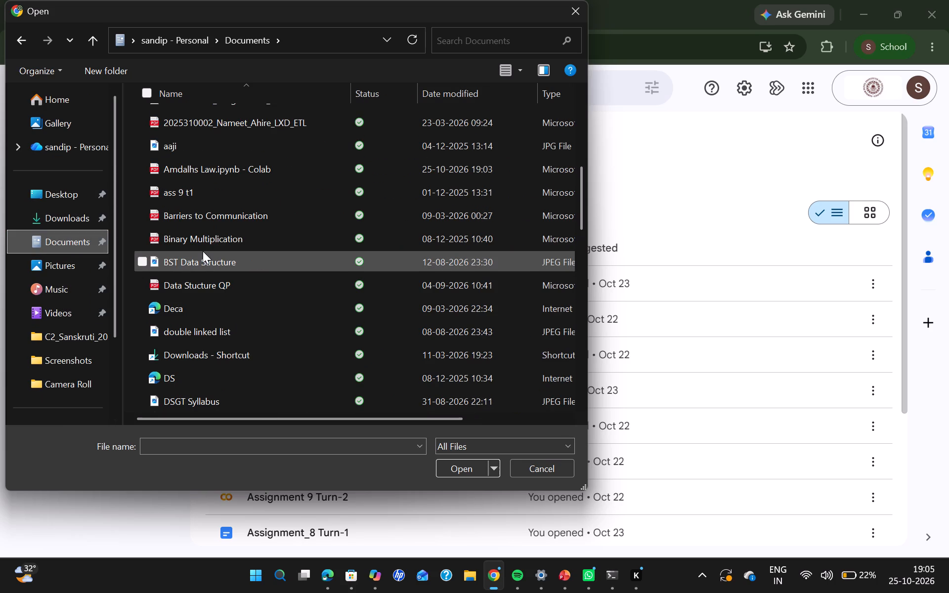
{"action": "scroll", "coordinate": [203, 251], "scroll_direction": "up", "scroll_amount": 2}
{"action": "scroll", "coordinate": [203, 251], "scroll_direction": "down", "scroll_amount": 1, "text": "ctrl"}
{"action": "scroll", "coordinate": [203, 251], "scroll_direction": "up", "scroll_amount": 1, "text": "ctrl"}
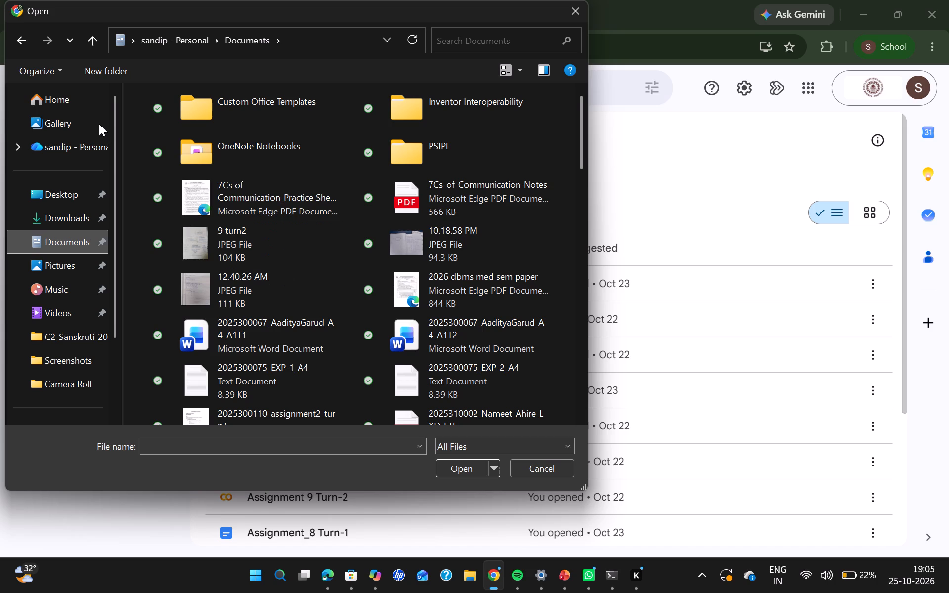
{"action": "scroll", "coordinate": [93, 124], "scroll_direction": "up", "scroll_amount": 3}
{"action": "left_click", "coordinate": [81, 98]}
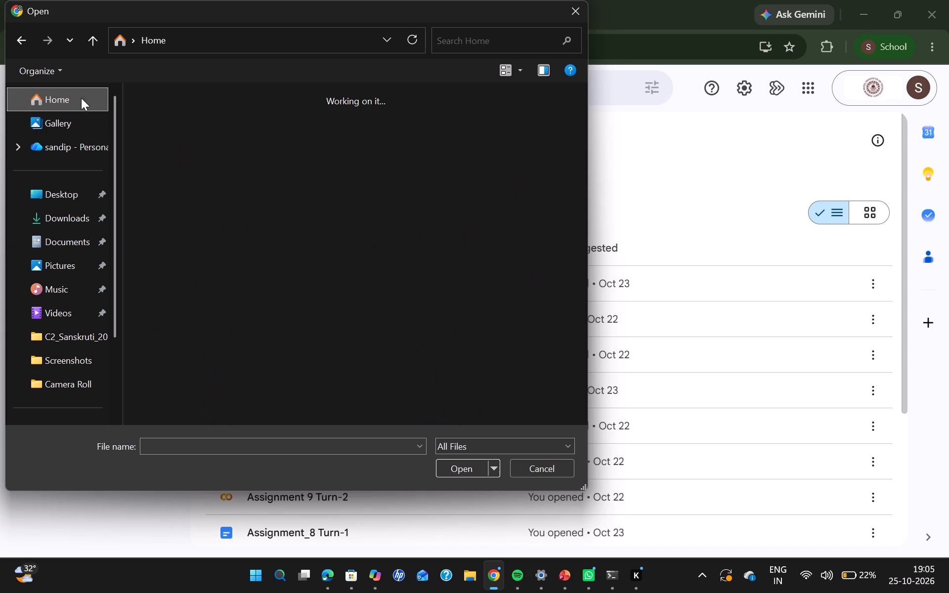
{"action": "scroll", "coordinate": [319, 279], "scroll_direction": "down", "scroll_amount": 1}
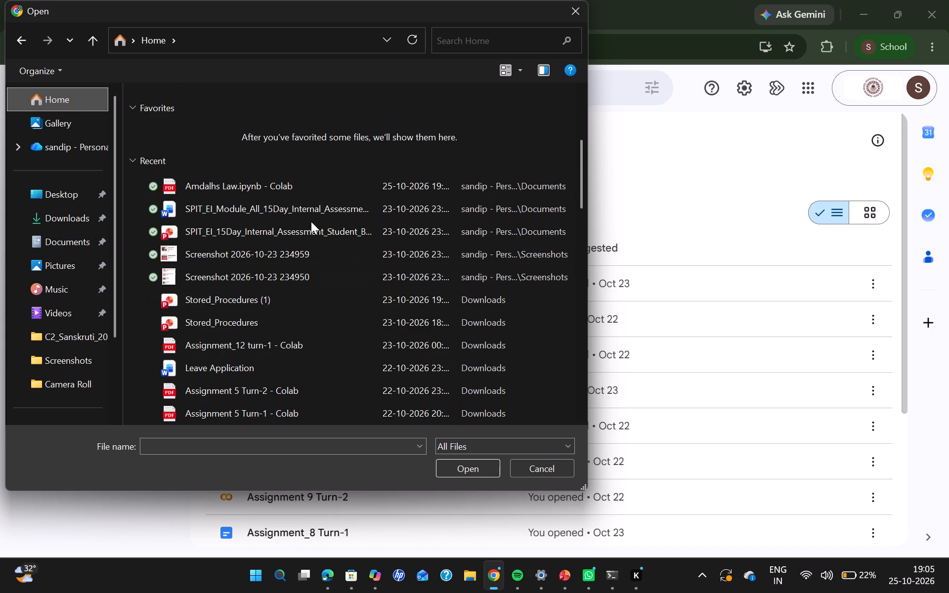
{"action": "left_click", "coordinate": [308, 187]}
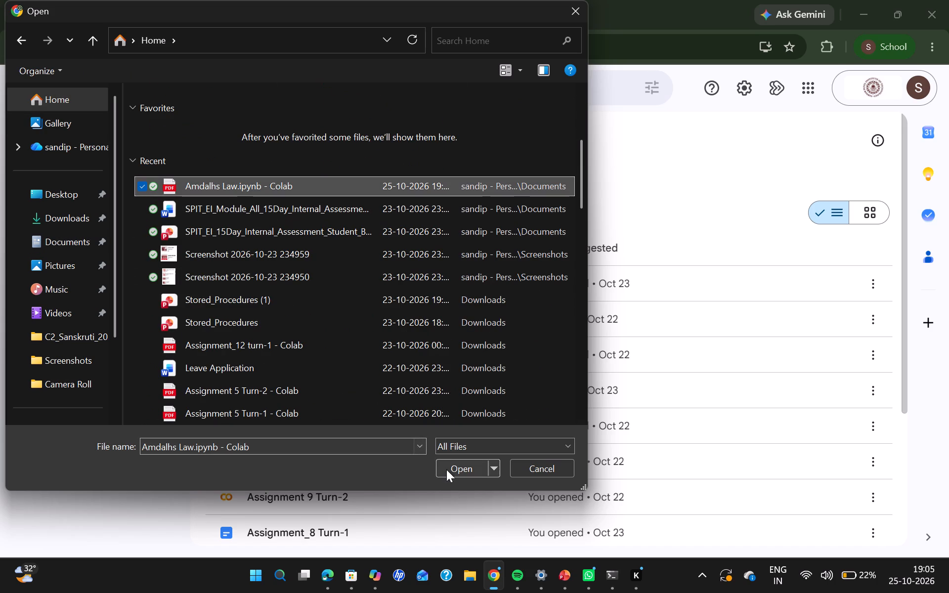
{"action": "left_click", "coordinate": [446, 469]}
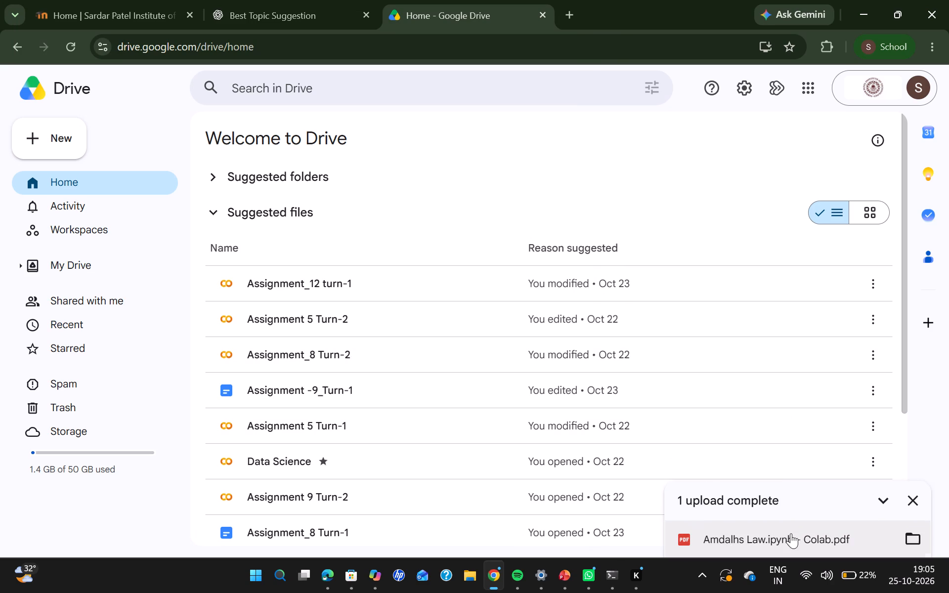
Open the uploaded Amdalhs Law PDF as an editable document in Google Docs.
{"action": "left_click", "coordinate": [771, 541]}
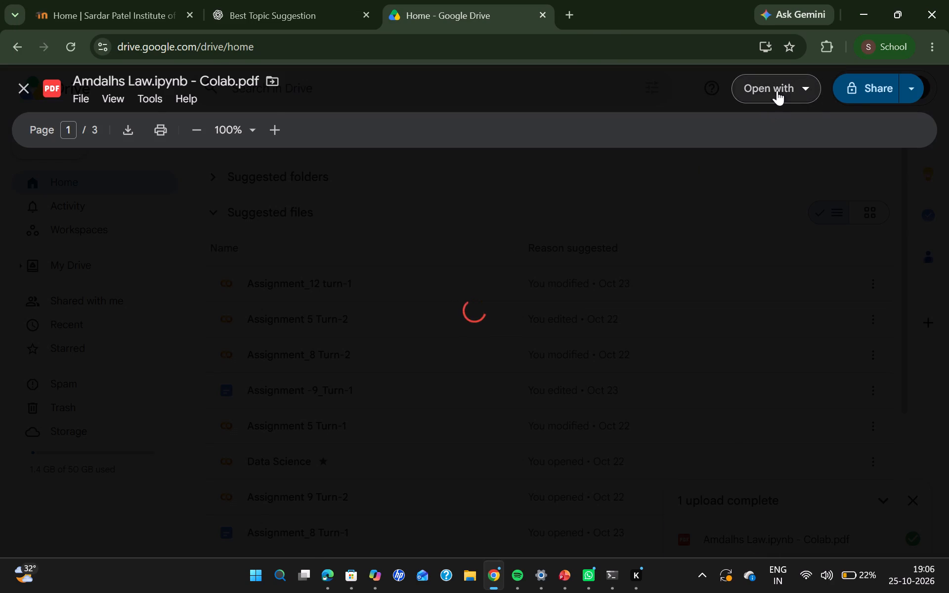
{"action": "left_click", "coordinate": [777, 90]}
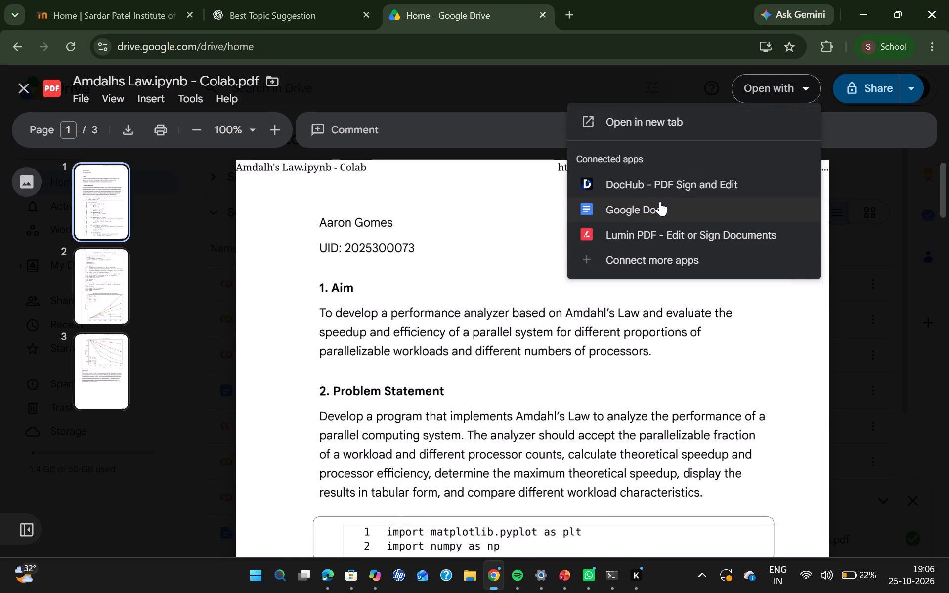
{"action": "left_click", "coordinate": [660, 201]}
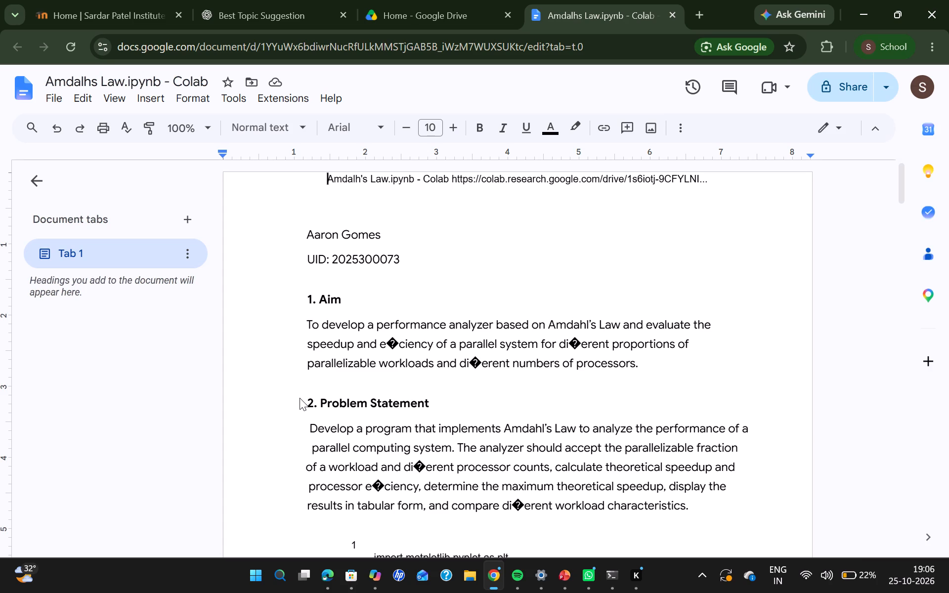
Delete the header line with the notebook name and Colab link at the top of the first page.
{"action": "scroll", "coordinate": [455, 311], "scroll_direction": "up", "scroll_amount": 1}
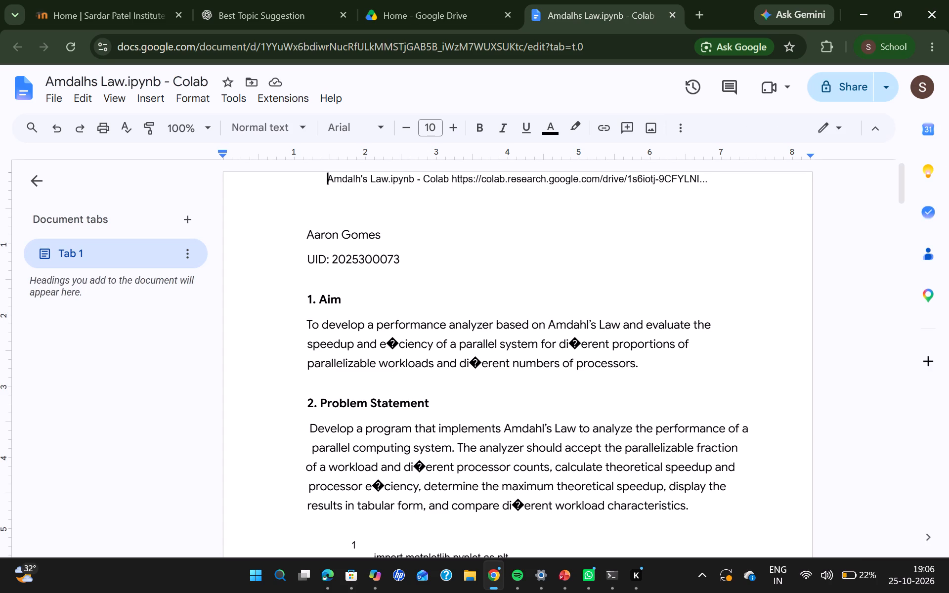
{"action": "left_click", "coordinate": [714, 182]}
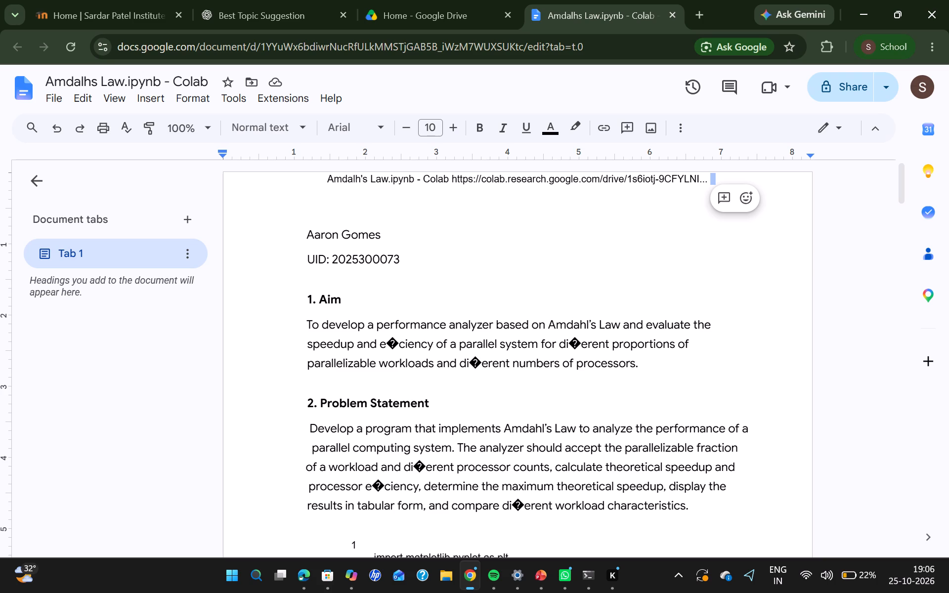
{"action": "double_click", "coordinate": [388, 183]}
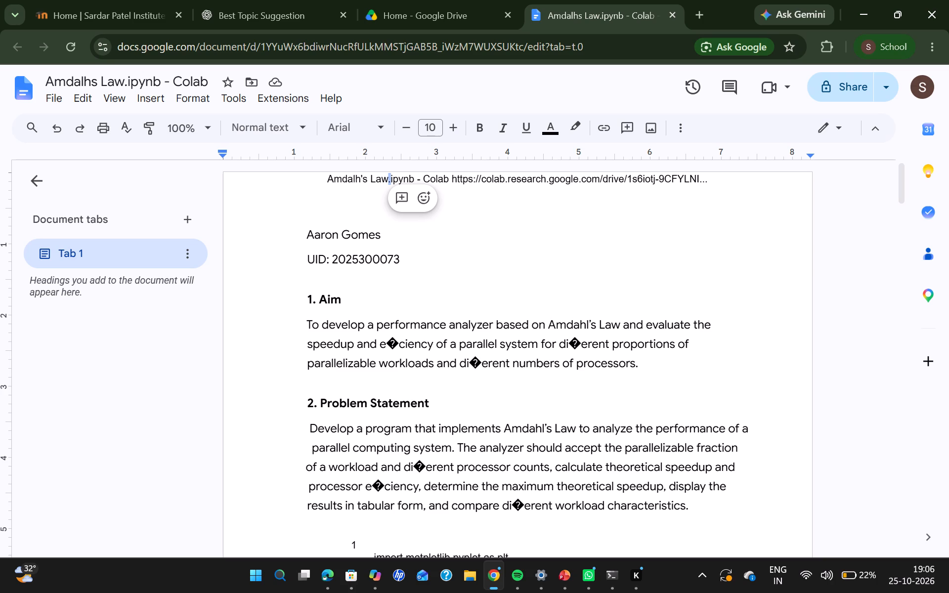
{"action": "left_click", "coordinate": [712, 180]}
{"action": "key", "text": "BackSpace"}
{"action": "key", "text": "BackSpace"}
{"action": "key", "text": "BackSpace"}
{"action": "key", "text": "BackSpace"}
{"action": "key", "text": "BackSpace"}
{"action": "key", "text": "BackSpace"}
{"action": "key", "text": "BackSpace"}
{"action": "key", "text": "BackSpace"}
{"action": "key", "text": "BackSpace"}
{"action": "key", "text": "BackSpace"}
{"action": "key", "text": "BackSpace"}
{"action": "key", "text": "BackSpace"}
{"action": "key", "text": "BackSpace"}
{"action": "key", "text": "BackSpace"}
{"action": "key", "text": "BackSpace"}
{"action": "key", "text": "BackSpace"}
{"action": "key", "text": "BackSpace"}
{"action": "key", "text": "BackSpace"}
{"action": "key", "text": "BackSpace"}
{"action": "key", "text": "BackSpace"}
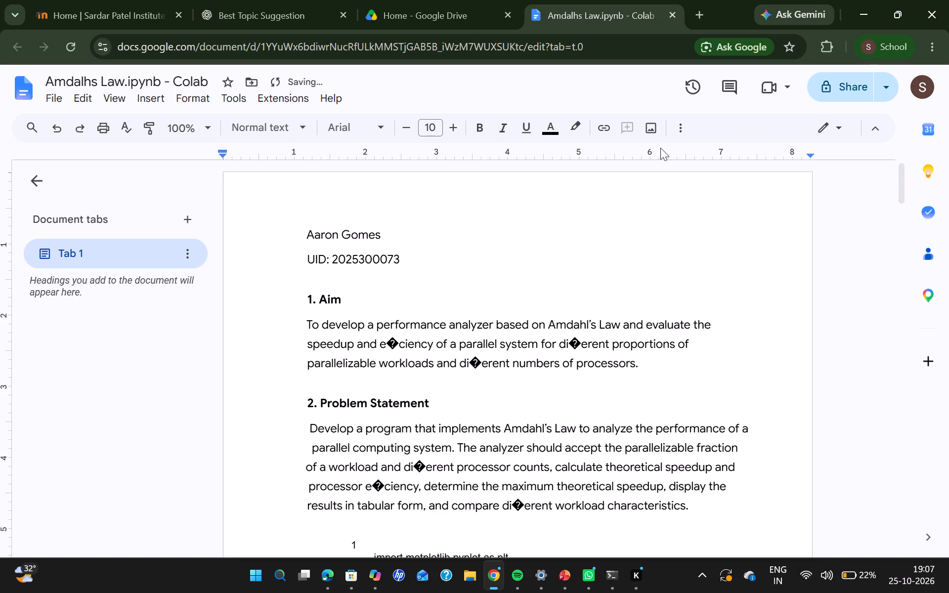
Delete the author's name from the line above the UID on the first page.
{"action": "left_click", "coordinate": [424, 235]}
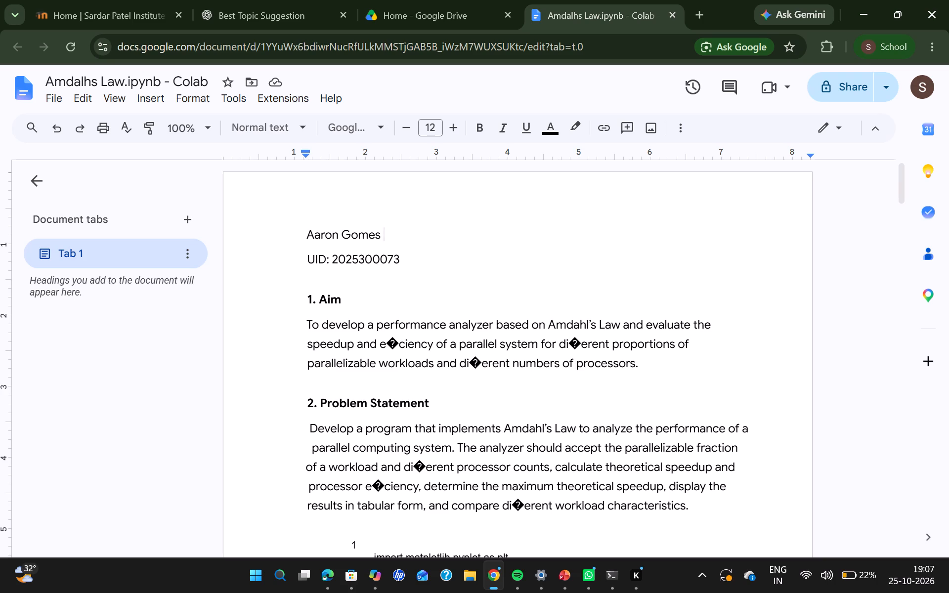
{"action": "key", "text": "BackSpace"}
{"action": "key", "text": "BackSpace"}
{"action": "key", "text": "BackSpace"}
{"action": "key", "text": "BackSpace"}
{"action": "key", "text": "BackSpace"}
{"action": "key", "text": "BackSpace"}
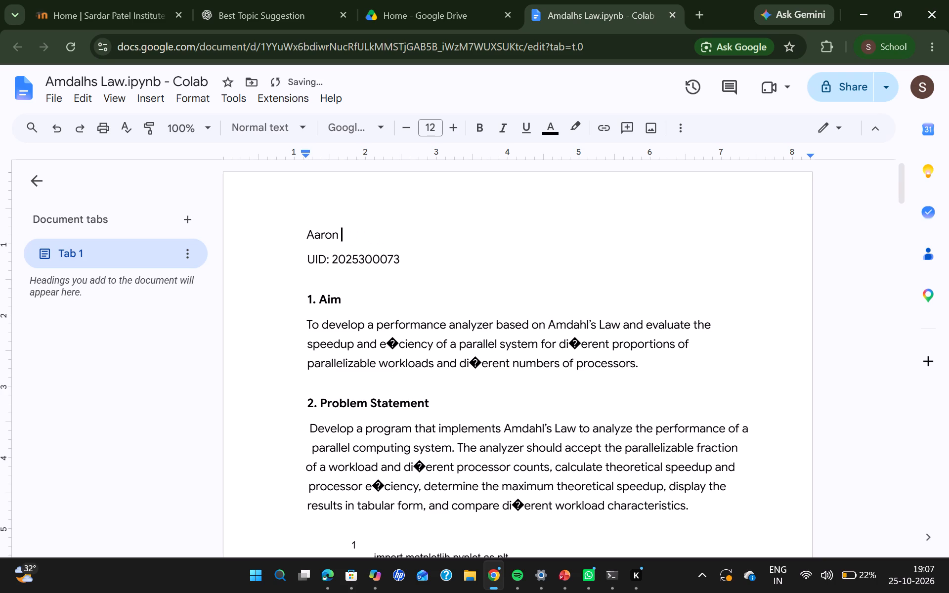
{"action": "key", "text": "BackSpace"}
{"action": "key", "text": "BackSpace"}
{"action": "key", "text": "BackSpace"}
{"action": "key", "text": "BackSpace"}
{"action": "key", "text": "BackSpace"}
{"action": "key", "text": "BackSpace"}
Delete the UID line above the "1. Aim" heading.
{"action": "left_click", "coordinate": [419, 264]}
{"action": "key", "text": "BackSpace"}
{"action": "key", "text": "BackSpace"}
{"action": "key", "text": "BackSpace"}
{"action": "key", "text": "BackSpace"}
{"action": "key", "text": "BackSpace"}
{"action": "key", "text": "BackSpace"}
{"action": "key", "text": "BackSpace"}
{"action": "key", "text": "BackSpace"}
{"action": "key", "text": "BackSpace"}
{"action": "key", "text": "BackSpace"}
{"action": "key", "text": "BackSpace"}
{"action": "key", "text": "BackSpace"}
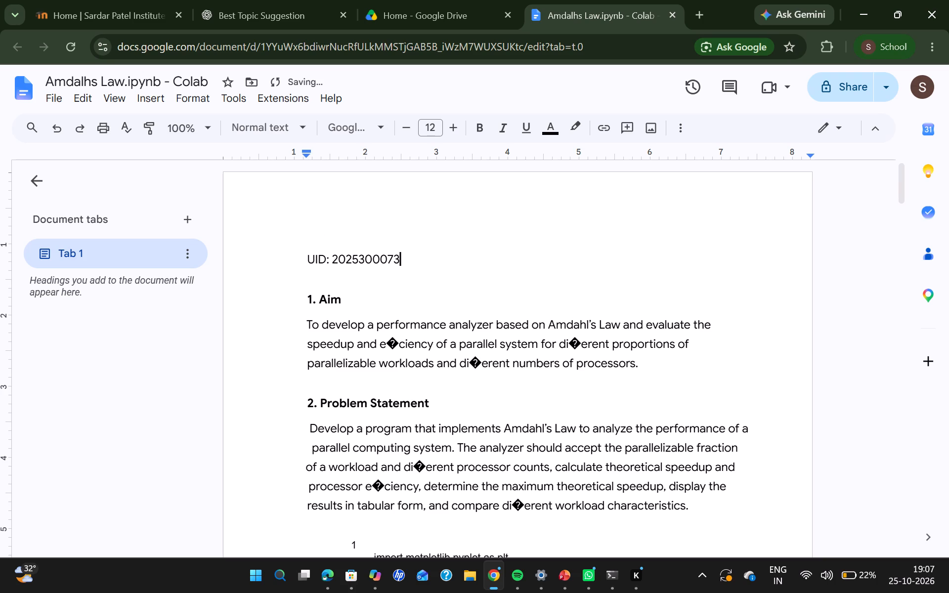
{"action": "key", "text": "BackSpace"}
{"action": "key", "text": "BackSpace"}
{"action": "key", "text": "BackSpace"}
{"action": "key", "text": "BackSpace"}
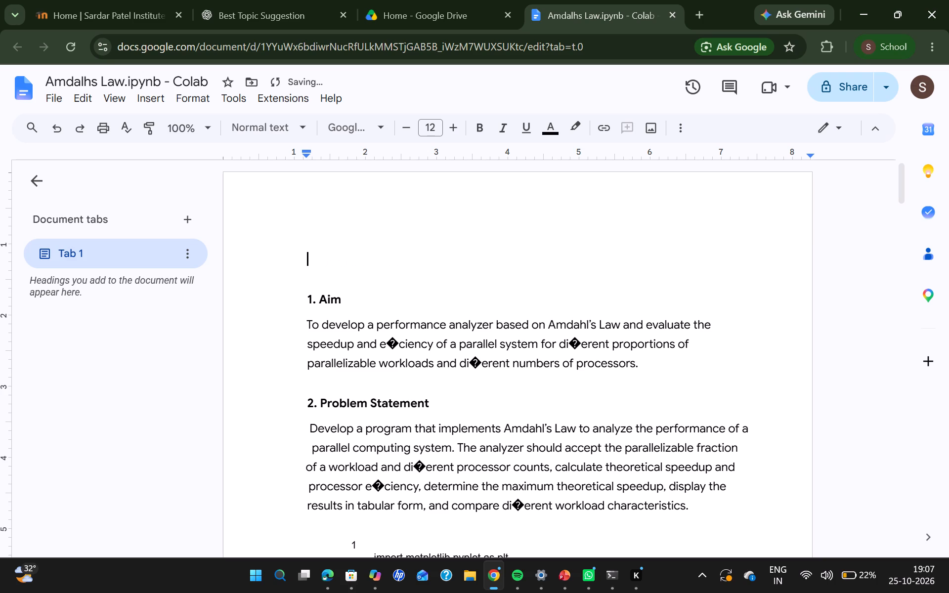
{"action": "key", "text": "BackSpace"}
{"action": "left_click", "coordinate": [417, 245]}
Copy the document title "Amdalhs Law.ipynb - Colab" into the empty line above the "1. Aim" heading.
{"action": "triple_click", "coordinate": [115, 80]}
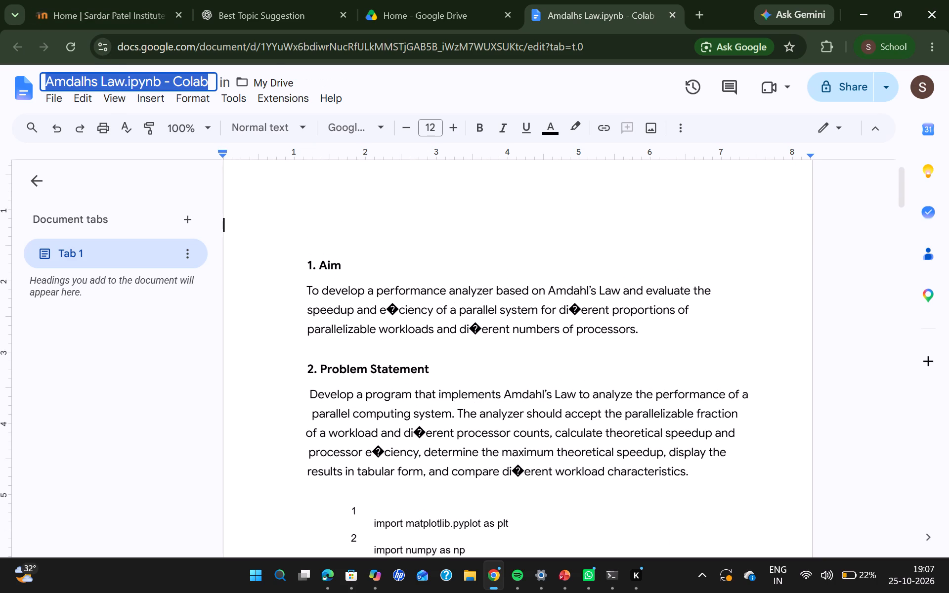
{"action": "key", "text": "ctrl+c"}
{"action": "left_click", "coordinate": [425, 196]}
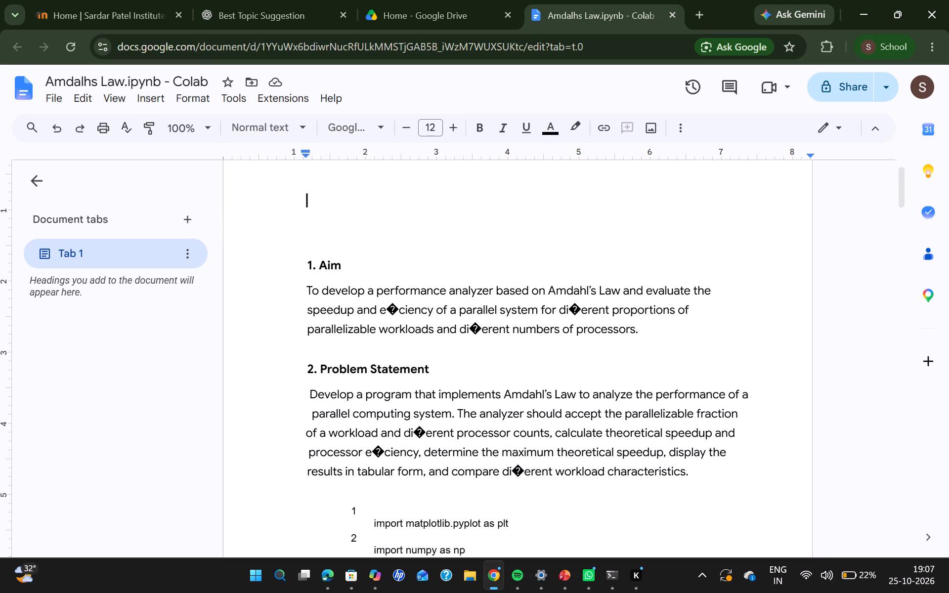
{"action": "key", "text": "ctrl+v"}
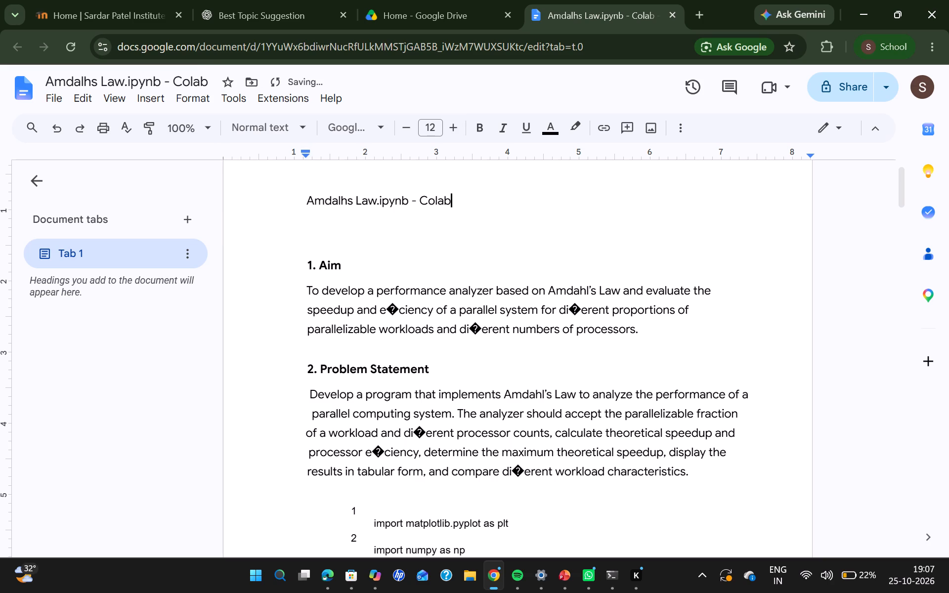
Shift the pasted title line toward the middle of the page by inserting spaces in front of it.
{"action": "left_click", "coordinate": [306, 202]}
{"action": "key", "text": "space"}
{"action": "key", "text": "space"}
{"action": "key", "text": "space"}
{"action": "key", "text": "space"}
{"action": "key", "text": "space"}
{"action": "key", "text": "space"}
{"action": "key", "text": "space"}
{"action": "key", "text": "space"}
{"action": "key", "text": "space"}
{"action": "key", "text": "space"}
{"action": "key", "text": "space"}
{"action": "key", "text": "space"}
{"action": "key", "text": "space"}
{"action": "key", "text": "space"}
{"action": "key", "text": "space"}
{"action": "key", "text": "space"}
{"action": "key", "text": "space"}
{"action": "key", "text": "space"}
{"action": "key", "text": "space"}
{"action": "key", "text": "space"}
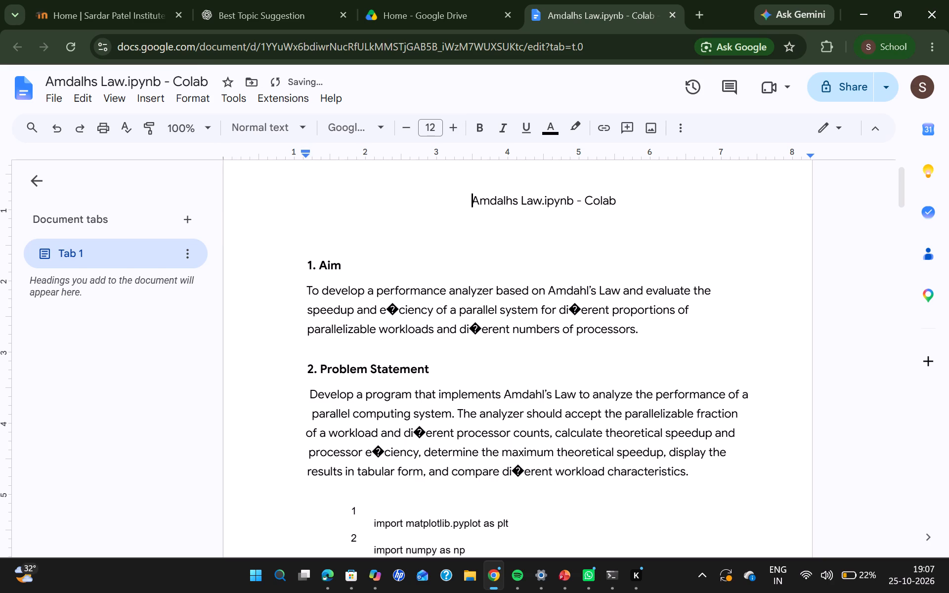
Shorten the title line above the "1. Aim" heading to "Amdalhs Law" by removing ".ipynb - Colab".
{"action": "left_click", "coordinate": [617, 202]}
{"action": "key", "text": "BackSpace"}
{"action": "key", "text": "BackSpace"}
{"action": "key", "text": "BackSpace"}
{"action": "key", "text": "BackSpace"}
{"action": "key", "text": "BackSpace"}
{"action": "key", "text": "BackSpace"}
{"action": "key", "text": "BackSpace"}
{"action": "key", "text": "BackSpace"}
{"action": "key", "text": "BackSpace"}
{"action": "key", "text": "BackSpace"}
{"action": "key", "text": "BackSpace"}
{"action": "key", "text": "BackSpace"}
{"action": "key", "text": "BackSpace"}
{"action": "key", "text": "BackSpace"}
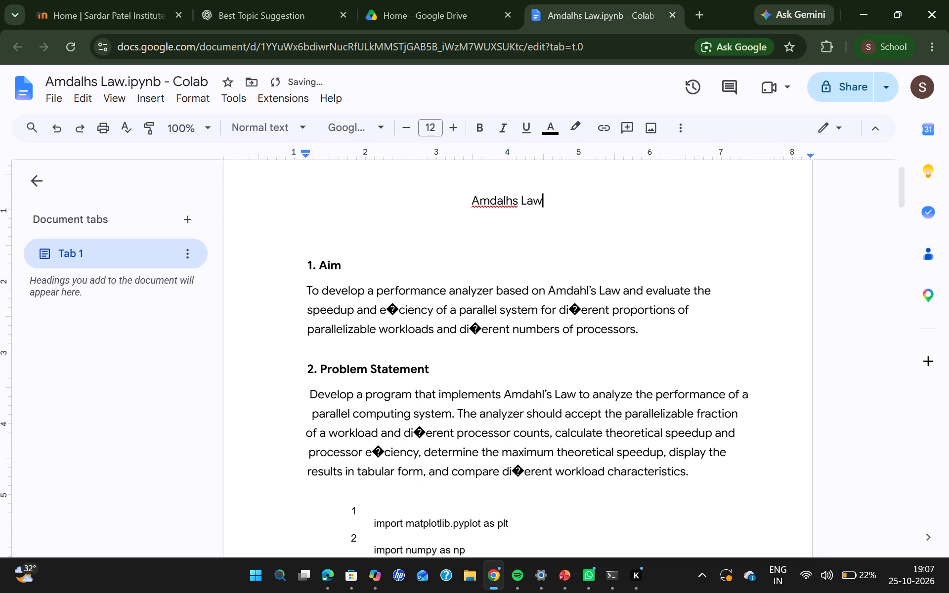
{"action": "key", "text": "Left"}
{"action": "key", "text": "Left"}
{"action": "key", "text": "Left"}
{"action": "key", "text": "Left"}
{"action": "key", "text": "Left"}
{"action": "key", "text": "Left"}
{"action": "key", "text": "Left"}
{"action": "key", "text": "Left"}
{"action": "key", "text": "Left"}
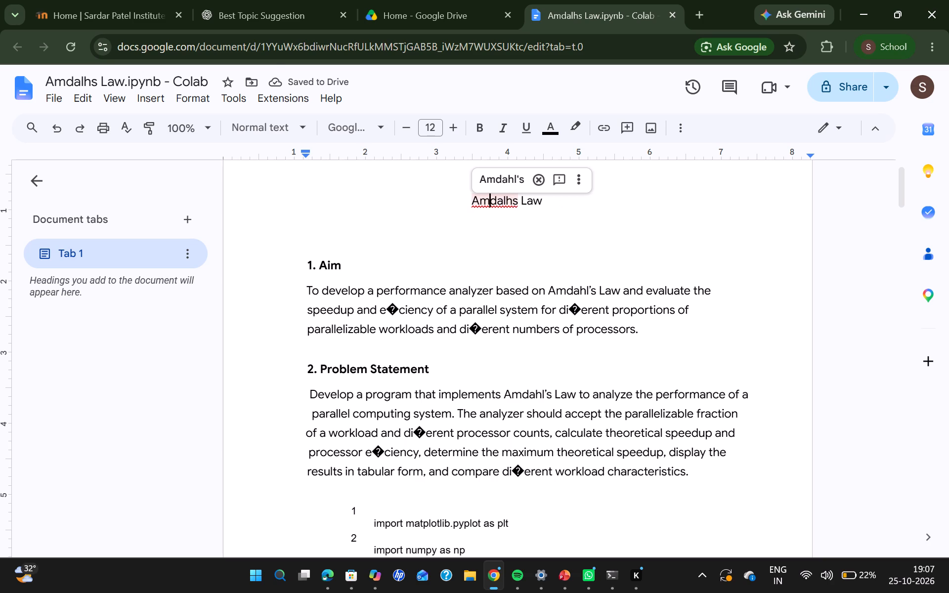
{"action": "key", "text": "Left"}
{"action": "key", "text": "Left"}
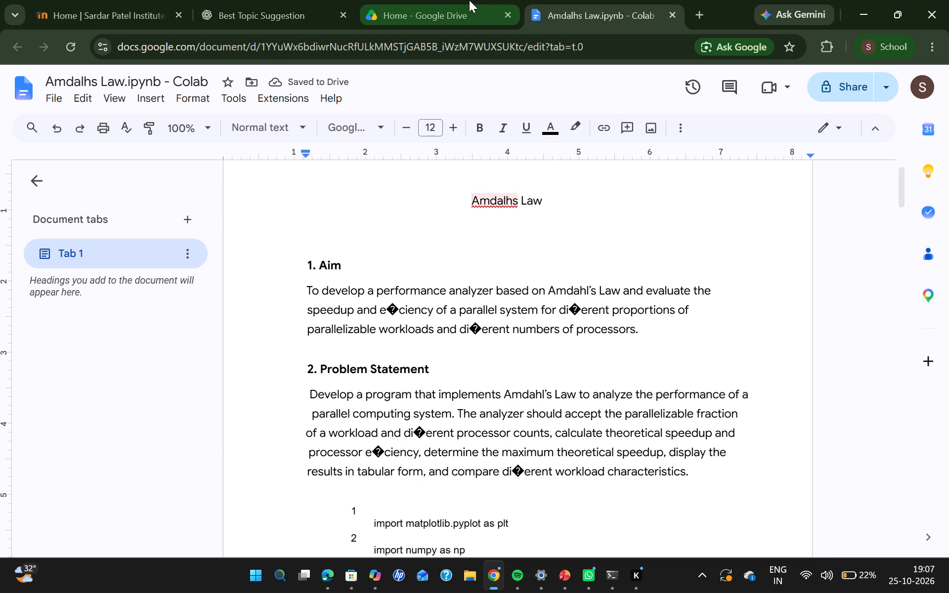
Switch to the college Moodle site and open the COA 2026-27 course.
{"action": "left_click", "coordinate": [469, 0]}
{"action": "left_click", "coordinate": [131, 22]}
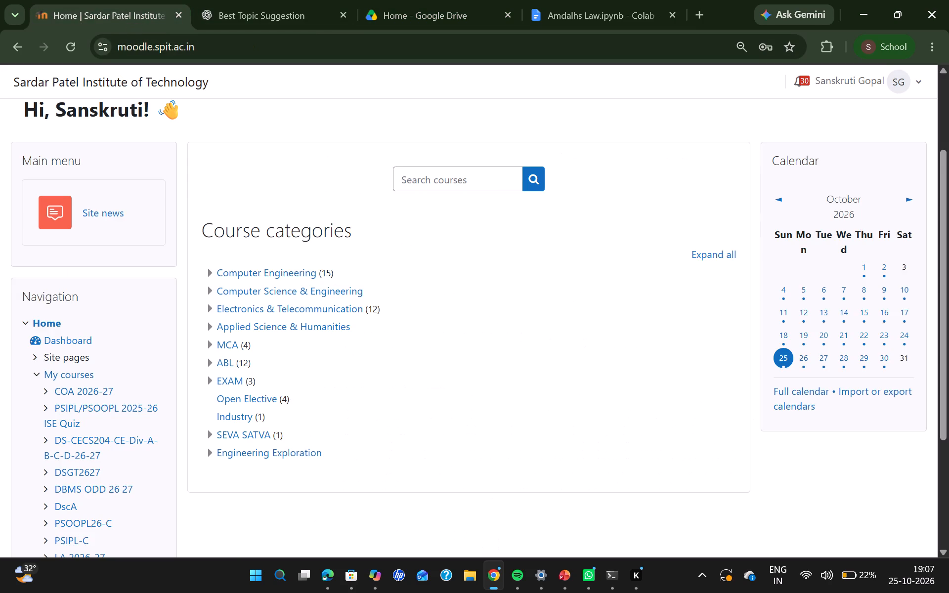
{"action": "scroll", "coordinate": [112, 320], "scroll_direction": "down", "scroll_amount": 1}
{"action": "left_click", "coordinate": [82, 303]}
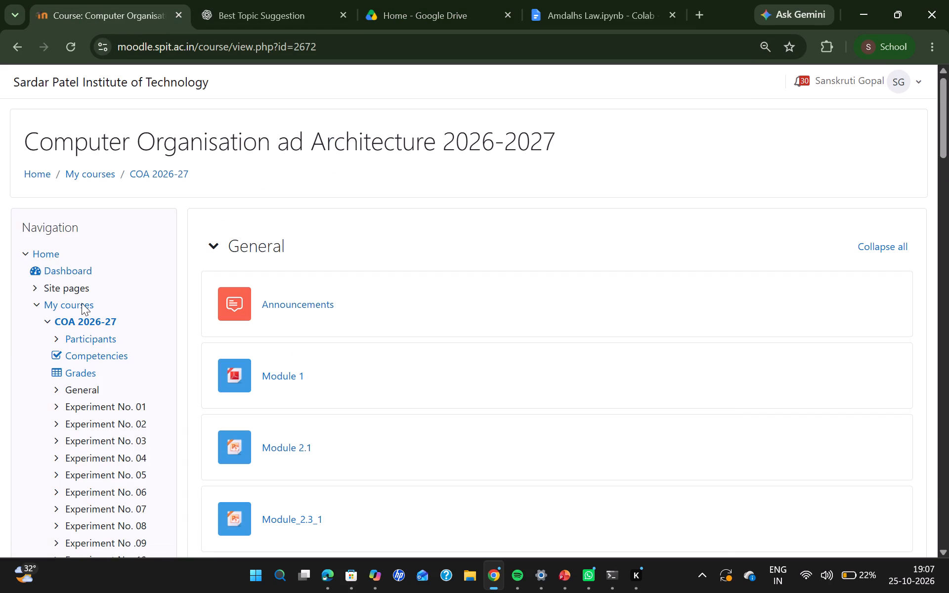
Check the dates and submission status of the Experiment No. 04, 05 and 06 assignments in the course.
{"action": "scroll", "coordinate": [208, 328], "scroll_direction": "down", "scroll_amount": 1}
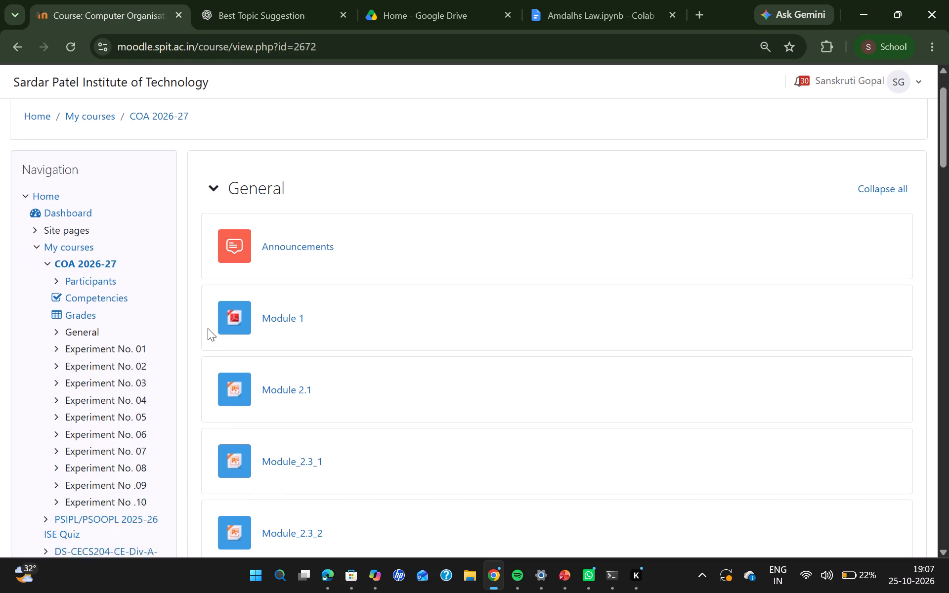
{"action": "scroll", "coordinate": [208, 328], "scroll_direction": "down", "scroll_amount": 2}
{"action": "left_click", "coordinate": [136, 248]}
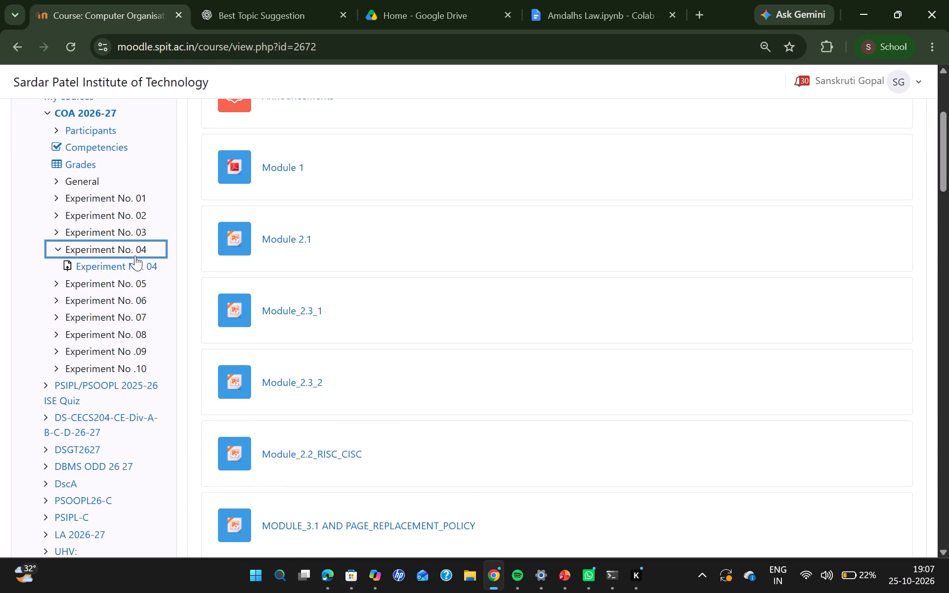
{"action": "left_click", "coordinate": [135, 263]}
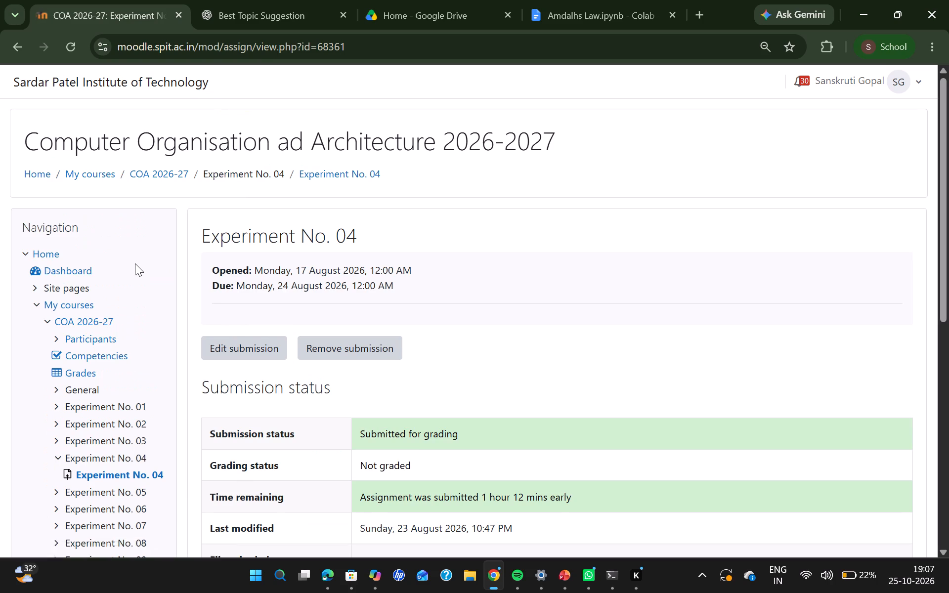
{"action": "scroll", "coordinate": [135, 263], "scroll_direction": "down", "scroll_amount": 3}
{"action": "left_click", "coordinate": [137, 246]}
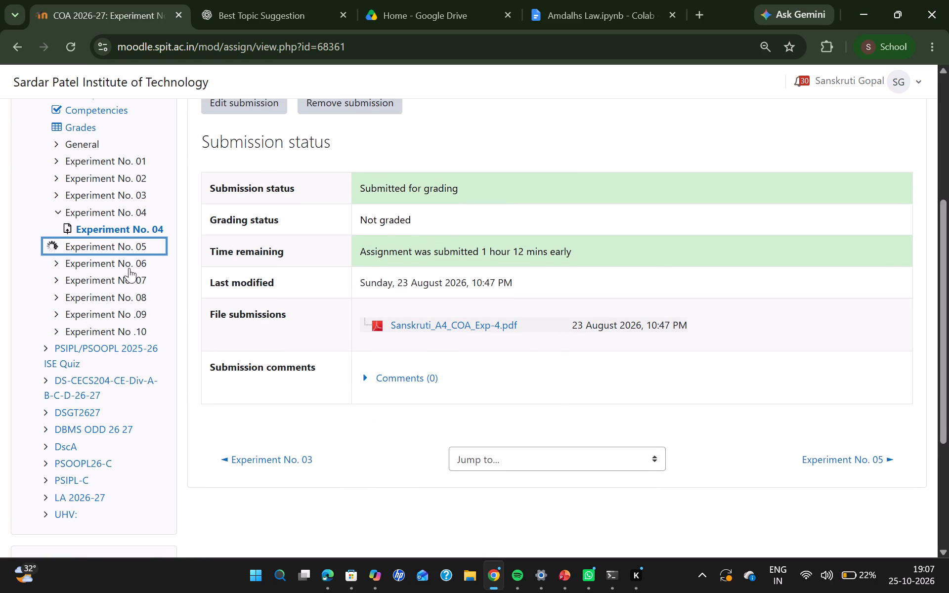
{"action": "left_click", "coordinate": [124, 264]}
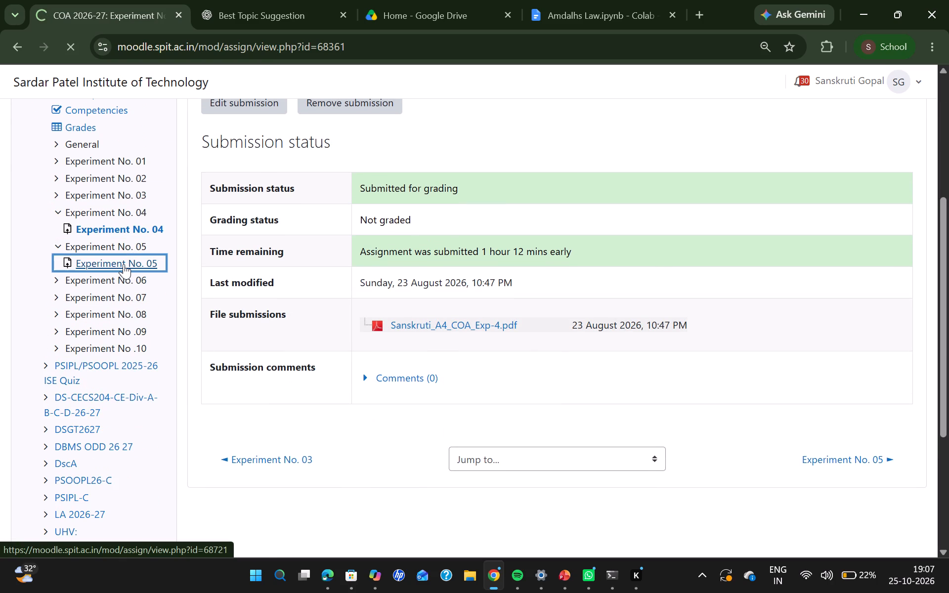
{"action": "scroll", "coordinate": [124, 264], "scroll_direction": "down", "scroll_amount": 1}
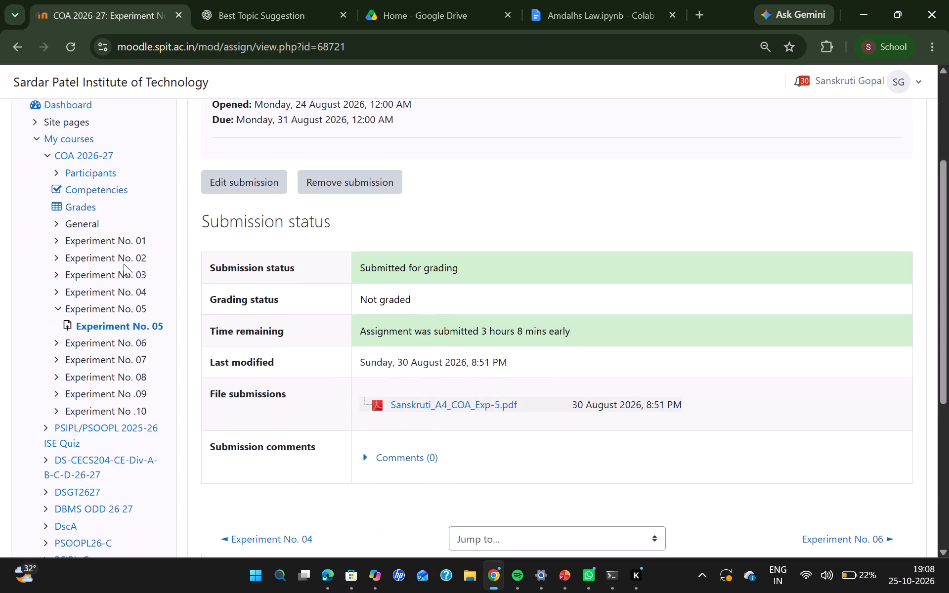
{"action": "scroll", "coordinate": [124, 264], "scroll_direction": "down", "scroll_amount": 1}
{"action": "left_click", "coordinate": [127, 324]}
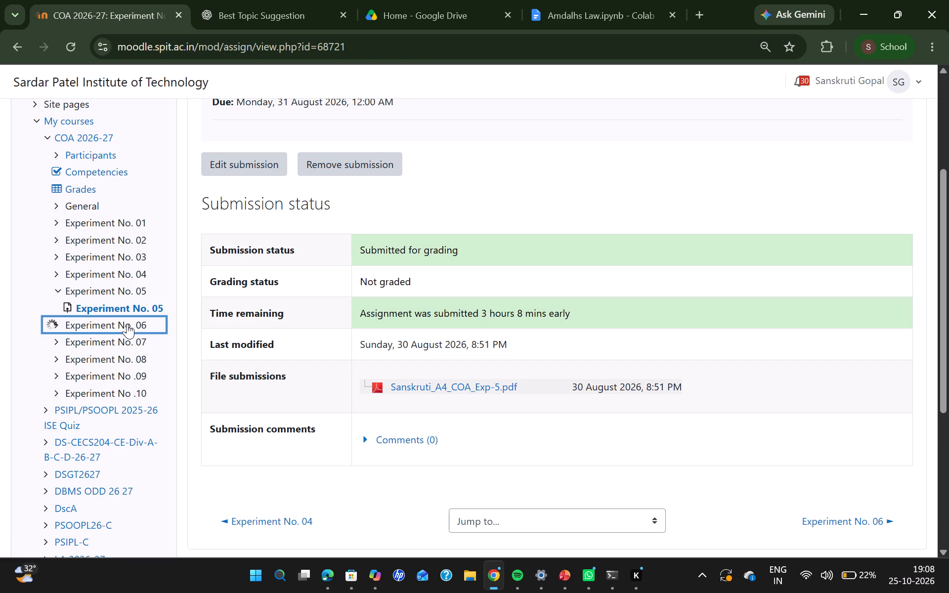
{"action": "left_click", "coordinate": [118, 345]}
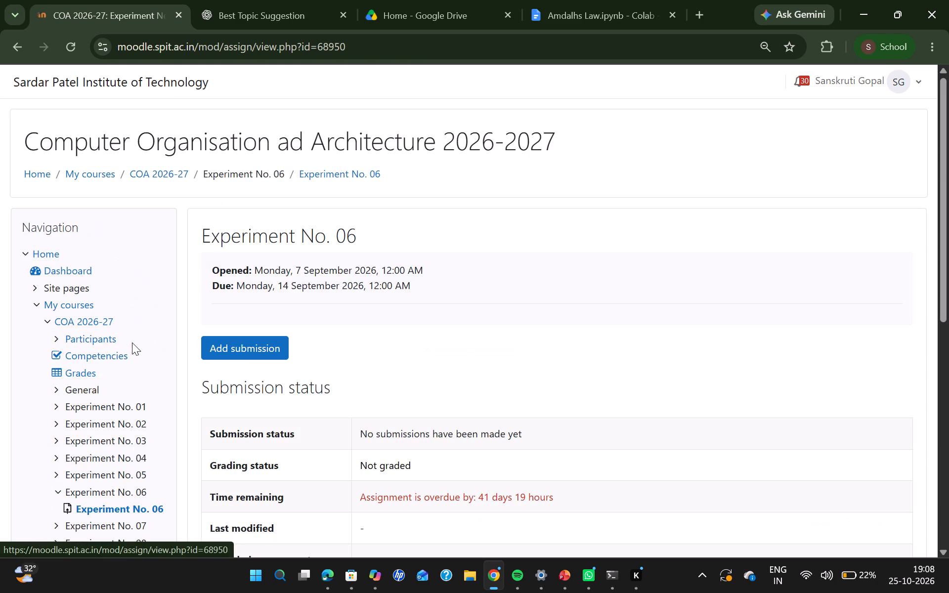
{"action": "scroll", "coordinate": [296, 440], "scroll_direction": "down", "scroll_amount": 1}
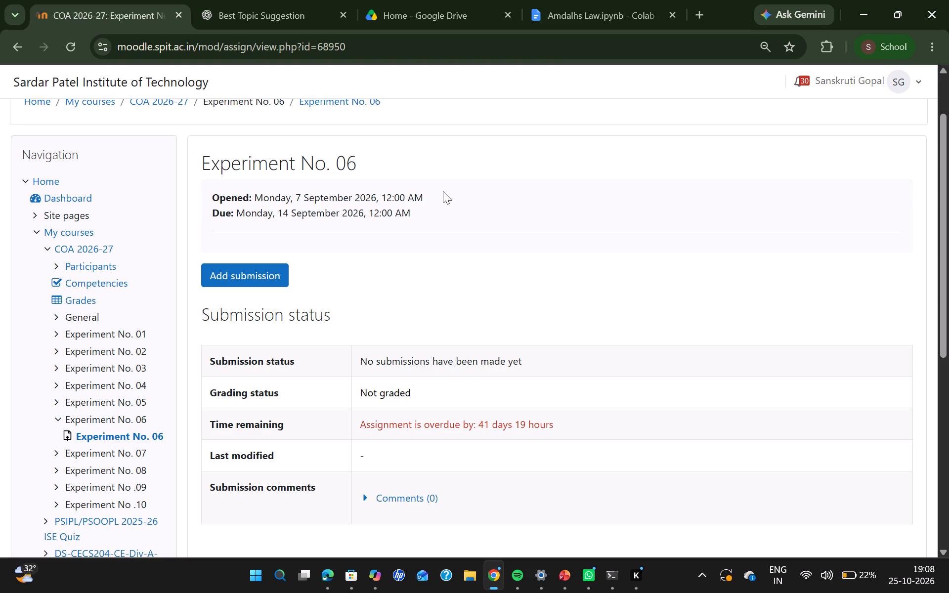
Switch to Google Drive to view the original Amdahl's Law Colab PDF.
{"action": "left_click", "coordinate": [409, 2]}
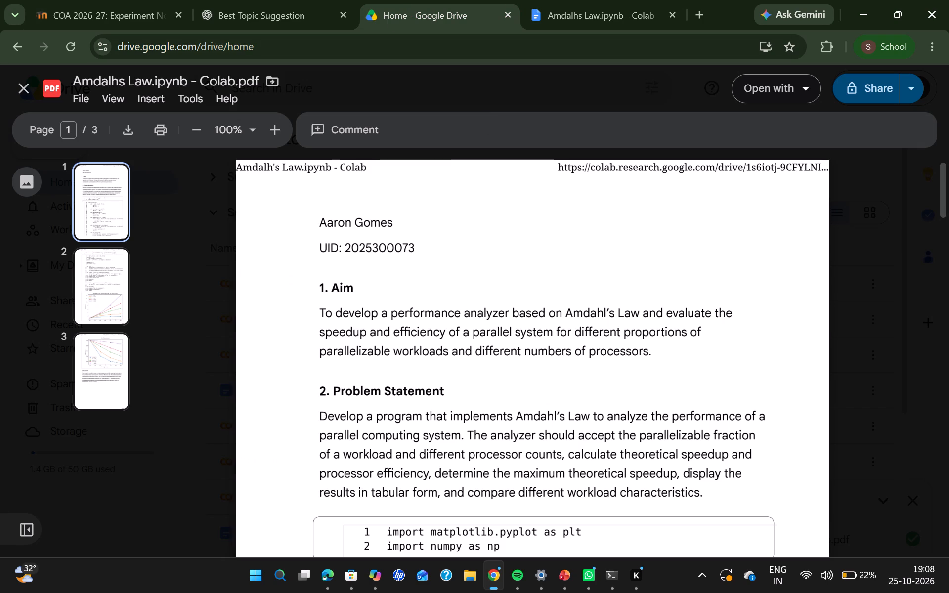
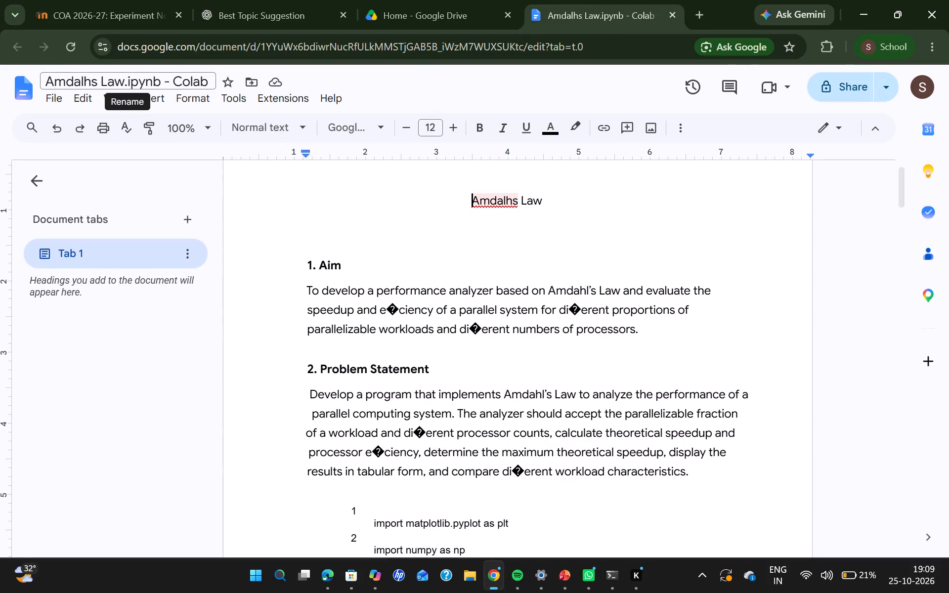
Rename the Google Docs document as "COA- Assignment_5".
{"action": "left_click", "coordinate": [189, 79]}
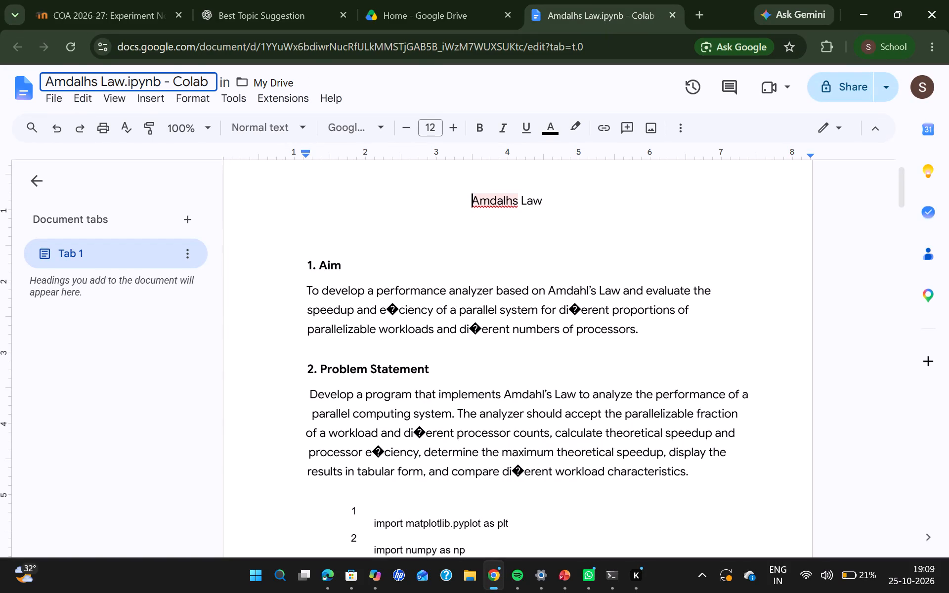
{"action": "left_click", "coordinate": [209, 82]}
{"action": "key", "text": "BackSpace"}
{"action": "key", "text": "BackSpace"}
{"action": "key", "text": "BackSpace"}
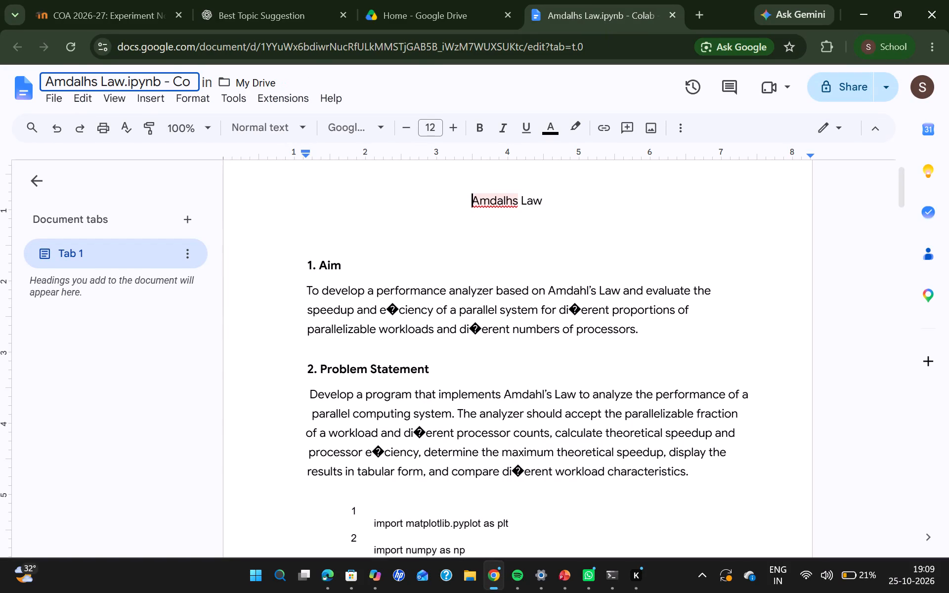
{"action": "key", "text": "BackSpace"}
{"action": "key", "text": "BackSpace"}
{"action": "key", "text": "BackSpace"}
{"action": "key", "text": "BackSpace"}
{"action": "key", "text": "BackSpace"}
{"action": "key", "text": "BackSpace"}
{"action": "key", "text": "BackSpace"}
{"action": "key", "text": "BackSpace"}
{"action": "key", "text": "BackSpace"}
{"action": "key", "text": "BackSpace"}
{"action": "key", "text": "BackSpace"}
{"action": "key", "text": "BackSpace"}
{"action": "key", "text": "BackSpace"}
{"action": "key", "text": "BackSpace"}
{"action": "key", "text": "BackSpace"}
{"action": "key", "text": "BackSpace"}
{"action": "key", "text": "BackSpace"}
{"action": "key", "text": "BackSpace"}
{"action": "key", "text": "BackSpace"}
{"action": "key", "text": "BackSpace"}
{"action": "key", "text": "BackSpace"}
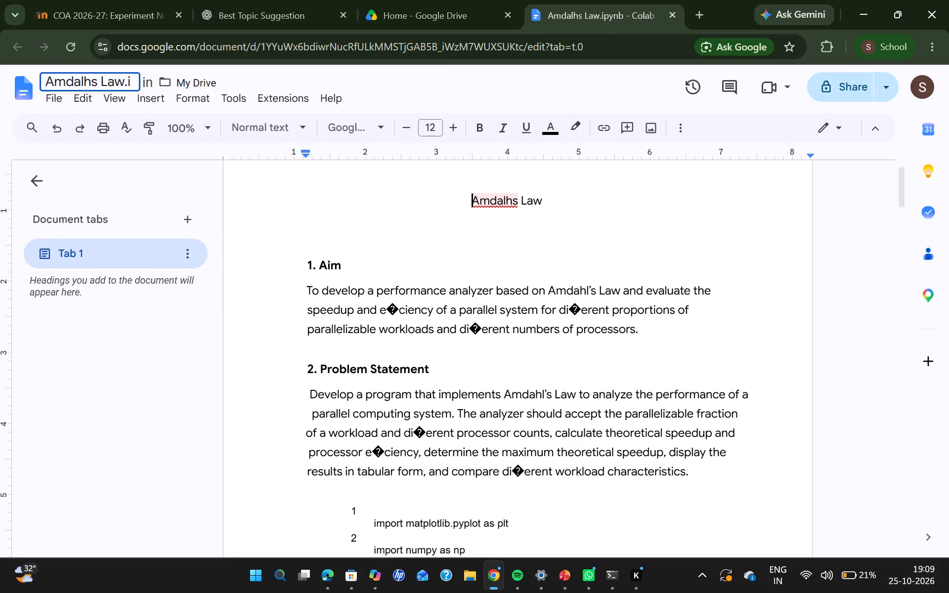
{"action": "key", "text": "BackSpace"}
{"action": "type", "text": "COA"}
{"action": "key", "text": "space"}
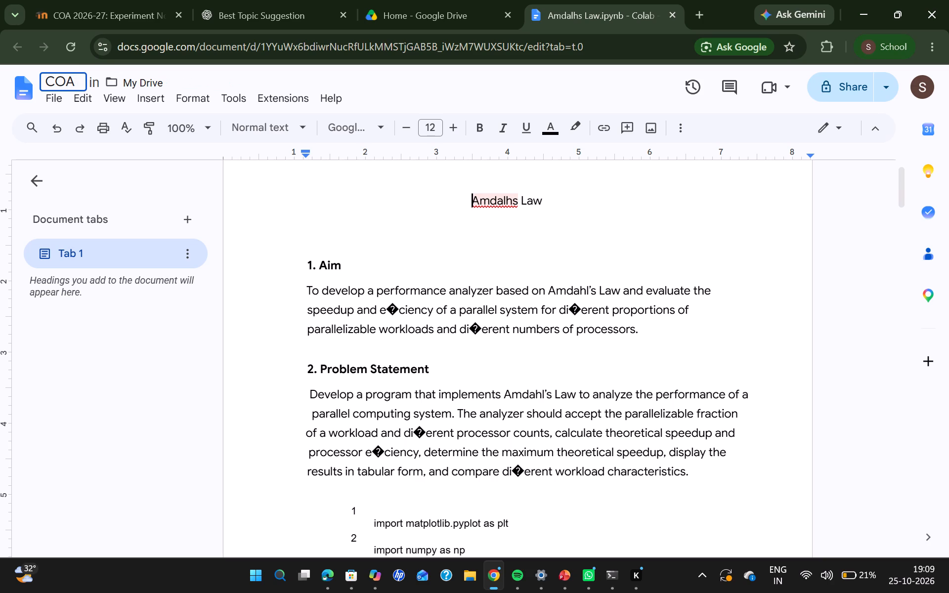
{"action": "key", "text": "BackSpace"}
{"action": "key", "text": "0"}
{"action": "key", "text": "BackSpace"}
{"action": "type", "text": "- Asss"}
{"action": "key", "text": "BackSpace"}
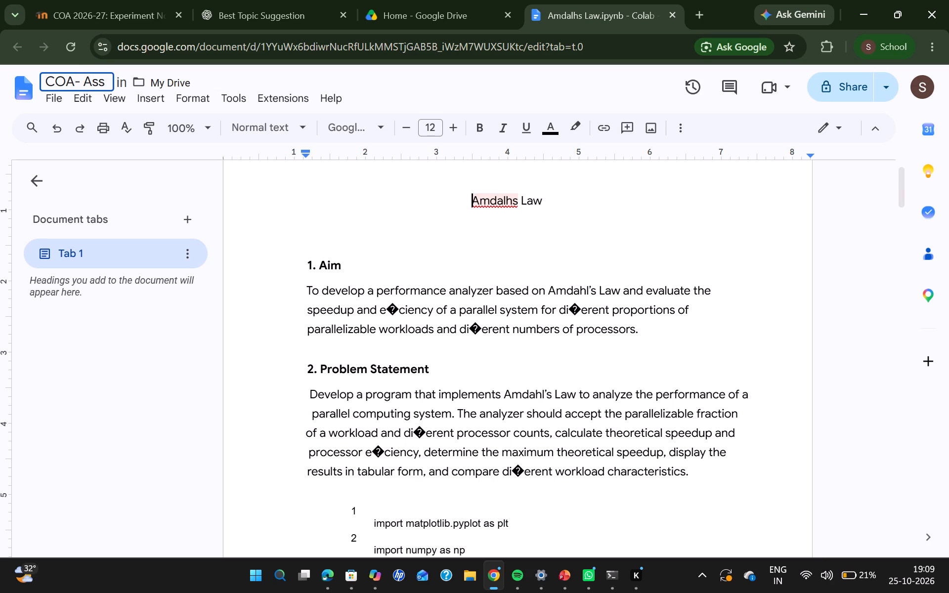
{"action": "type", "text": "ignment"}
{"action": "key", "text": "space"}
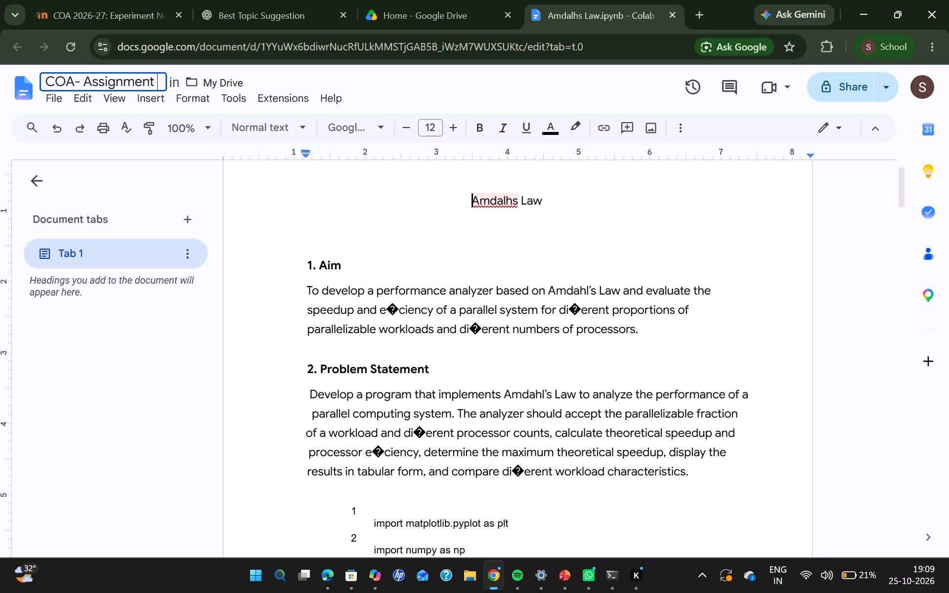
{"action": "key", "text": "BackSpace"}
{"action": "key", "text": "shift+underscore"}
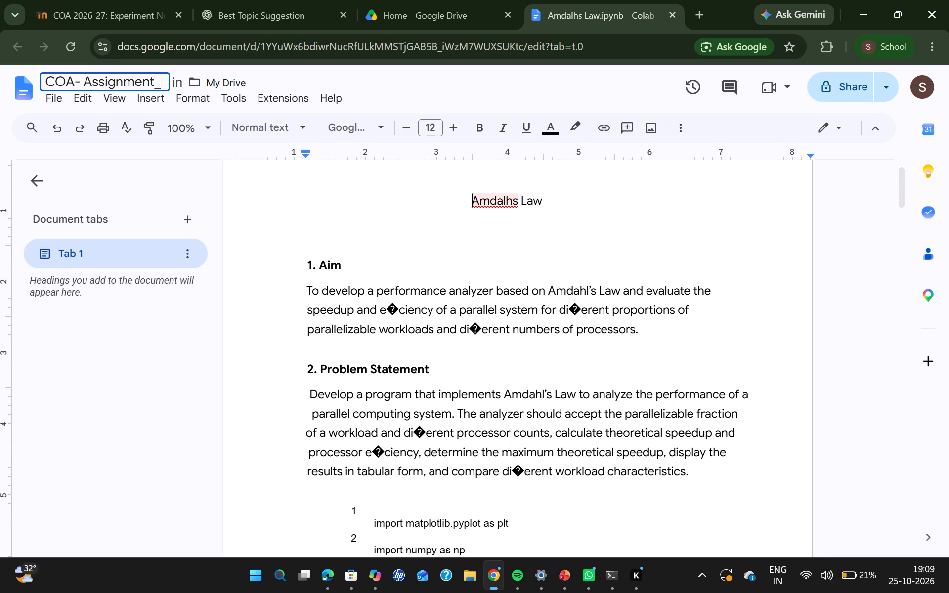
{"action": "key", "text": "5"}
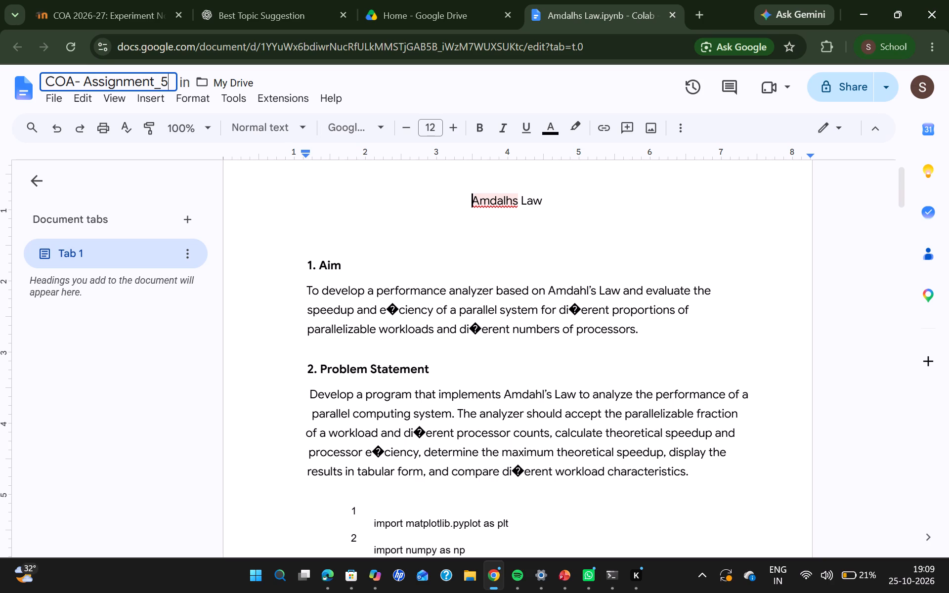
{"action": "left_click", "coordinate": [414, 217]}
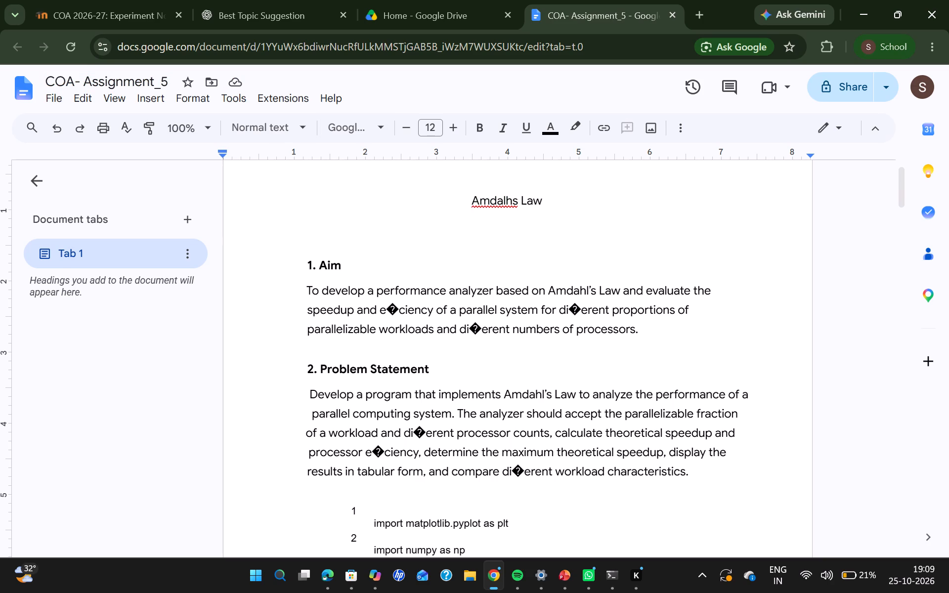
Number the centred title line with "5." so it reads "5.Amdalhs Law", without a space after the number.
{"action": "left_click", "coordinate": [467, 204]}
{"action": "type", "text": "5."}
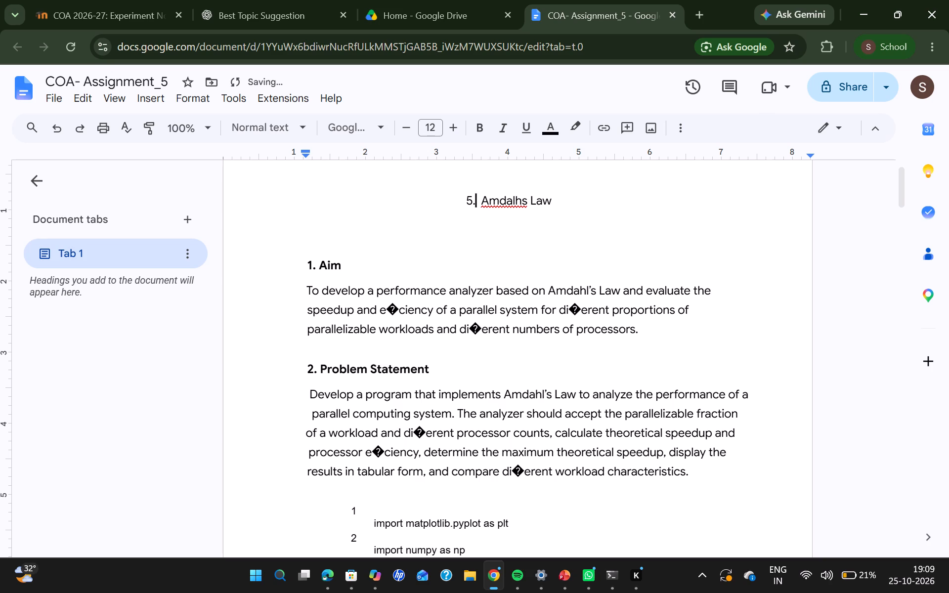
{"action": "left_click", "coordinate": [476, 202]}
{"action": "left_click", "coordinate": [479, 203]}
{"action": "key", "text": "BackSpace"}
Switch to File Explorer and look through the Documents and Downloads folders for the earlier COA assignment and experiment PDFs.
{"action": "left_click", "coordinate": [474, 571]}
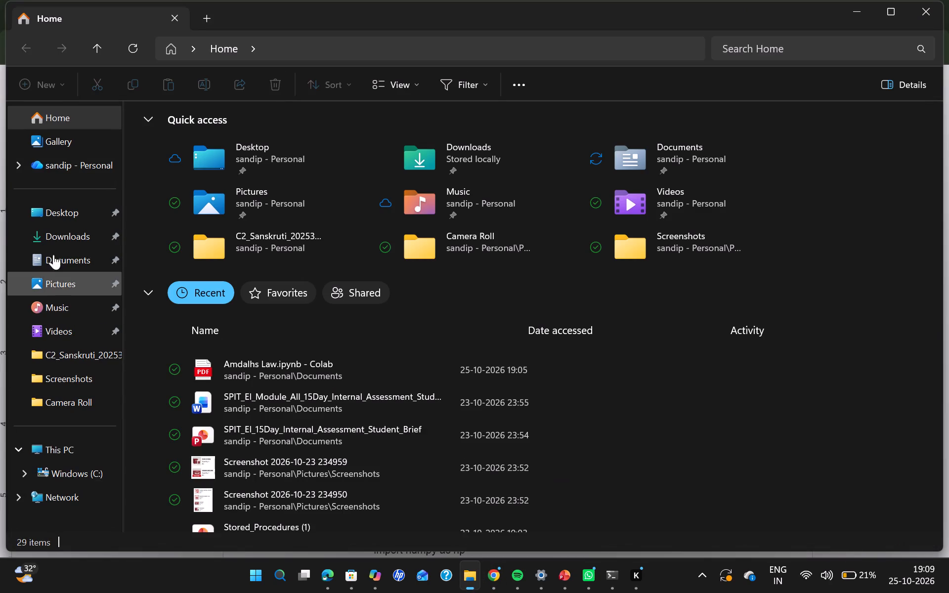
{"action": "left_click", "coordinate": [68, 257]}
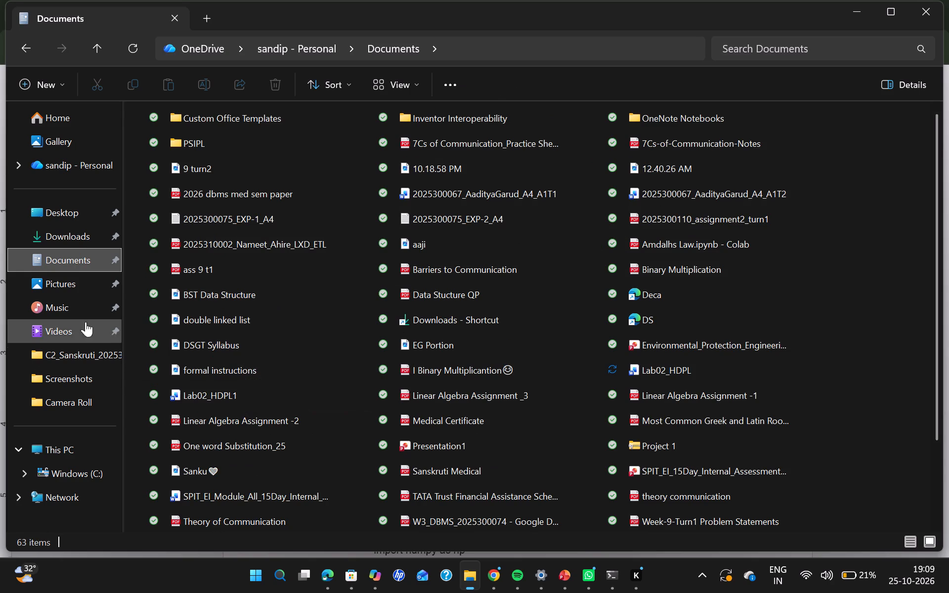
{"action": "scroll", "coordinate": [295, 309], "scroll_direction": "down", "scroll_amount": 3}
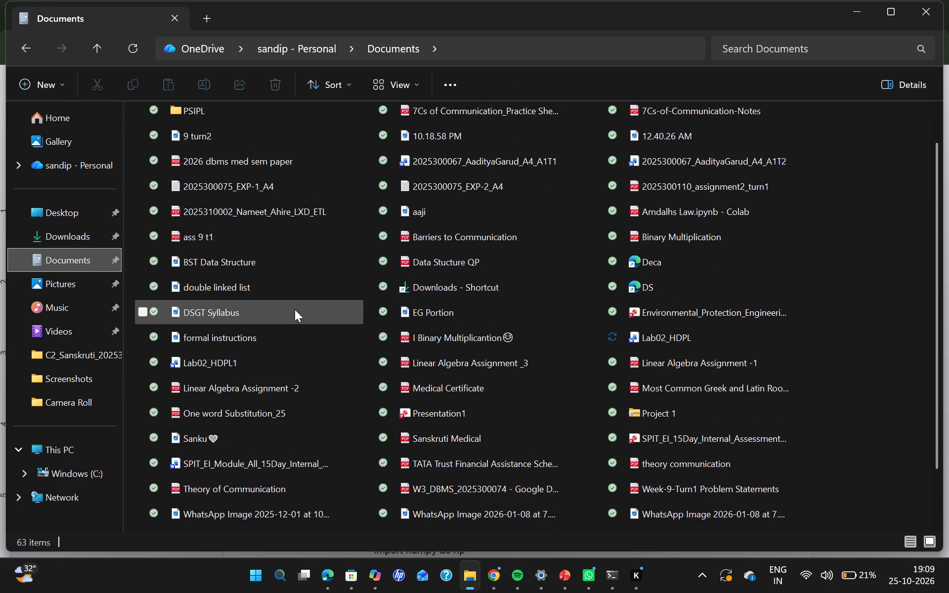
{"action": "left_click", "coordinate": [89, 236]}
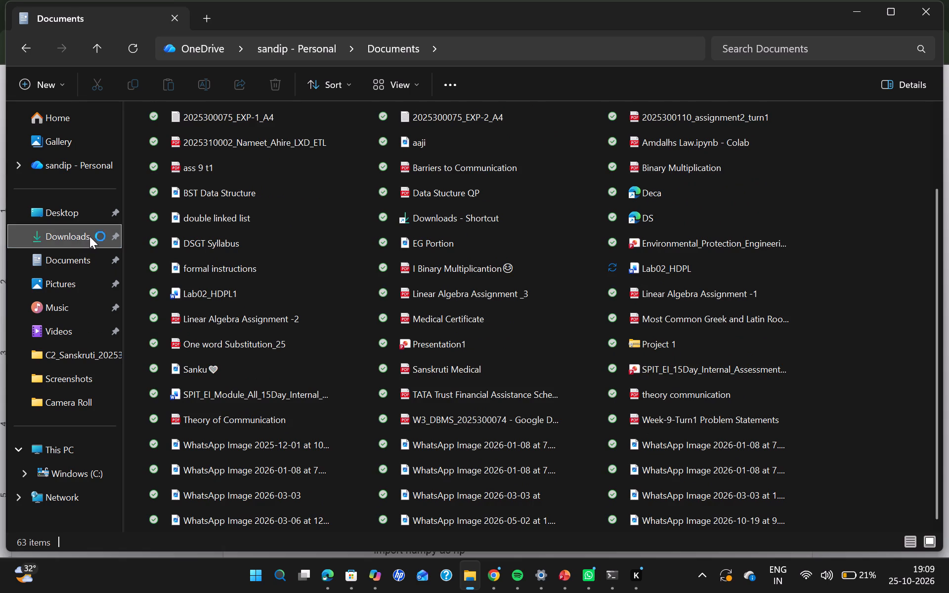
{"action": "scroll", "coordinate": [339, 289], "scroll_direction": "down", "scroll_amount": 3}
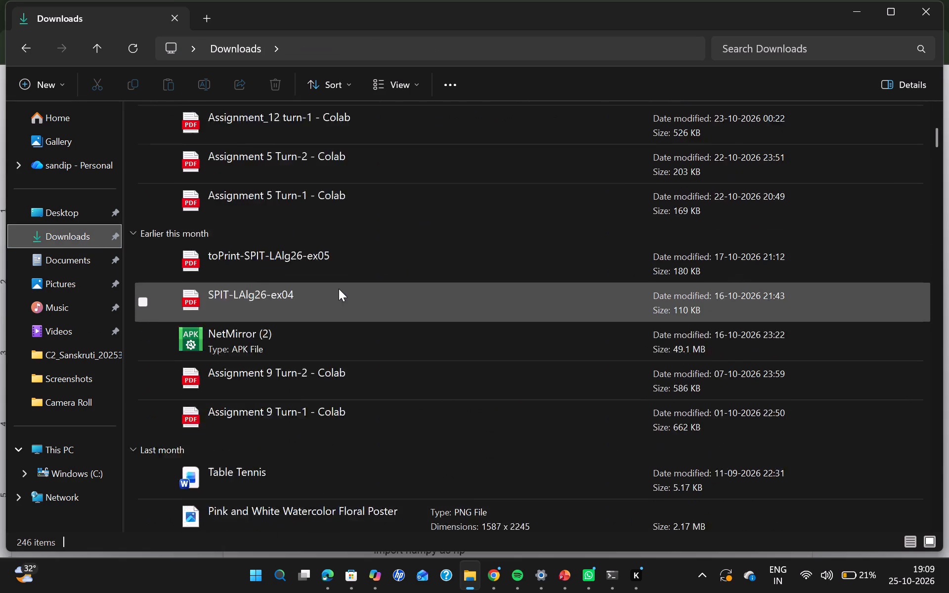
{"action": "scroll", "coordinate": [339, 289], "scroll_direction": "up", "scroll_amount": 1}
{"action": "scroll", "coordinate": [339, 289], "scroll_direction": "down", "scroll_amount": 5}
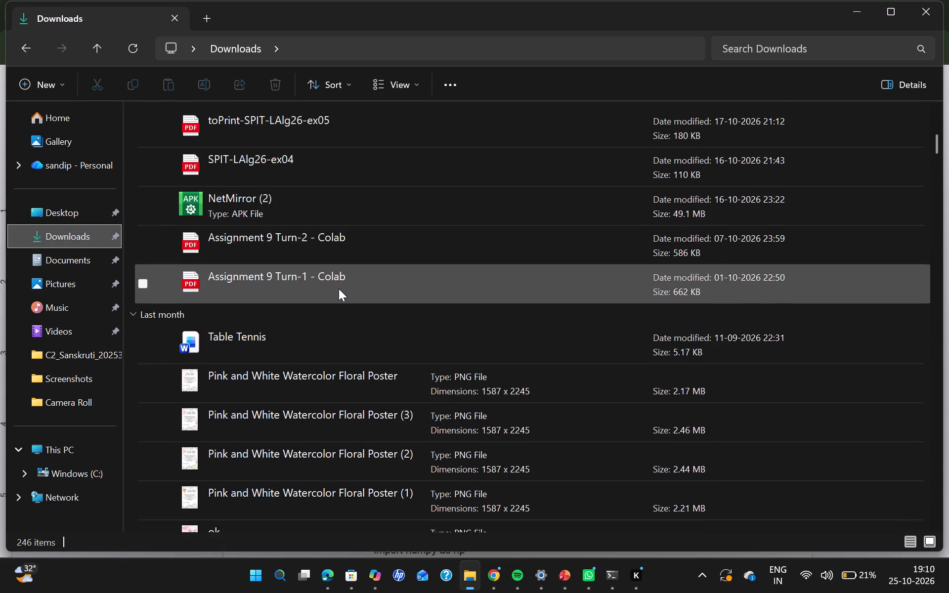
{"action": "scroll", "coordinate": [339, 289], "scroll_direction": "down", "scroll_amount": 5}
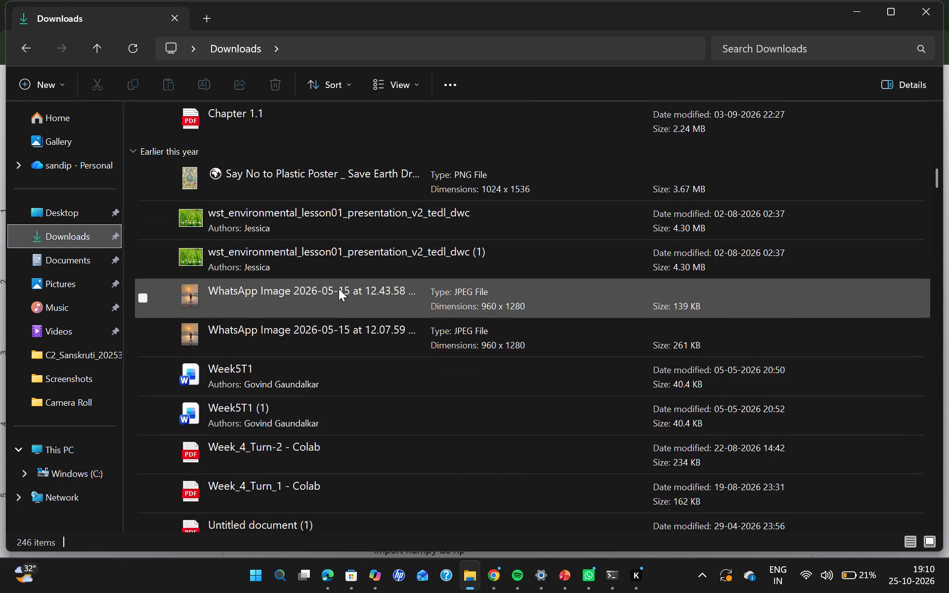
{"action": "scroll", "coordinate": [357, 311], "scroll_direction": "down", "scroll_amount": 4}
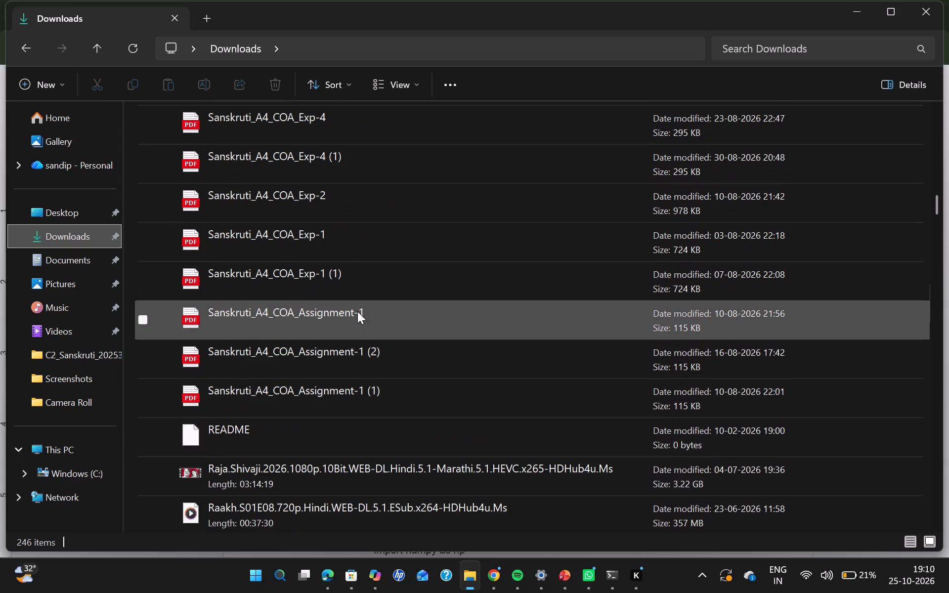
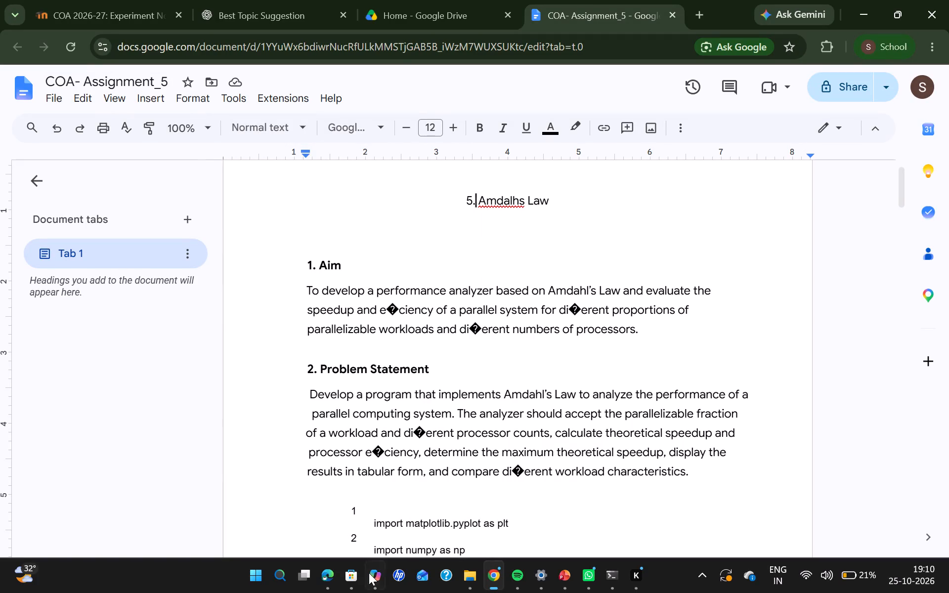
Switch to File Explorer to view the earlier COA assignment and experiment PDFs in the Downloads folder.
{"action": "left_click", "coordinate": [474, 576]}
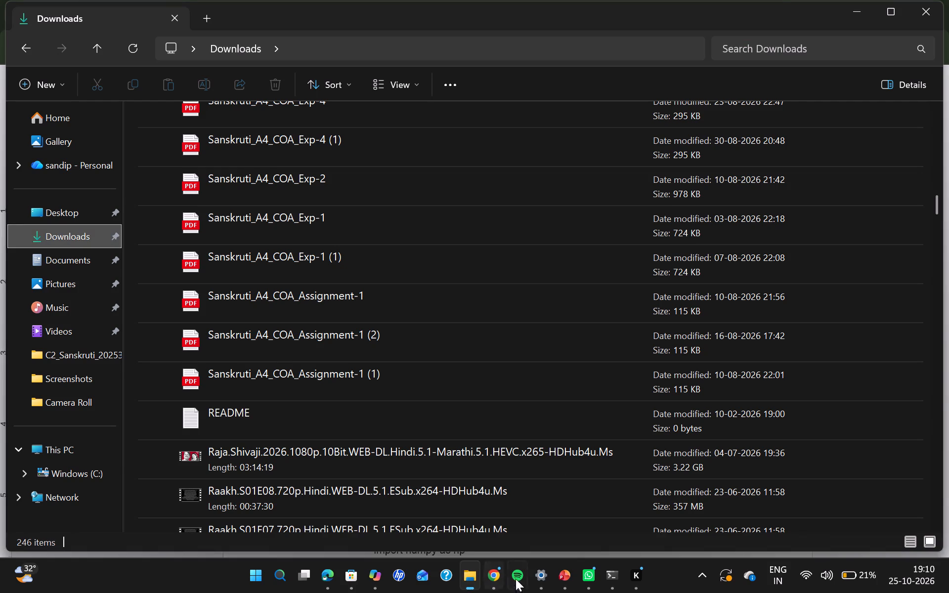
Return to the Google Doc and prefix the document name with "Sanskruti_".
{"action": "left_click", "coordinate": [499, 572]}
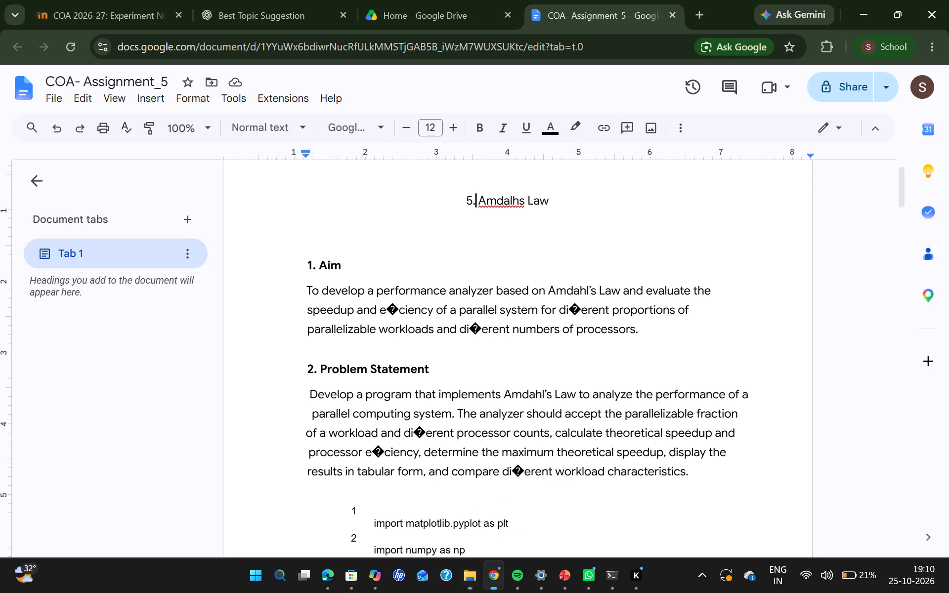
{"action": "double_click", "coordinate": [67, 82]}
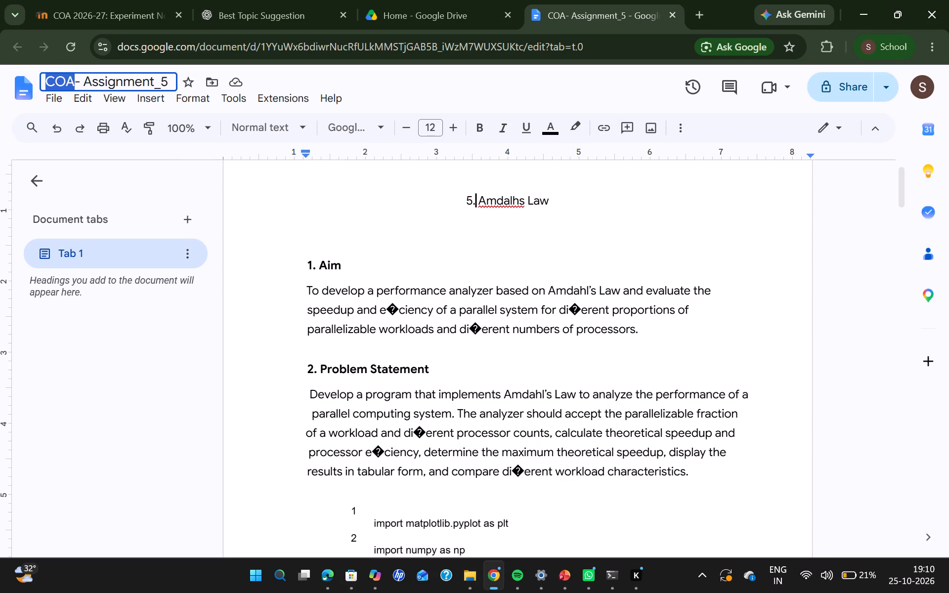
{"action": "left_click", "coordinate": [62, 81]}
{"action": "key", "text": "Left"}
{"action": "key", "text": "Left"}
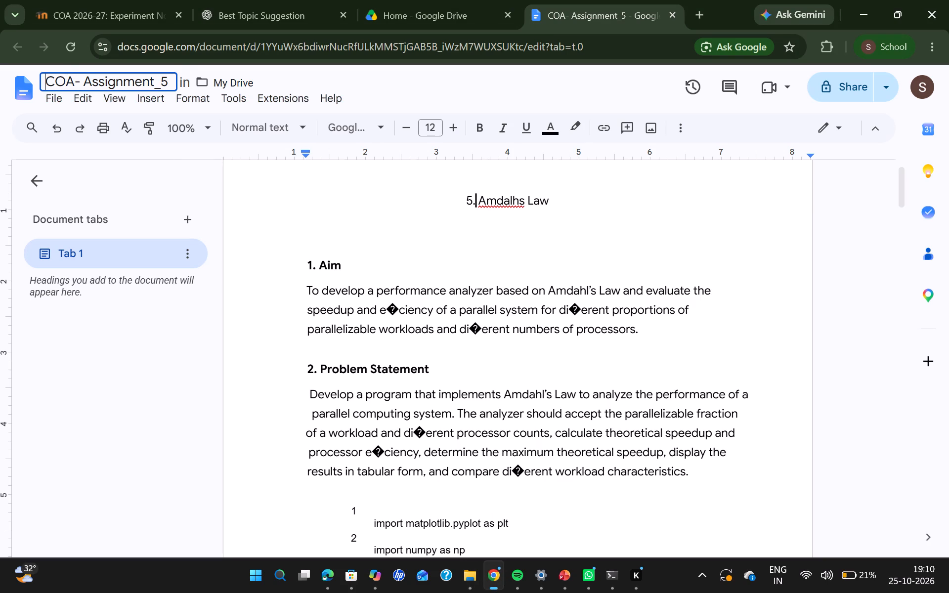
{"action": "type", "text": "Sanskruti"}
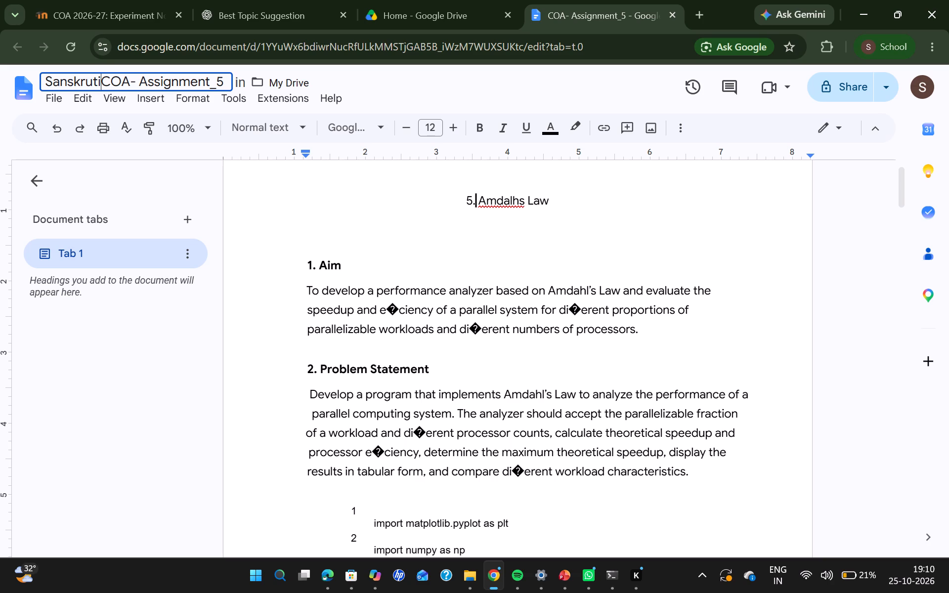
{"action": "key", "text": "shift+underscore"}
Shorten "Assignment" to "Assig" in the document name, keeping the "_5" ending.
{"action": "key", "text": "Right"}
{"action": "key", "text": "Right"}
{"action": "key", "text": "Right"}
{"action": "key", "text": "Right"}
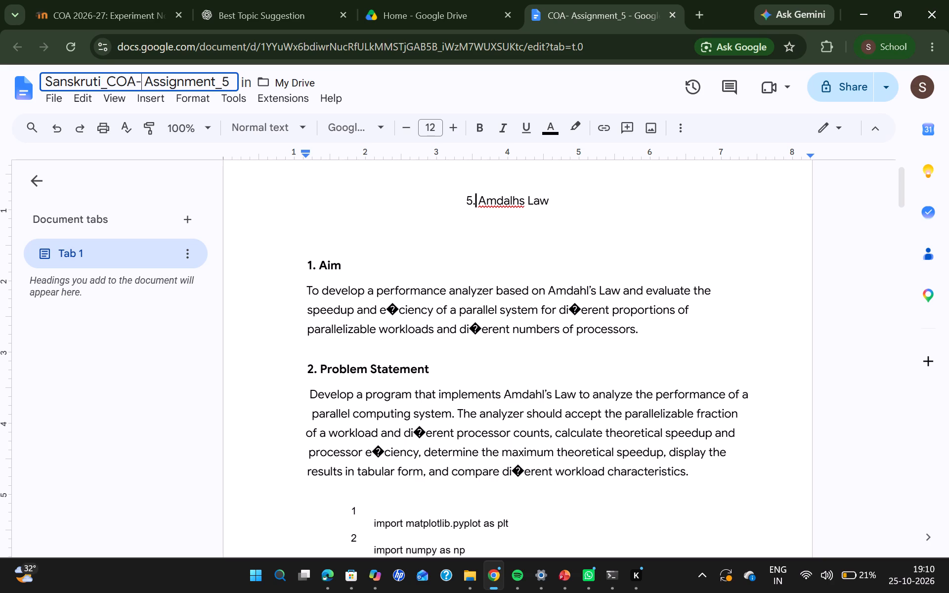
{"action": "key", "text": "Right"}
{"action": "key", "text": "Right"}
{"action": "key", "text": "Right"}
{"action": "key", "text": "Right"}
{"action": "key", "text": "Right"}
{"action": "key", "text": "Right"}
{"action": "key", "text": "Right"}
{"action": "key", "text": "Right"}
{"action": "key", "text": "Right"}
{"action": "key", "text": "Right"}
{"action": "key", "text": "Right"}
{"action": "key", "text": "BackSpace"}
{"action": "key", "text": "BackSpace"}
{"action": "key", "text": "BackSpace"}
{"action": "key", "text": "BackSpace"}
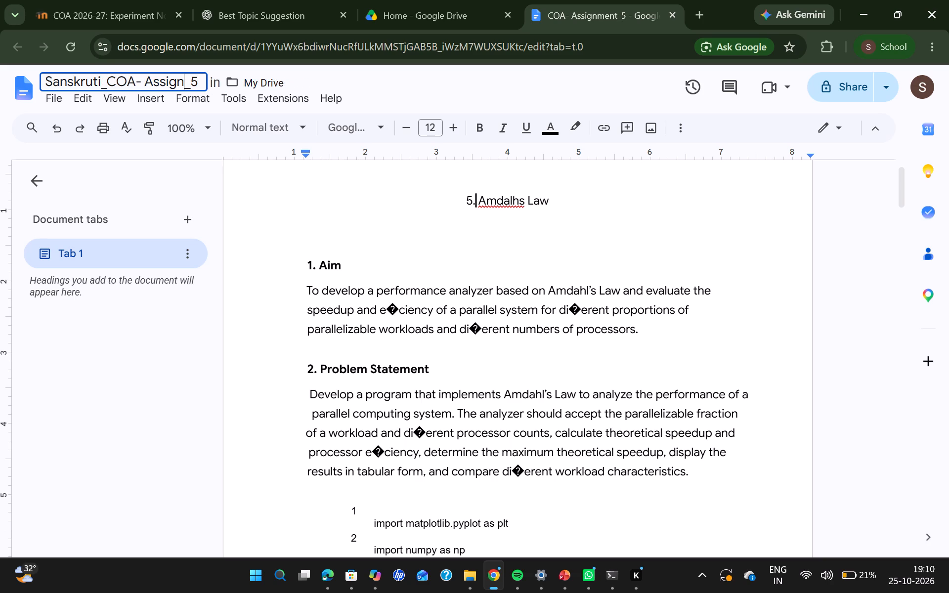
{"action": "key", "text": "BackSpace"}
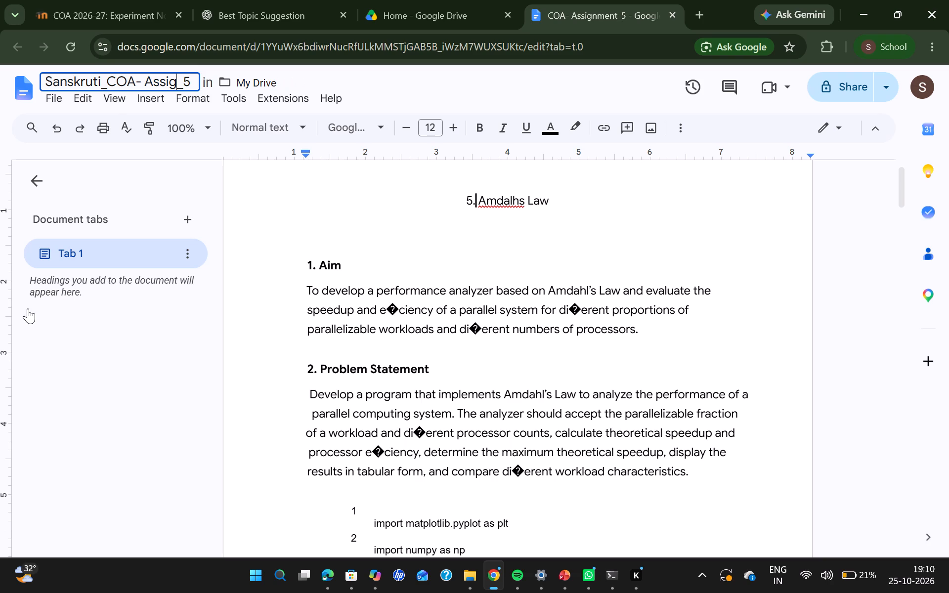
Check the naming pattern of the earlier COA files in Downloads and insert "A4_" before "COA" in the document name.
{"action": "left_click", "coordinate": [461, 575]}
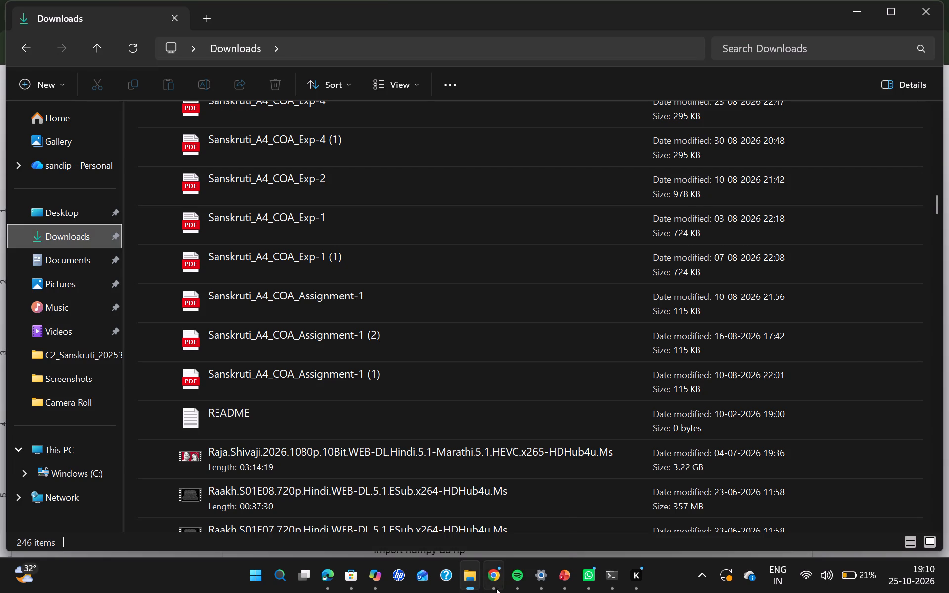
{"action": "left_click", "coordinate": [496, 589]}
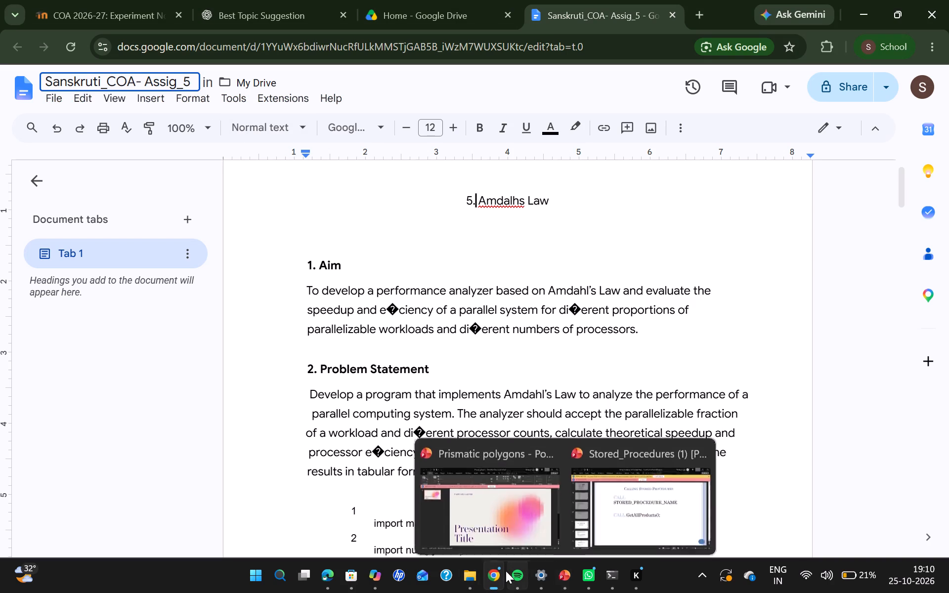
{"action": "left_click", "coordinate": [478, 572]}
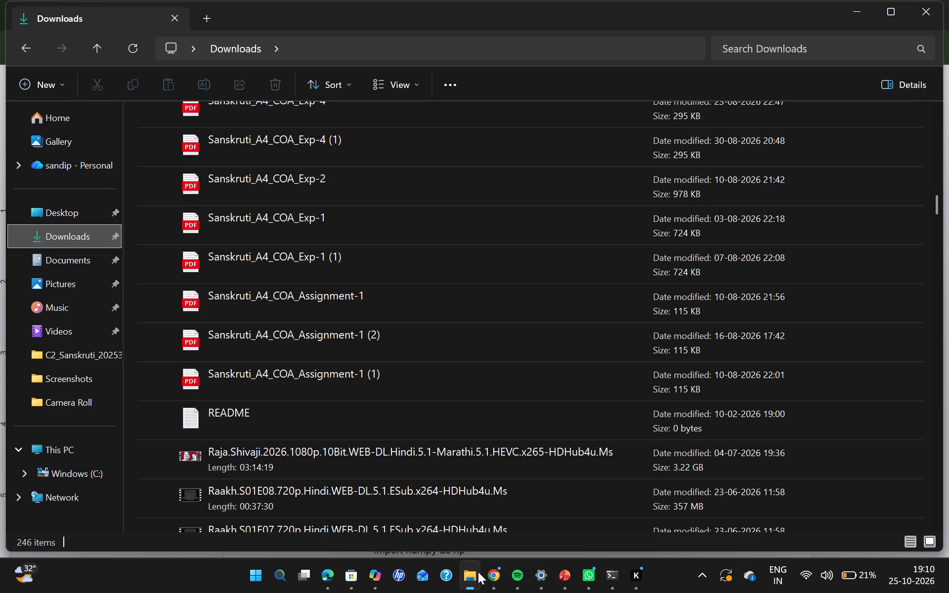
{"action": "left_click", "coordinate": [487, 578]}
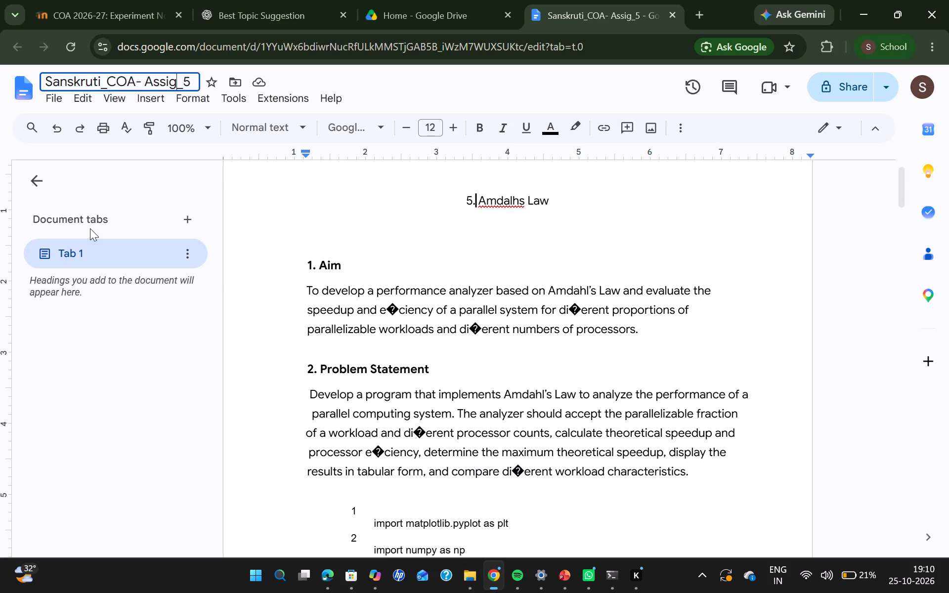
{"action": "left_click", "coordinate": [106, 80]}
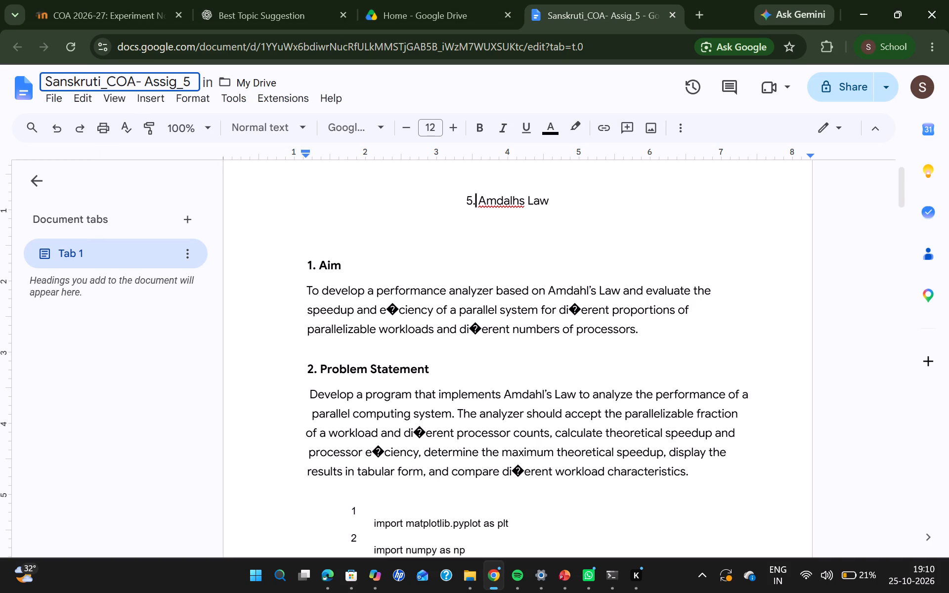
{"action": "type", "text": "A4"}
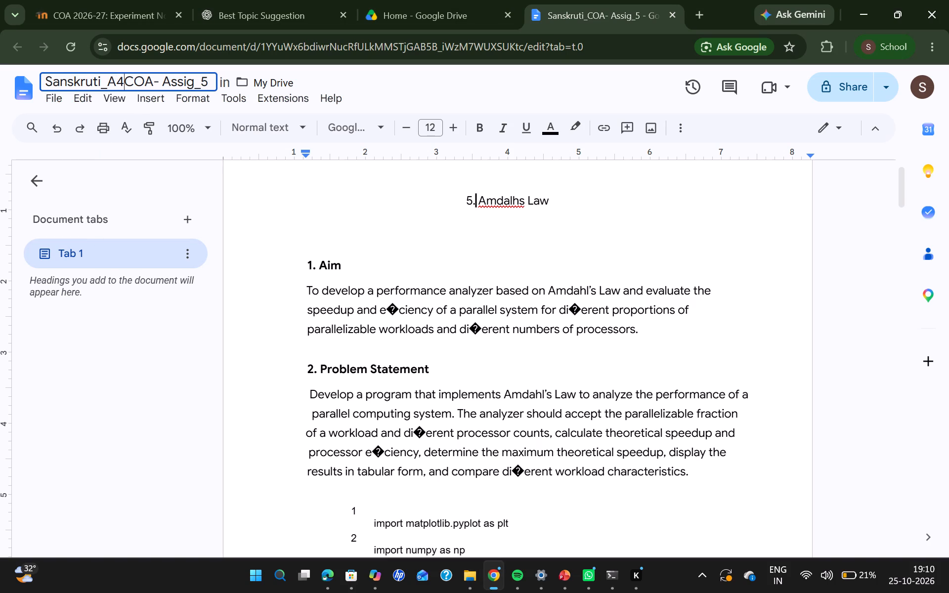
{"action": "key", "text": "shift+underscore"}
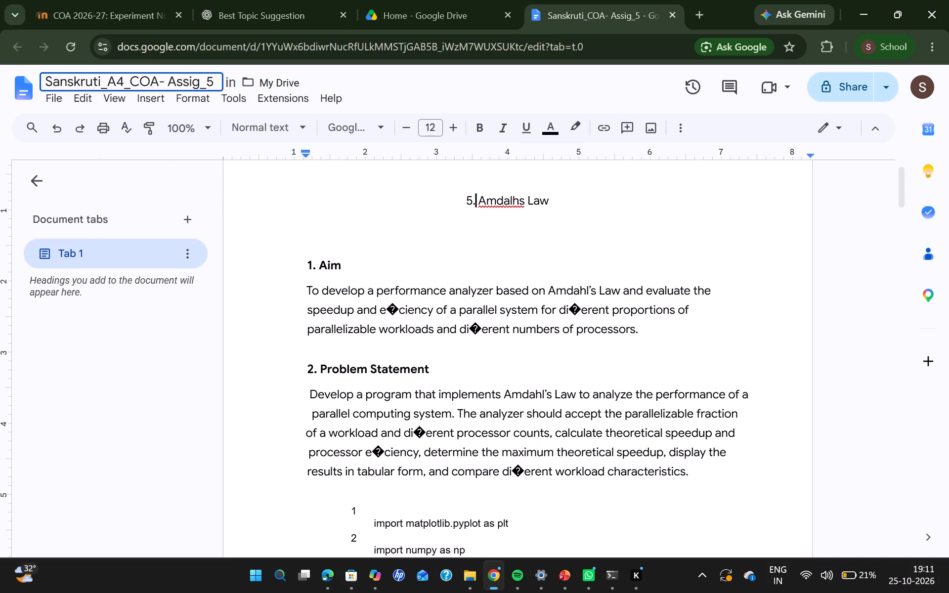
Compare with the Downloads file names again and replace the hyphen after "COA" in the document name with an underscore.
{"action": "left_click", "coordinate": [463, 580]}
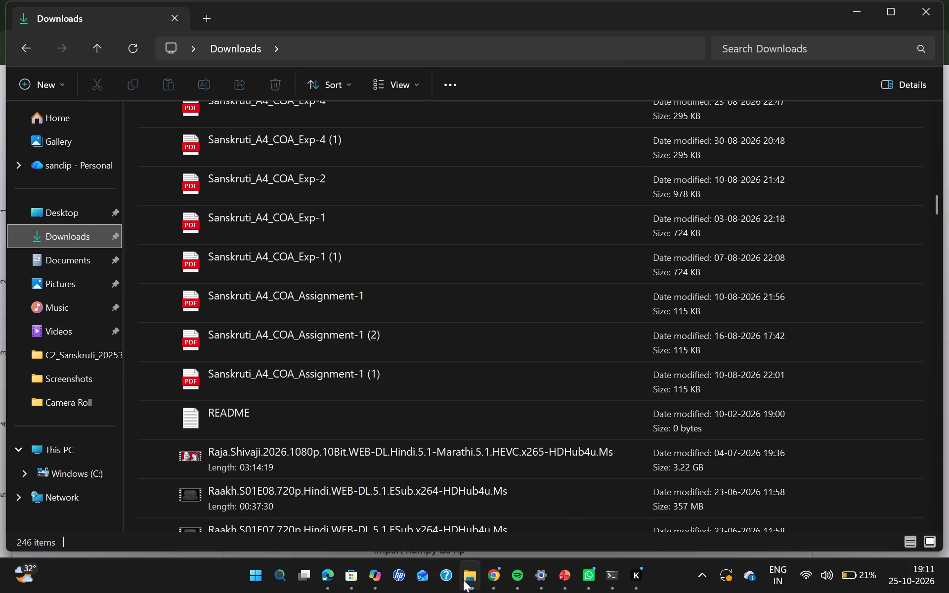
{"action": "left_click", "coordinate": [500, 582]}
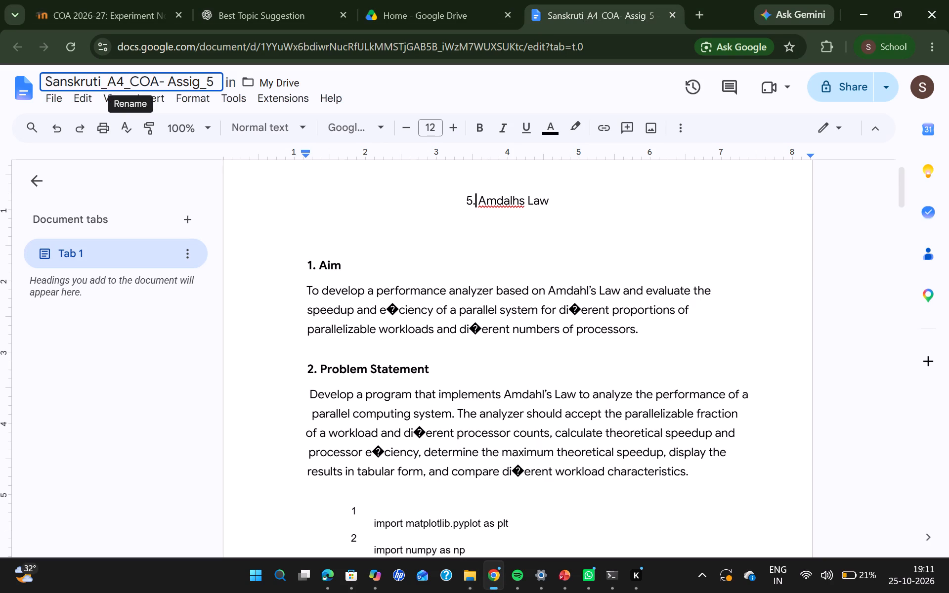
{"action": "left_click", "coordinate": [165, 81]}
{"action": "key", "text": "BackSpace"}
{"action": "key", "text": "shift+underscore"}
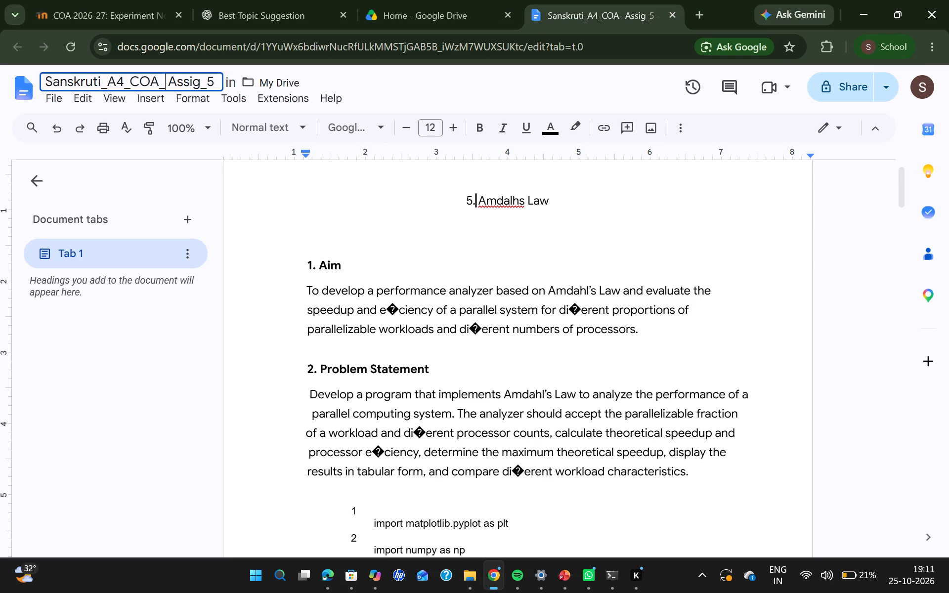
Replace "Assig_5" with "Exp-5" in the document name so it reads "Sanskruti_A4_COA_ Exp-5".
{"action": "key", "text": "Right"}
{"action": "key", "text": "Right"}
{"action": "key", "text": "Right"}
{"action": "key", "text": "Right"}
{"action": "key", "text": "Right"}
{"action": "key", "text": "Right"}
{"action": "key", "text": "BackSpace"}
{"action": "key", "text": "BackSpace"}
{"action": "key", "text": "BackSpace"}
{"action": "key", "text": "BackSpace"}
{"action": "key", "text": "BackSpace"}
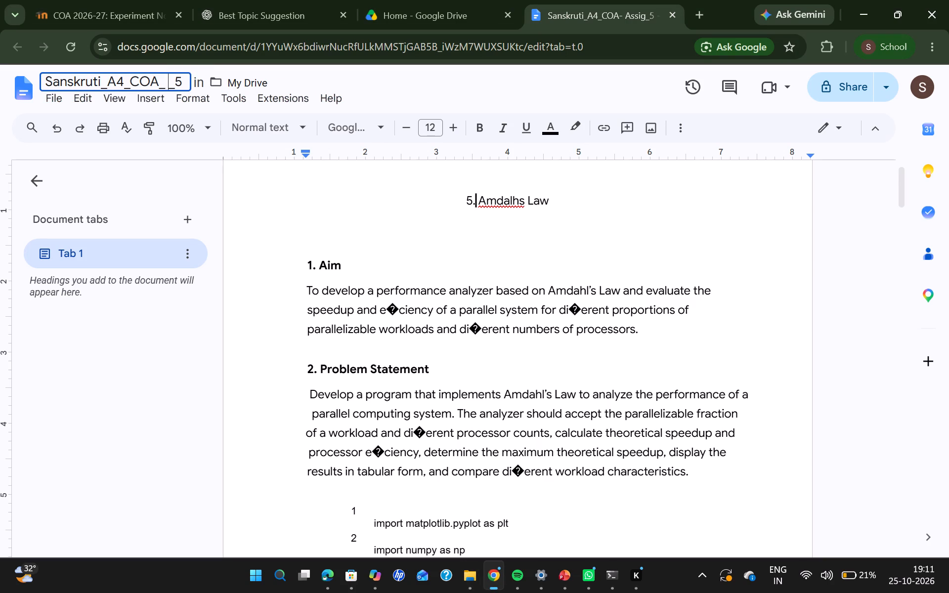
{"action": "type", "text": "EXp"}
{"action": "key", "text": "BackSpace"}
{"action": "key", "text": "BackSpace"}
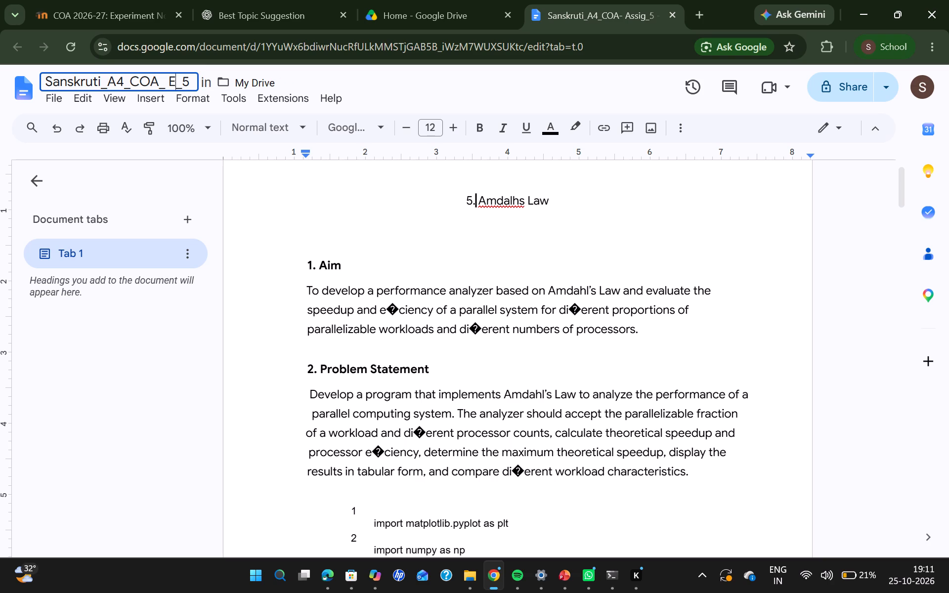
{"action": "type", "text": "xp"}
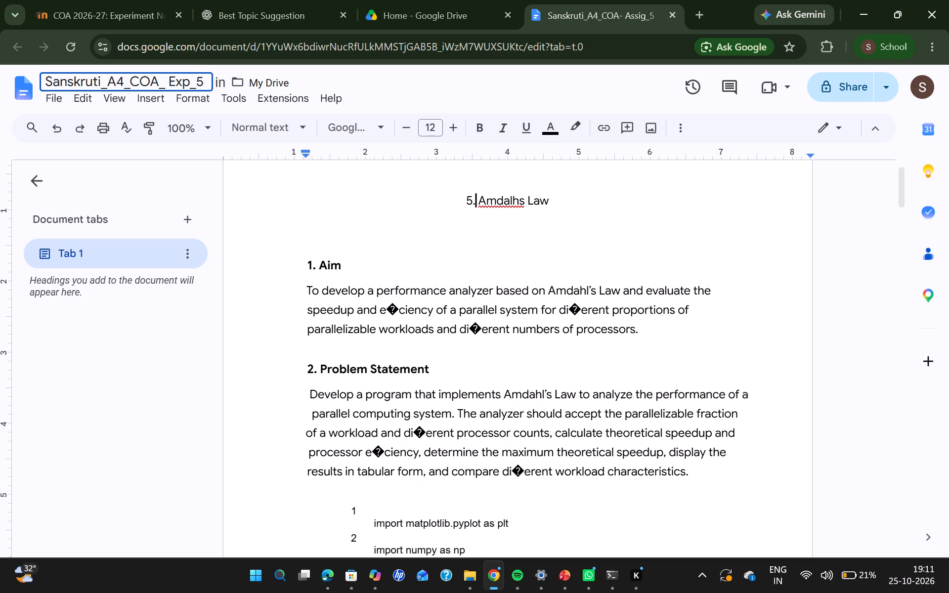
{"action": "key", "text": "Right"}
{"action": "key", "text": "BackSpace"}
{"action": "key", "text": "minus"}
{"action": "scroll", "coordinate": [362, 216], "scroll_direction": "down", "scroll_amount": 1}
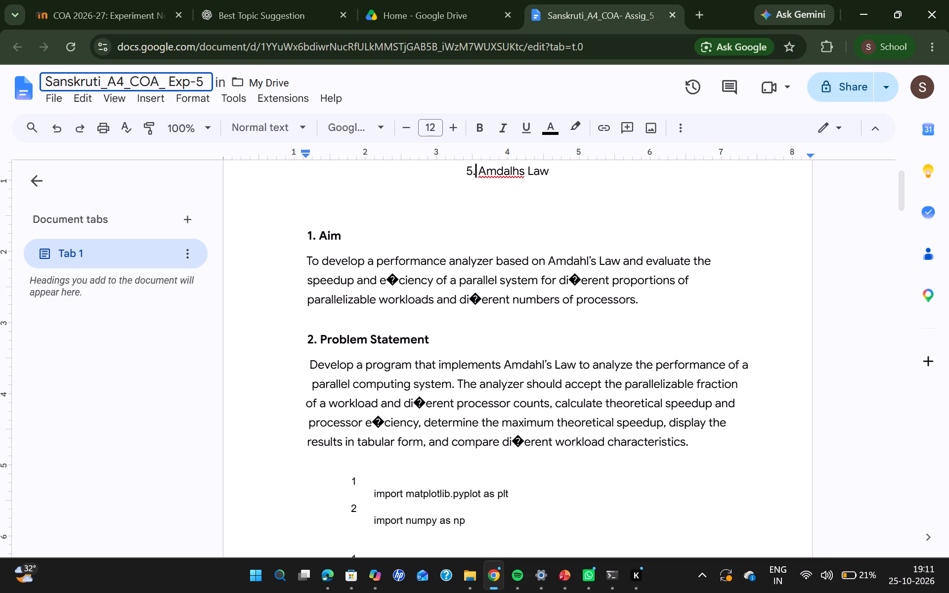
{"action": "scroll", "coordinate": [362, 216], "scroll_direction": "up", "scroll_amount": 2}
{"action": "left_click", "coordinate": [329, 270]}
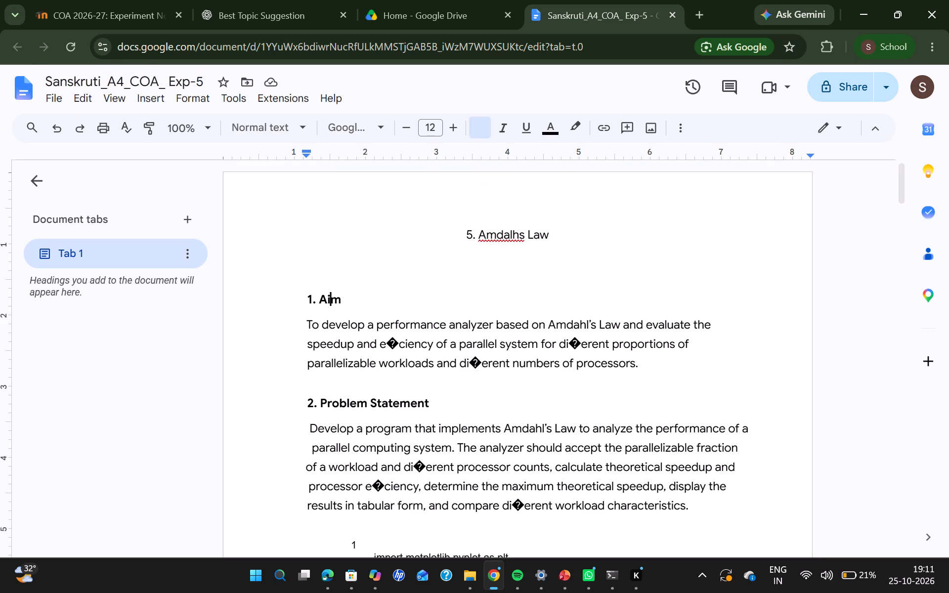
Review the converted document from the Aim through the code and charts to the conclusion for leftover PDF header and footer text.
{"action": "left_click", "coordinate": [360, 294]}
{"action": "scroll", "coordinate": [669, 372], "scroll_direction": "down", "scroll_amount": 2}
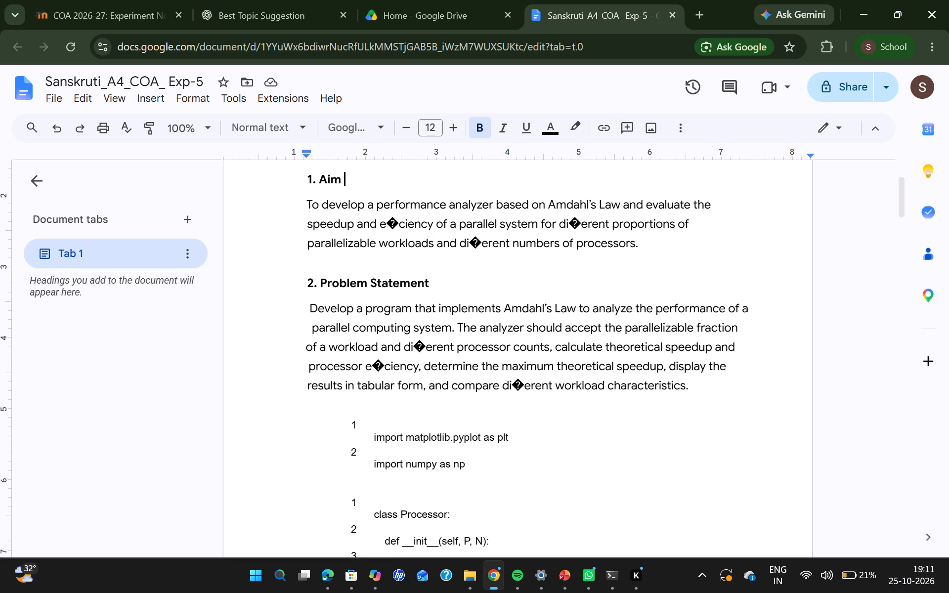
{"action": "scroll", "coordinate": [669, 372], "scroll_direction": "down", "scroll_amount": 7}
{"action": "scroll", "coordinate": [669, 372], "scroll_direction": "up", "scroll_amount": 2}
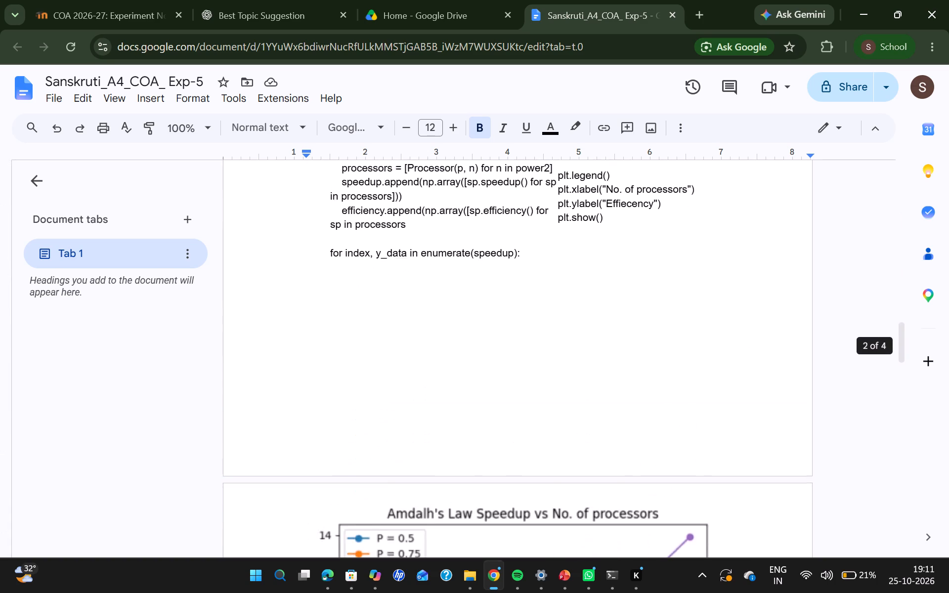
{"action": "scroll", "coordinate": [669, 372], "scroll_direction": "up", "scroll_amount": 2}
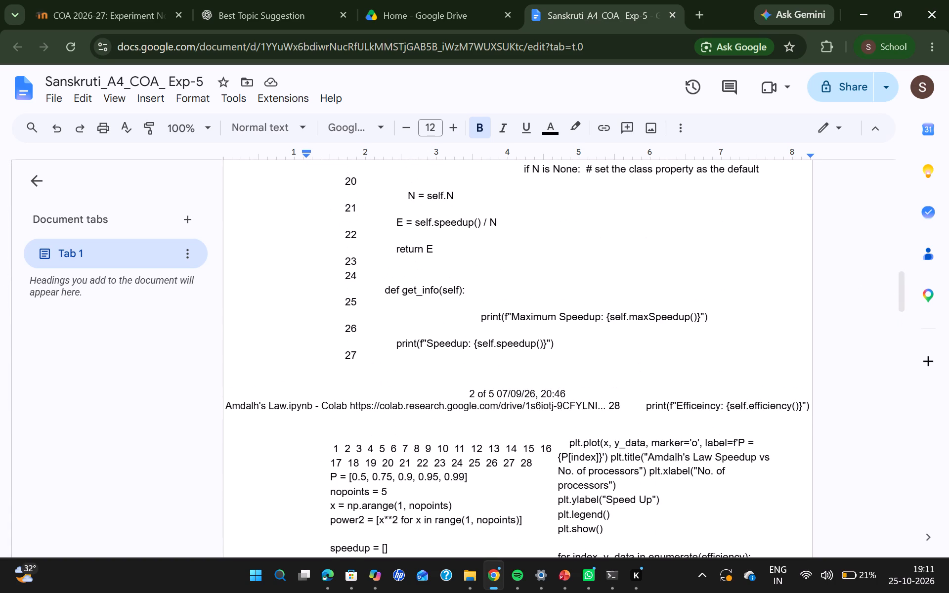
{"action": "scroll", "coordinate": [669, 372], "scroll_direction": "down", "scroll_amount": 1}
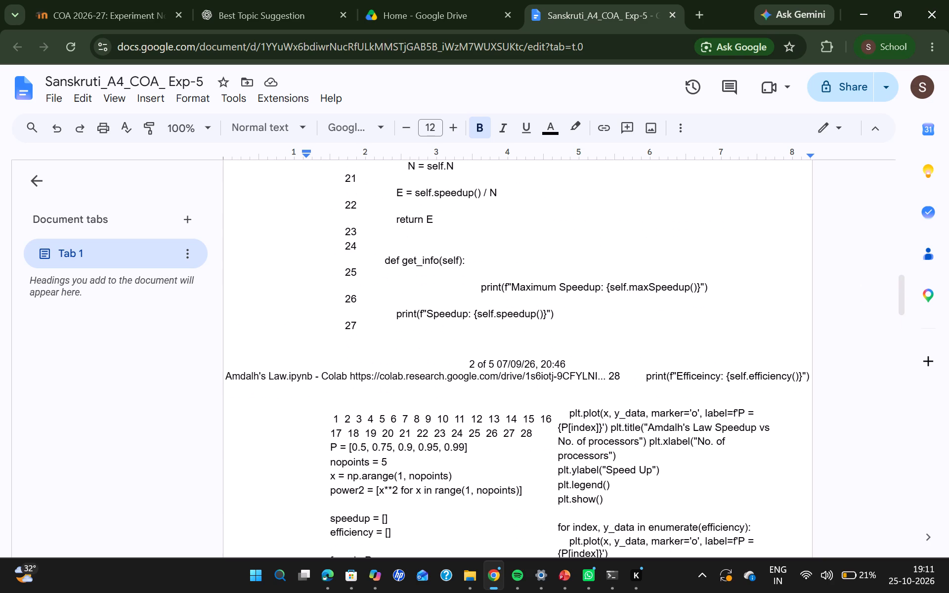
{"action": "scroll", "coordinate": [669, 372], "scroll_direction": "down", "scroll_amount": 2}
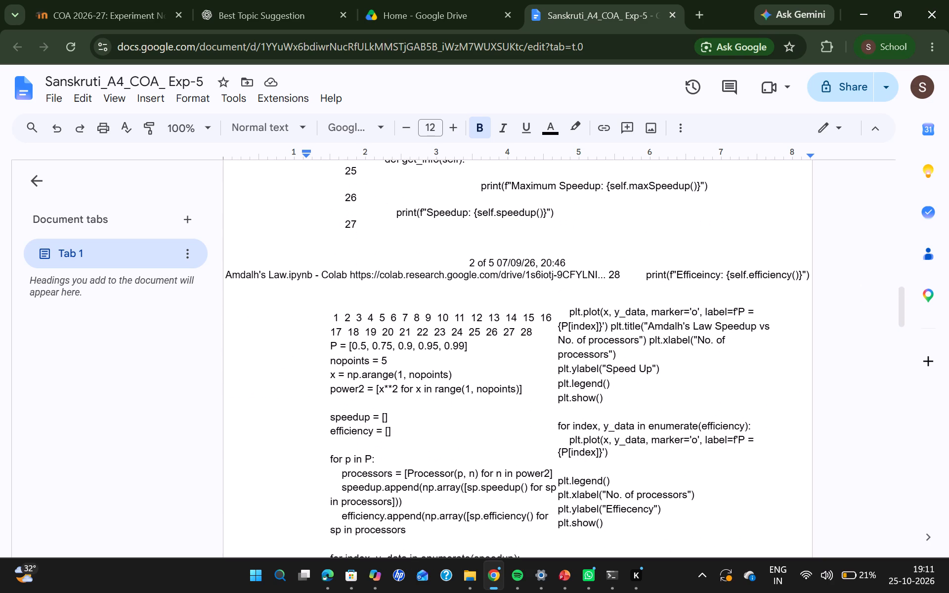
{"action": "scroll", "coordinate": [669, 372], "scroll_direction": "down", "scroll_amount": 5}
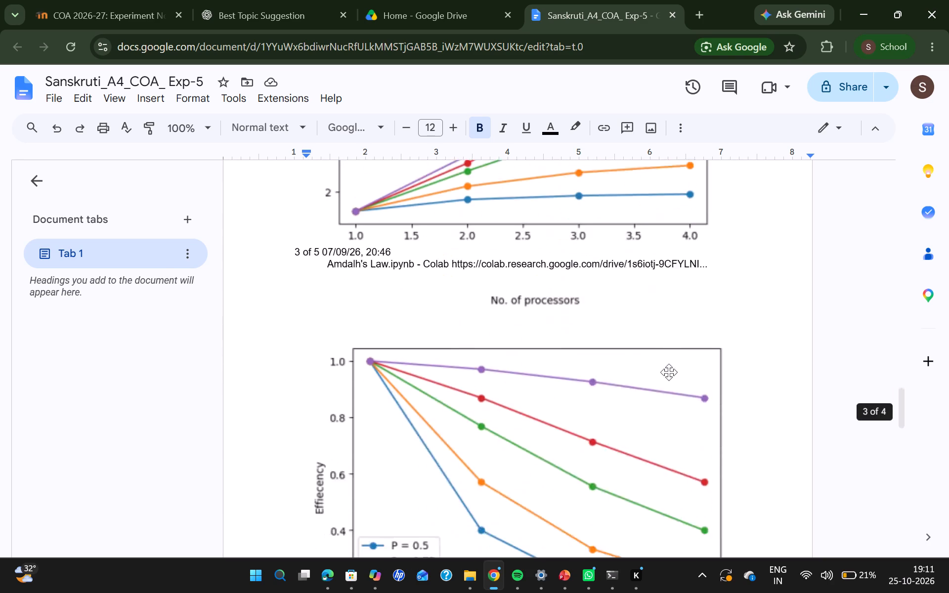
{"action": "scroll", "coordinate": [669, 372], "scroll_direction": "down", "scroll_amount": 6}
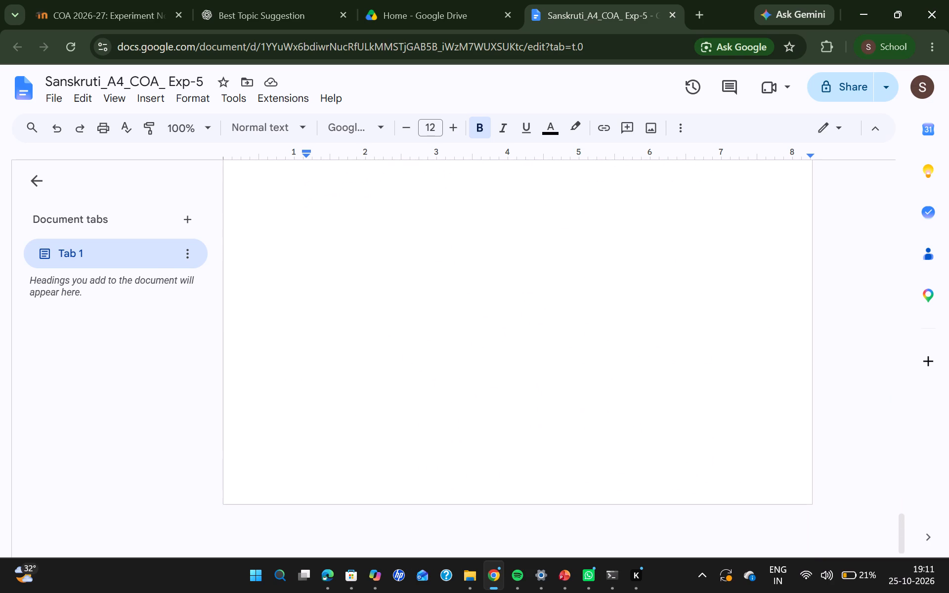
{"action": "scroll", "coordinate": [669, 372], "scroll_direction": "down", "scroll_amount": 2}
{"action": "scroll", "coordinate": [669, 372], "scroll_direction": "up", "scroll_amount": 4}
{"action": "scroll", "coordinate": [614, 436], "scroll_direction": "down", "scroll_amount": 1}
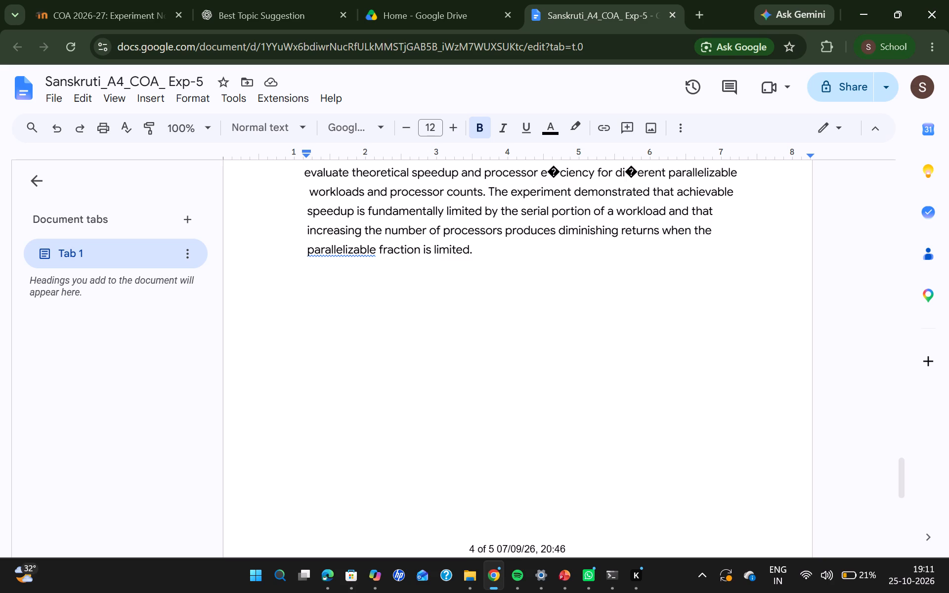
Delete the leftover PDF footer text "4 of 5 07/09/26, 20:46" below the conclusion.
{"action": "scroll", "coordinate": [614, 436], "scroll_direction": "down", "scroll_amount": 1}
{"action": "left_click", "coordinate": [575, 464]}
{"action": "key", "text": "BackSpace"}
{"action": "key", "text": "BackSpace"}
{"action": "key", "text": "BackSpace"}
{"action": "key", "text": "BackSpace"}
{"action": "key", "text": "BackSpace"}
{"action": "key", "text": "BackSpace"}
{"action": "key", "text": "BackSpace"}
{"action": "key", "text": "BackSpace"}
{"action": "key", "text": "BackSpace"}
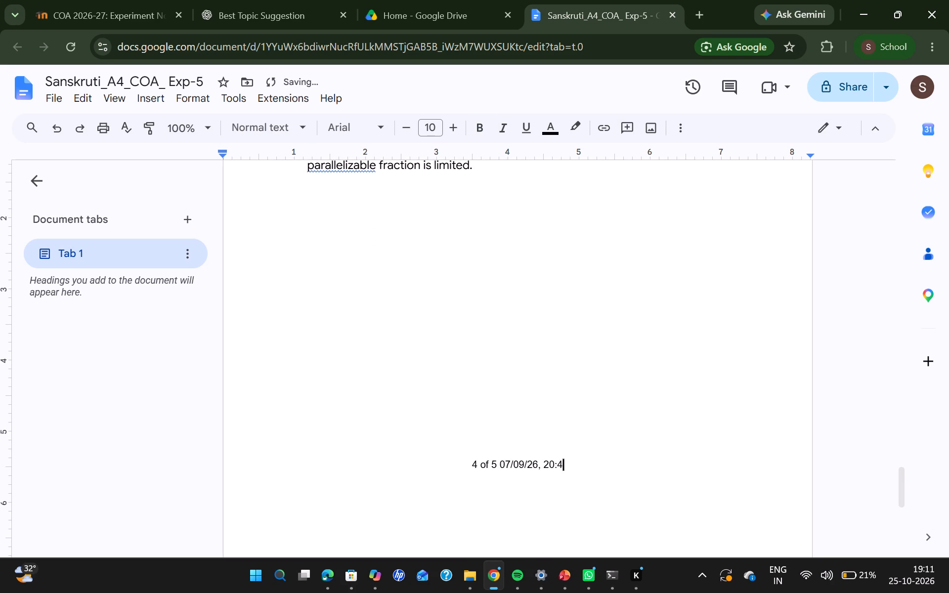
{"action": "key", "text": "BackSpace"}
{"action": "key", "text": "BackSpace"}
{"action": "key", "text": "BackSpace"}
{"action": "key", "text": "BackSpace"}
{"action": "key", "text": "BackSpace"}
{"action": "key", "text": "BackSpace"}
{"action": "key", "text": "BackSpace"}
{"action": "key", "text": "BackSpace"}
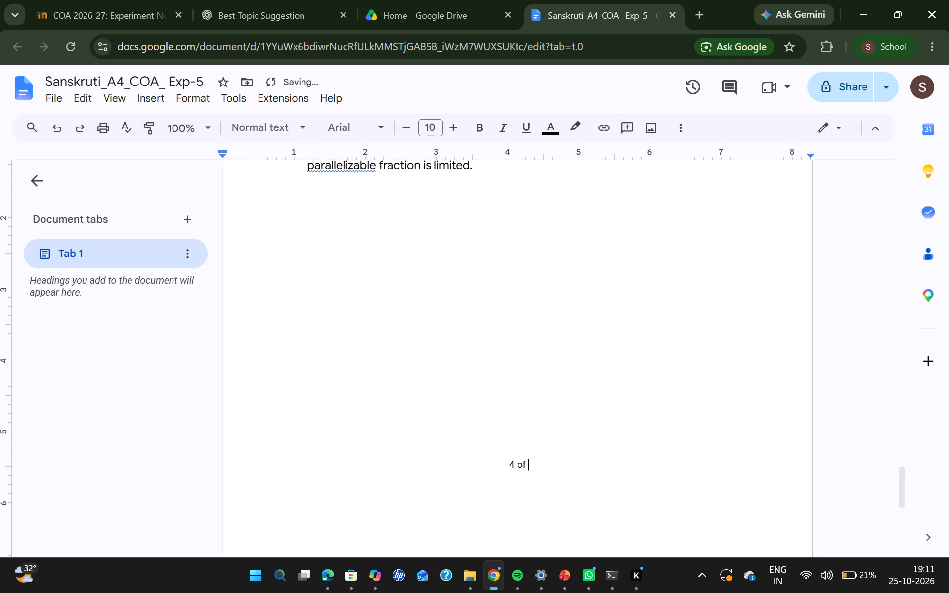
{"action": "key", "text": "BackSpace"}
{"action": "key", "text": "BackSpace"}
{"action": "key", "text": "BackSpace"}
{"action": "key", "text": "BackSpace"}
{"action": "key", "text": "BackSpace"}
Insert four blank lines before the "Conclusion:" heading to push the whole section onto the next page.
{"action": "scroll", "coordinate": [575, 464], "scroll_direction": "up", "scroll_amount": 4}
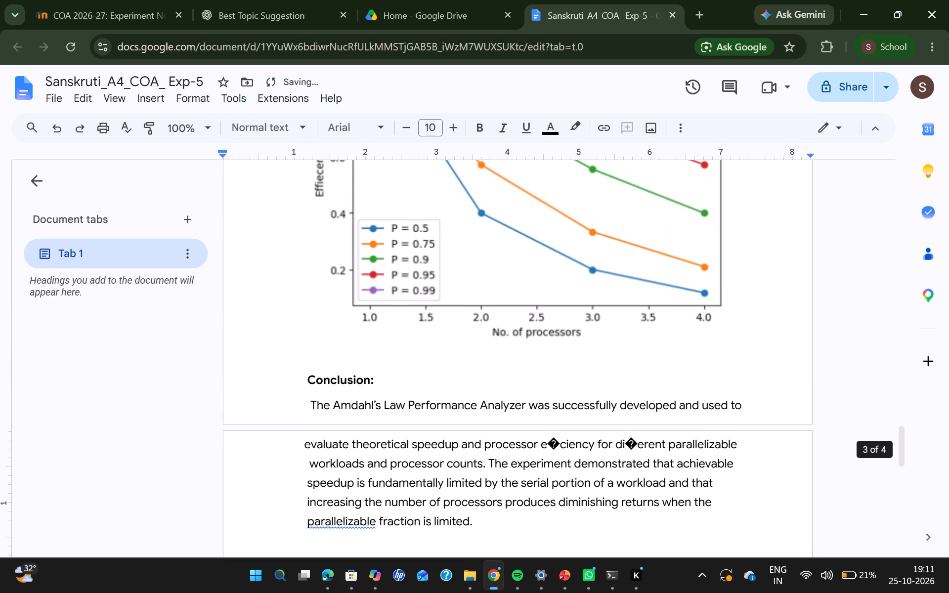
{"action": "left_click", "coordinate": [303, 364]}
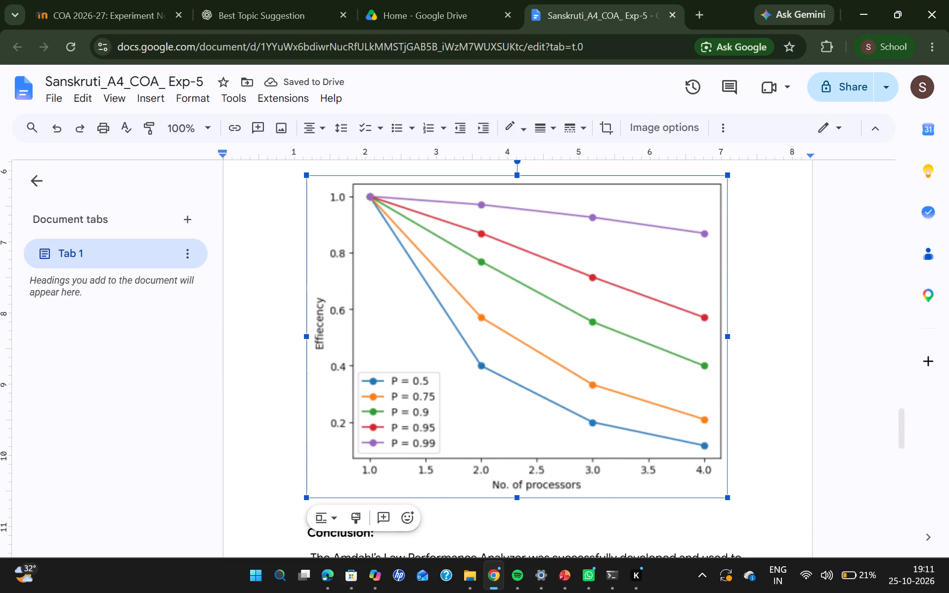
{"action": "scroll", "coordinate": [318, 482], "scroll_direction": "down", "scroll_amount": 2}
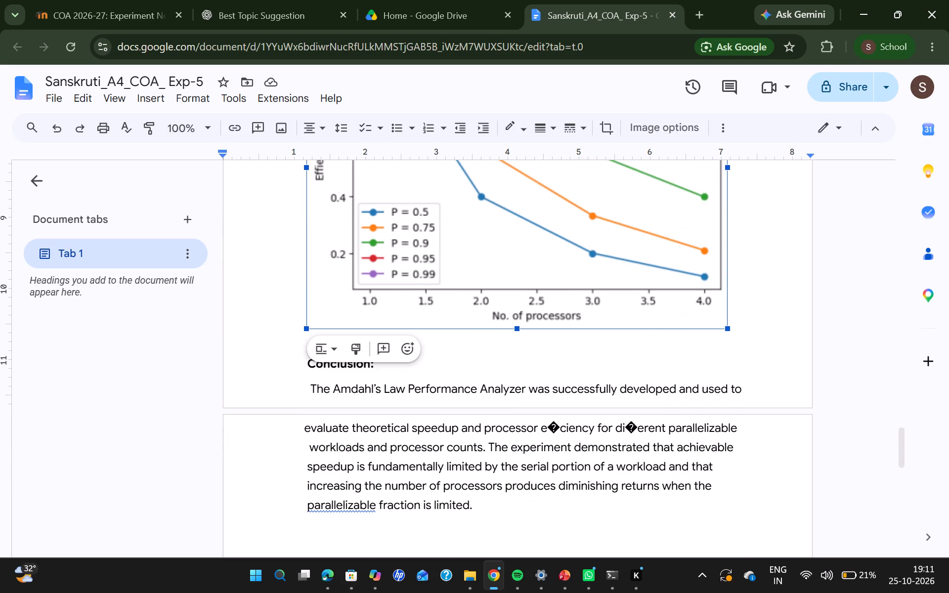
{"action": "left_click", "coordinate": [303, 367]}
{"action": "key", "text": "Return"}
{"action": "key", "text": "Return"}
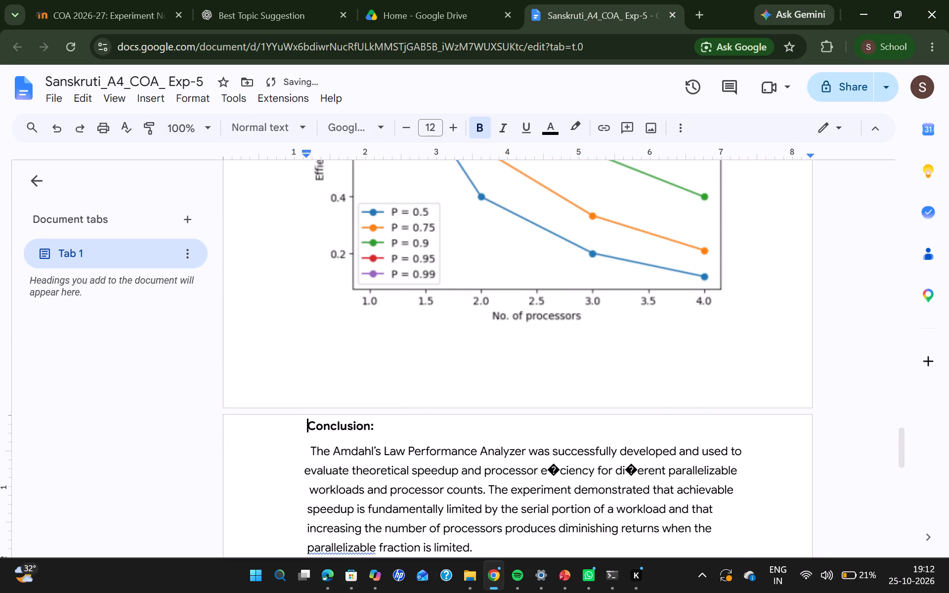
{"action": "key", "text": "Return"}
{"action": "key", "text": "Return"}
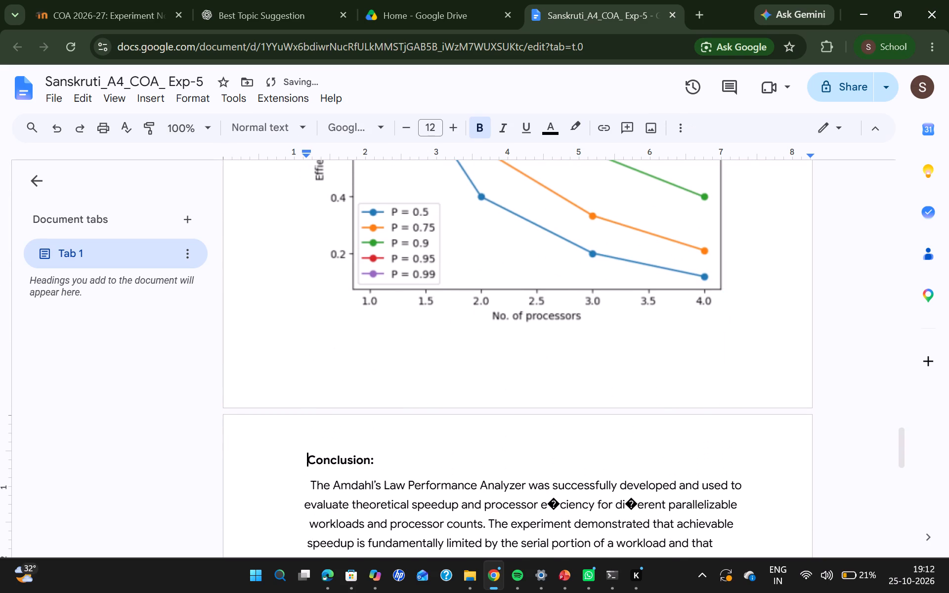
Examine the converted charts and code in the document and compare the code layout with the original Amdalhs Law PDF in Drive.
{"action": "scroll", "coordinate": [303, 367], "scroll_direction": "up", "scroll_amount": 3}
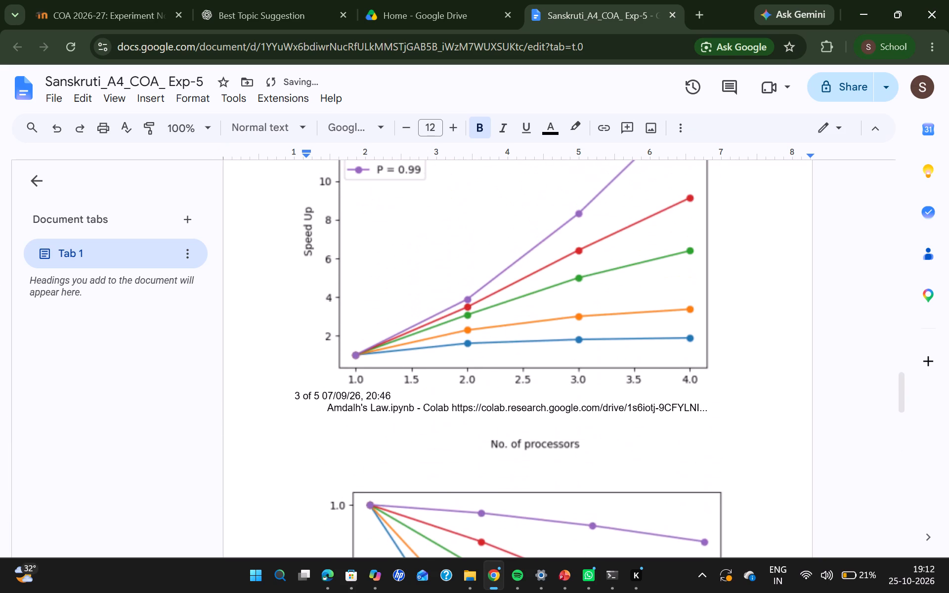
{"action": "scroll", "coordinate": [303, 367], "scroll_direction": "up", "scroll_amount": 1}
{"action": "scroll", "coordinate": [438, 459], "scroll_direction": "up", "scroll_amount": 10}
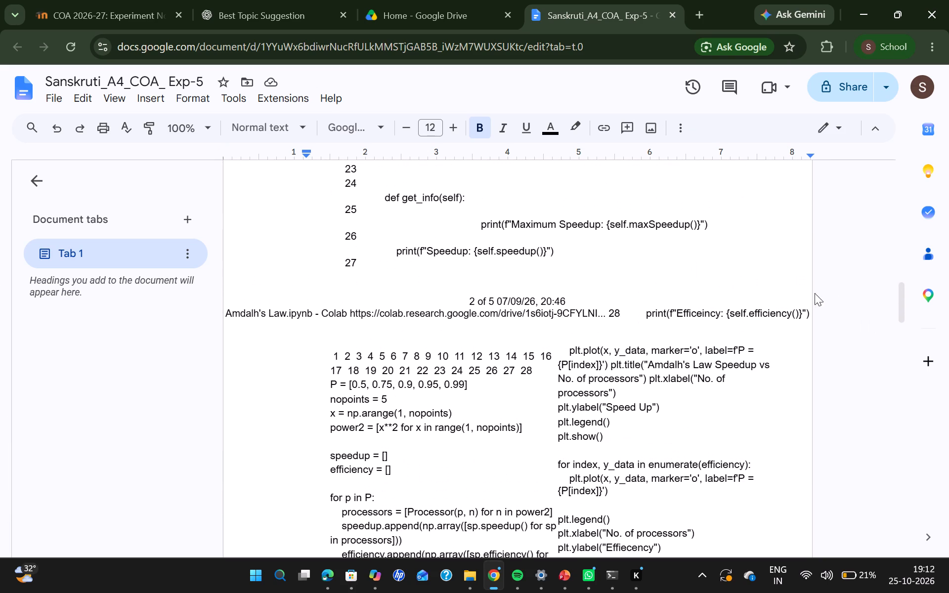
{"action": "scroll", "coordinate": [654, 315], "scroll_direction": "down", "scroll_amount": 1}
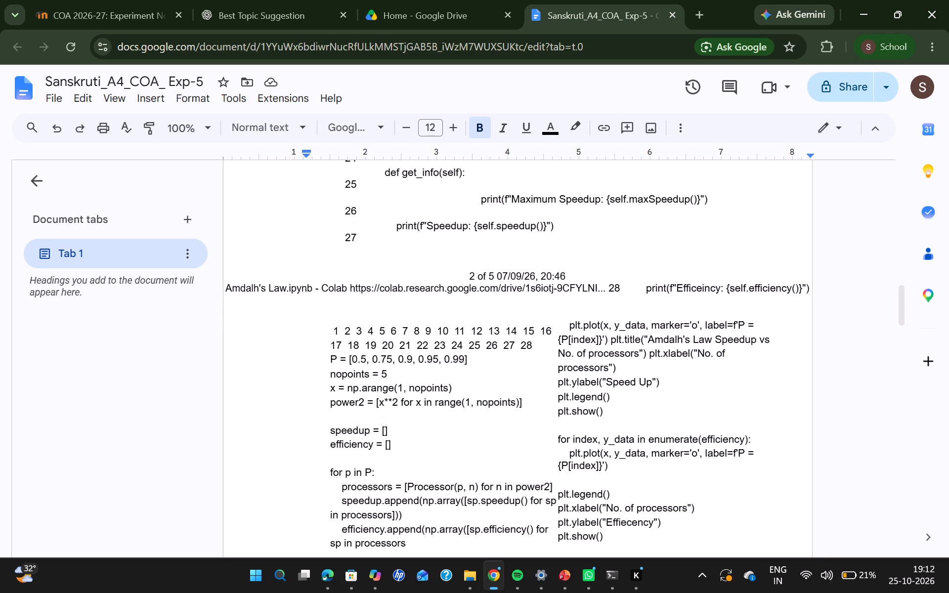
{"action": "scroll", "coordinate": [654, 315], "scroll_direction": "down", "scroll_amount": 1}
{"action": "left_click", "coordinate": [434, 5]}
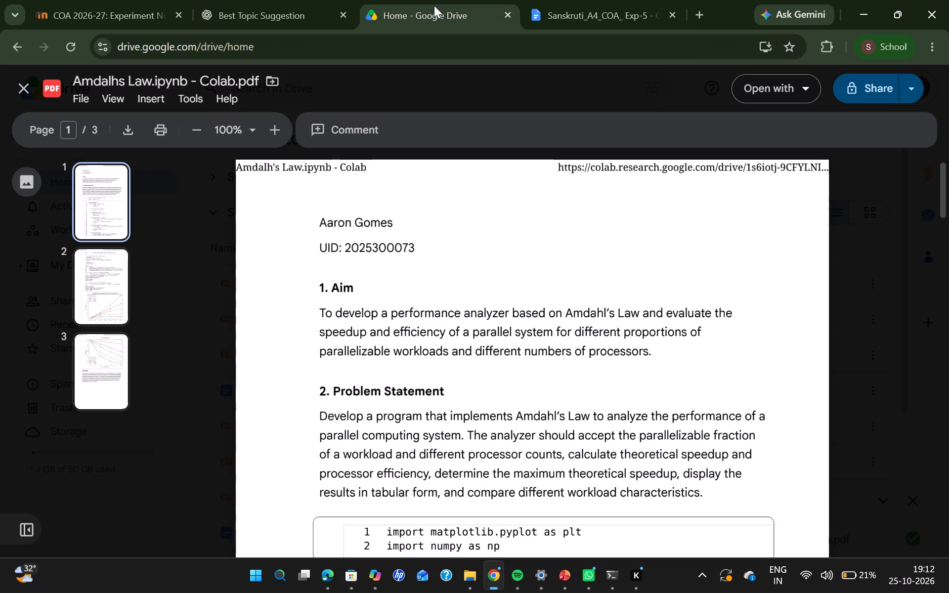
{"action": "scroll", "coordinate": [439, 319], "scroll_direction": "down", "scroll_amount": 7}
{"action": "scroll", "coordinate": [439, 319], "scroll_direction": "up", "scroll_amount": 2}
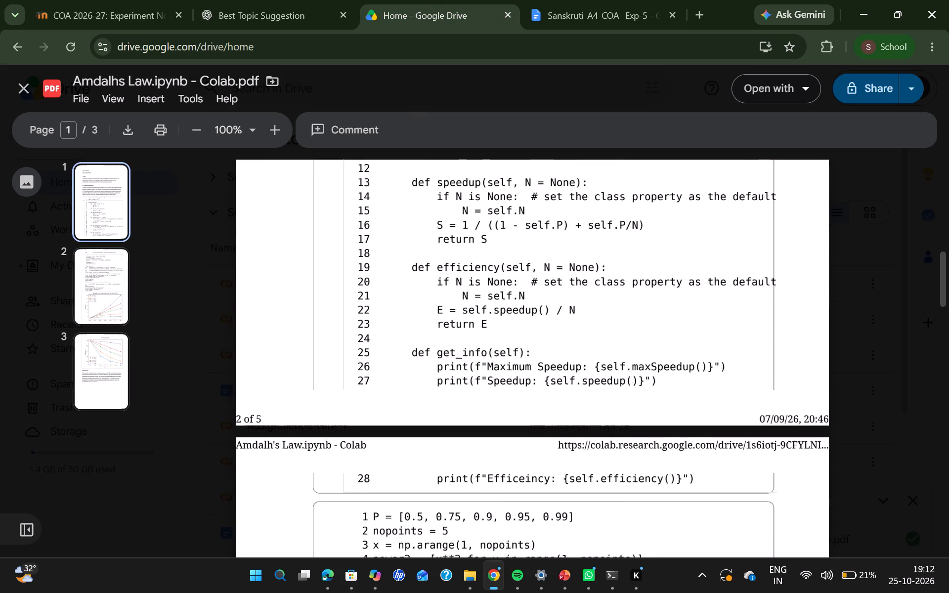
{"action": "scroll", "coordinate": [439, 319], "scroll_direction": "up", "scroll_amount": 5}
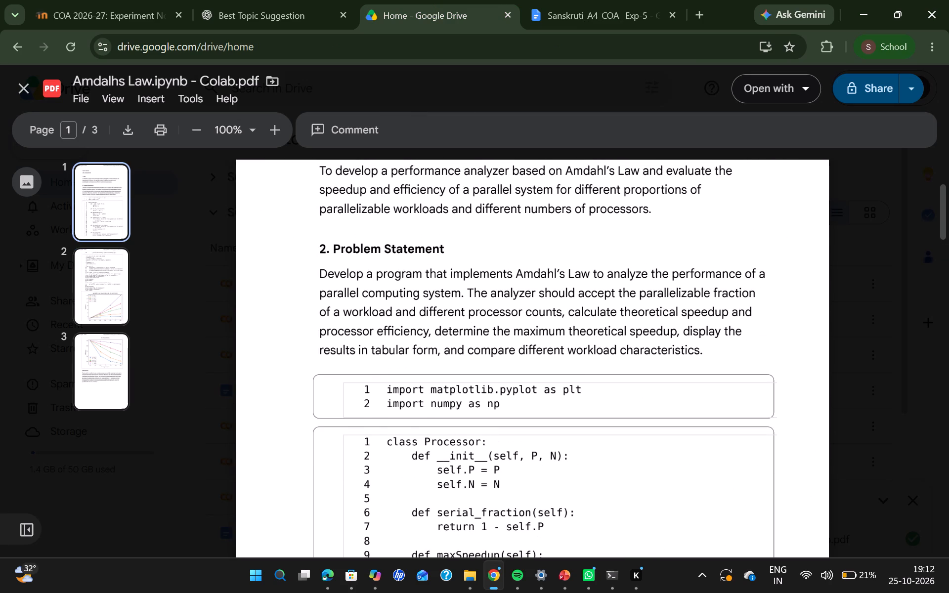
Capture a screenshot of the PDF's code from the import lines through line 22 of the Processor class.
{"action": "left_click", "coordinate": [310, 381]}
{"action": "left_click_drag", "start_coordinate": [310, 381], "coordinate": [361, 472]}
{"action": "scroll", "coordinate": [361, 472], "scroll_direction": "down", "scroll_amount": 4}
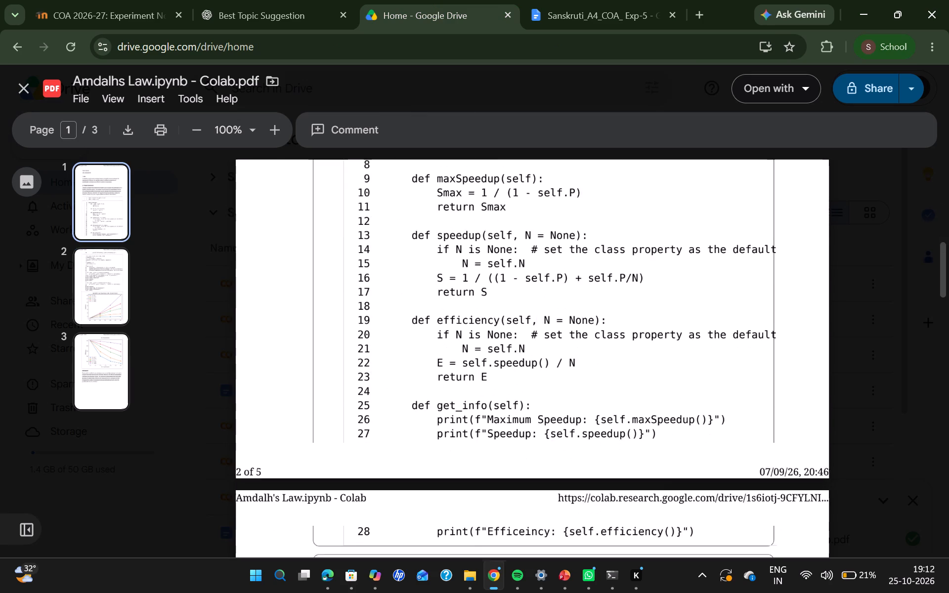
{"action": "scroll", "coordinate": [361, 472], "scroll_direction": "down", "scroll_amount": 9}
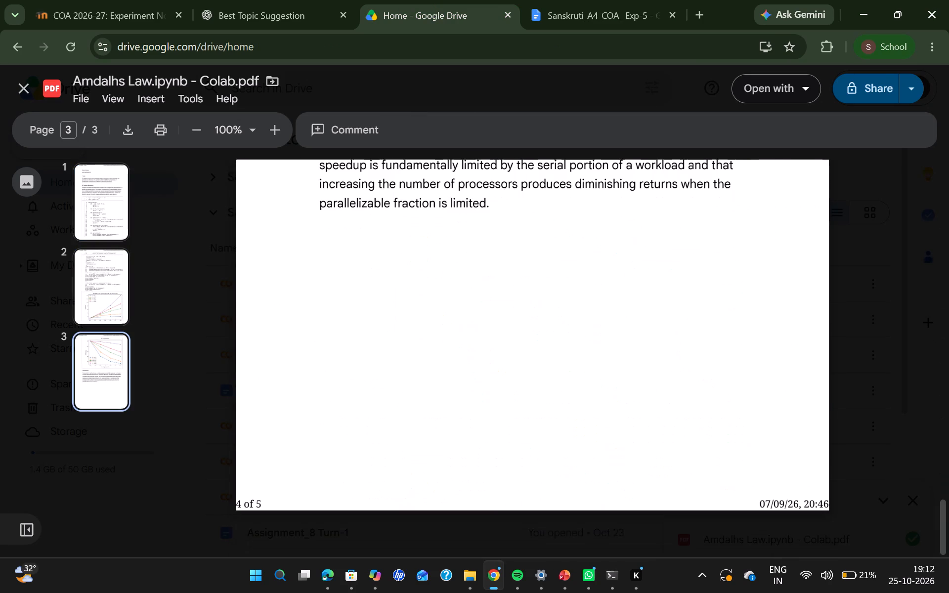
{"action": "scroll", "coordinate": [361, 472], "scroll_direction": "up", "scroll_amount": 10}
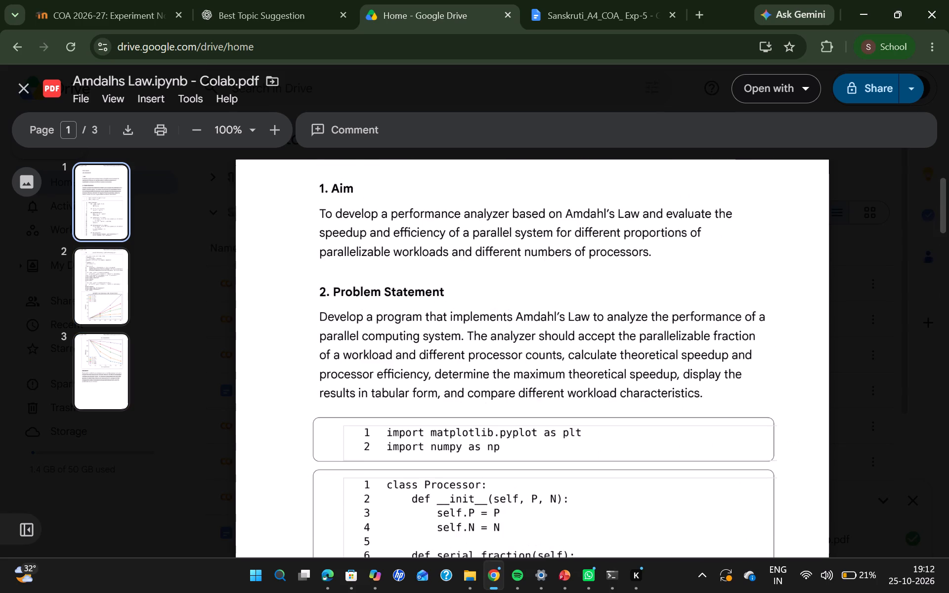
{"action": "scroll", "coordinate": [361, 472], "scroll_direction": "down", "scroll_amount": 3}
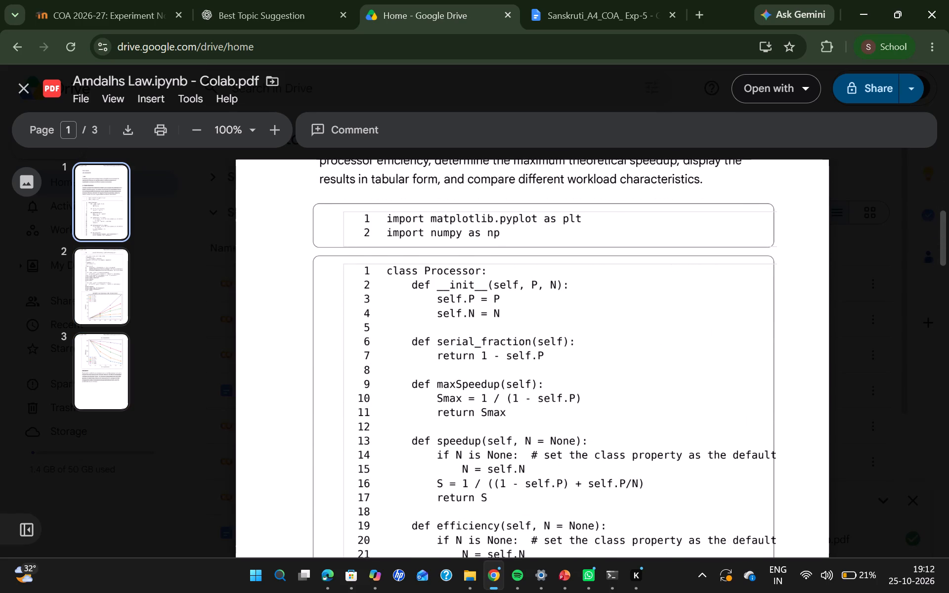
{"action": "scroll", "coordinate": [560, 358], "scroll_direction": "down", "scroll_amount": 1}
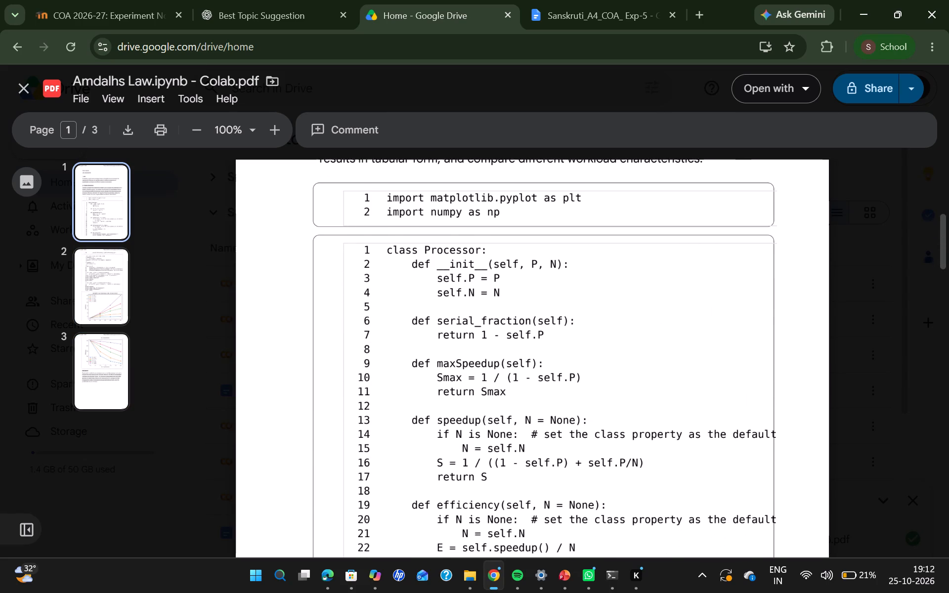
{"action": "scroll", "coordinate": [560, 358], "scroll_direction": "down", "scroll_amount": 2}
{"action": "key", "text": "shift+super+s"}
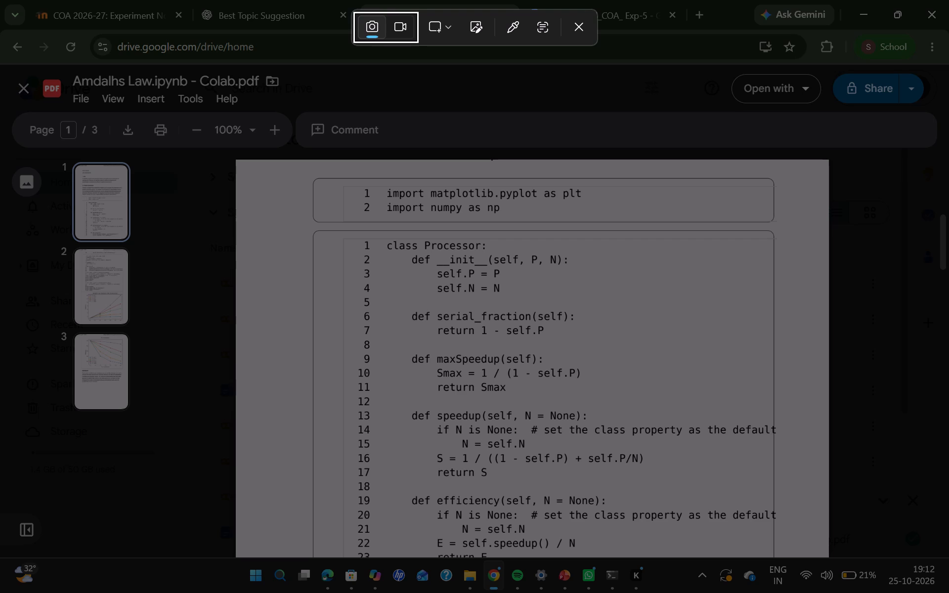
{"action": "left_click_drag", "start_coordinate": [301, 169], "coordinate": [815, 542]}
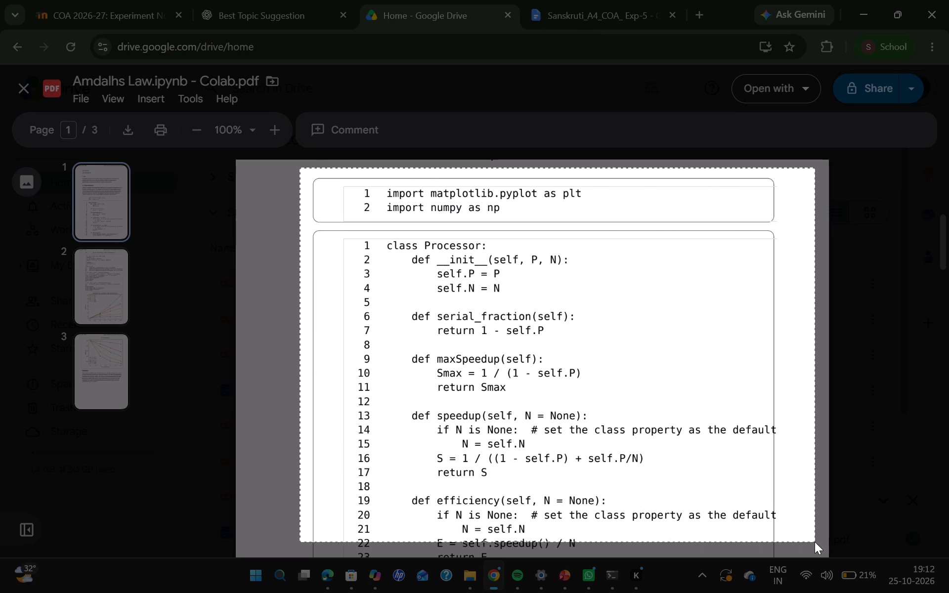
{"action": "left_click_drag", "start_coordinate": [815, 542], "coordinate": [798, 549]}
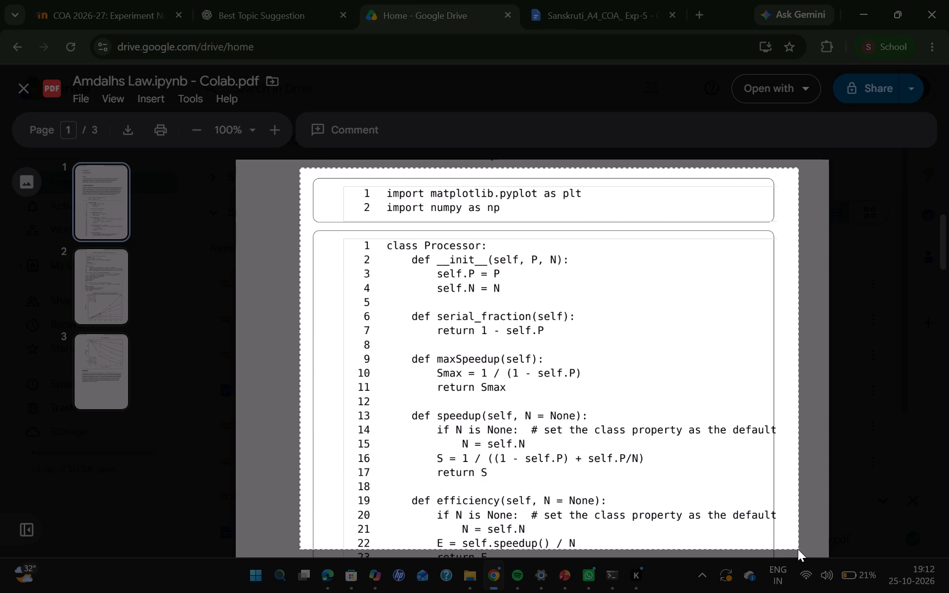
{"action": "left_click_drag", "start_coordinate": [798, 549], "coordinate": [799, 550]}
Return to the Sanskruti_A4_COA_ Exp-5 document and delete the converted code text between the problem statement and the speedup chart.
{"action": "left_click", "coordinate": [604, 11]}
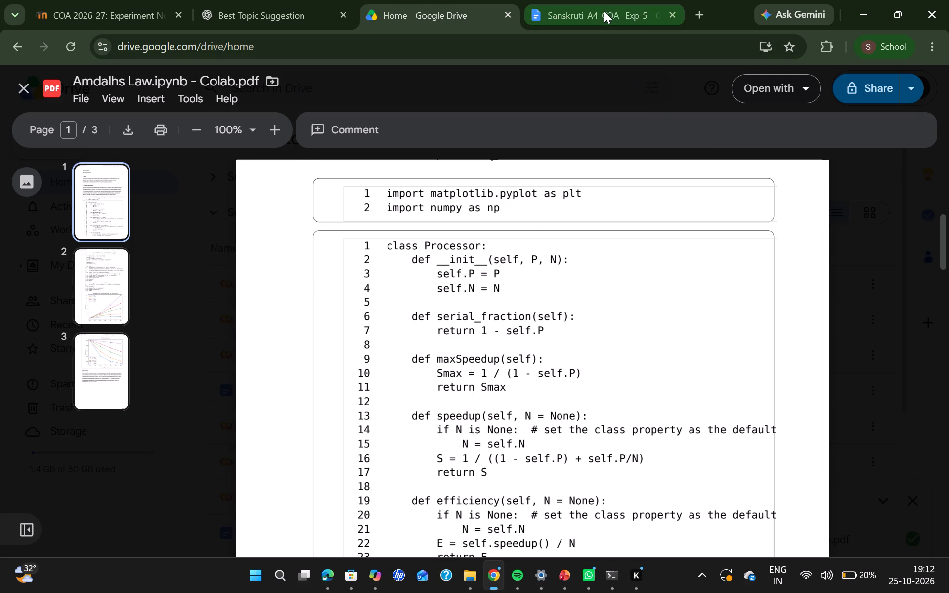
{"action": "scroll", "coordinate": [513, 302], "scroll_direction": "up", "scroll_amount": 4}
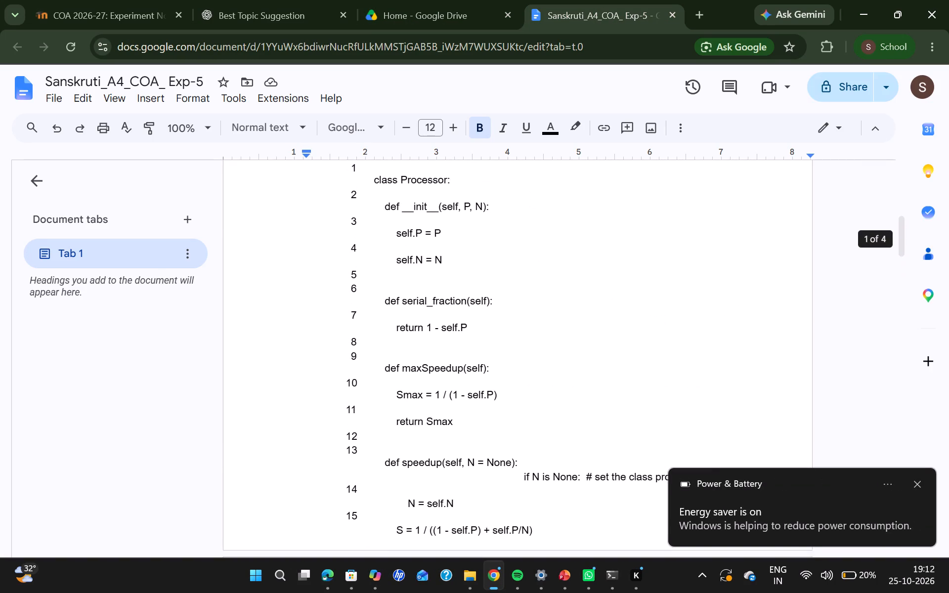
{"action": "scroll", "coordinate": [513, 302], "scroll_direction": "up", "scroll_amount": 3}
{"action": "left_click_drag", "start_coordinate": [333, 277], "coordinate": [381, 438]}
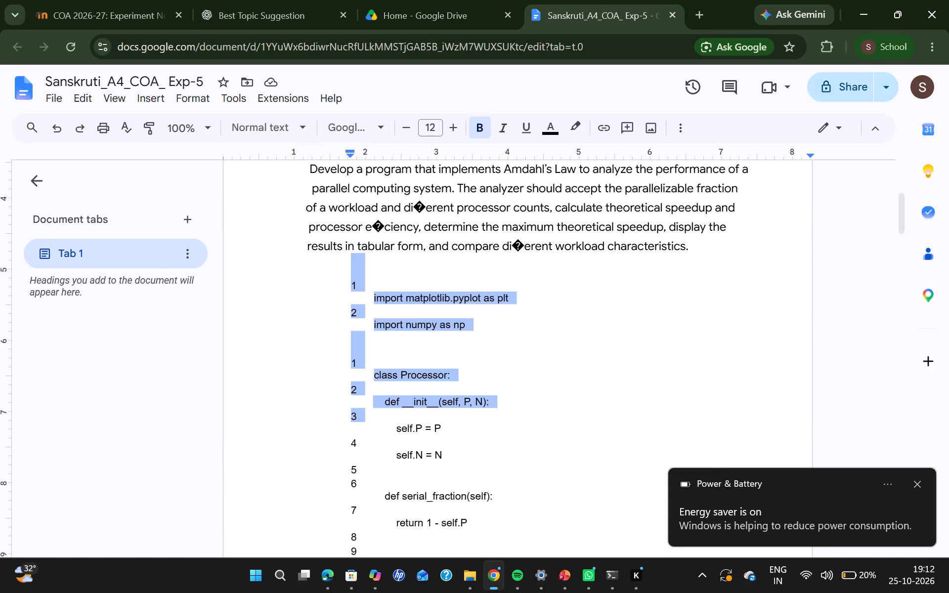
{"action": "left_click_drag", "start_coordinate": [381, 438], "coordinate": [423, 566]}
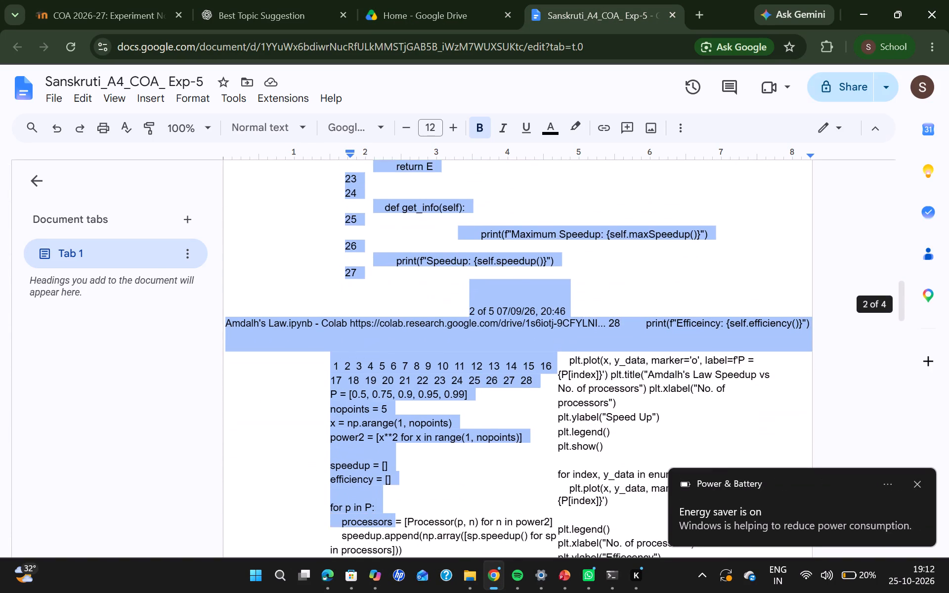
{"action": "left_click_drag", "start_coordinate": [423, 566], "coordinate": [583, 429]}
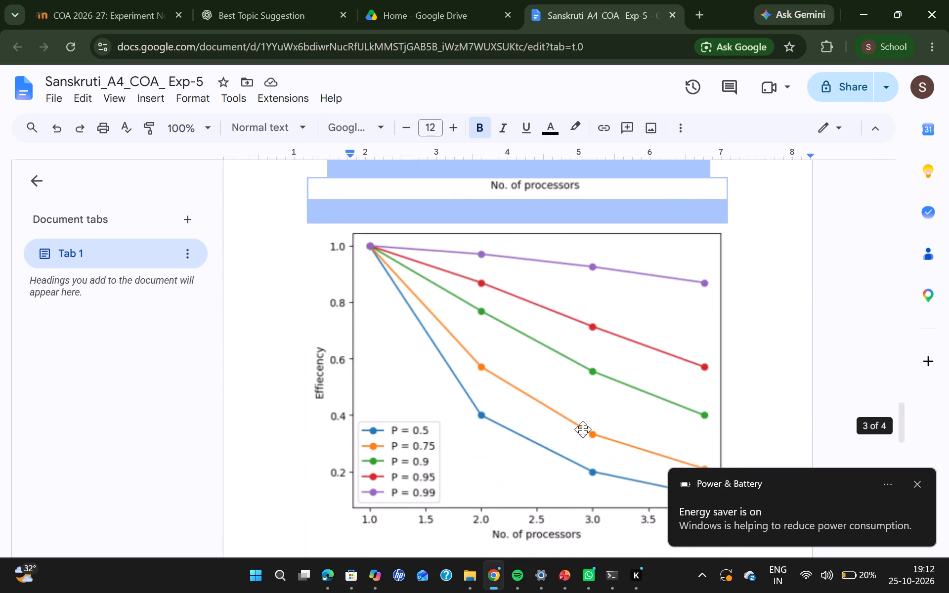
{"action": "left_click_drag", "start_coordinate": [583, 429], "coordinate": [621, 273]}
{"action": "key", "text": "BackSpace"}
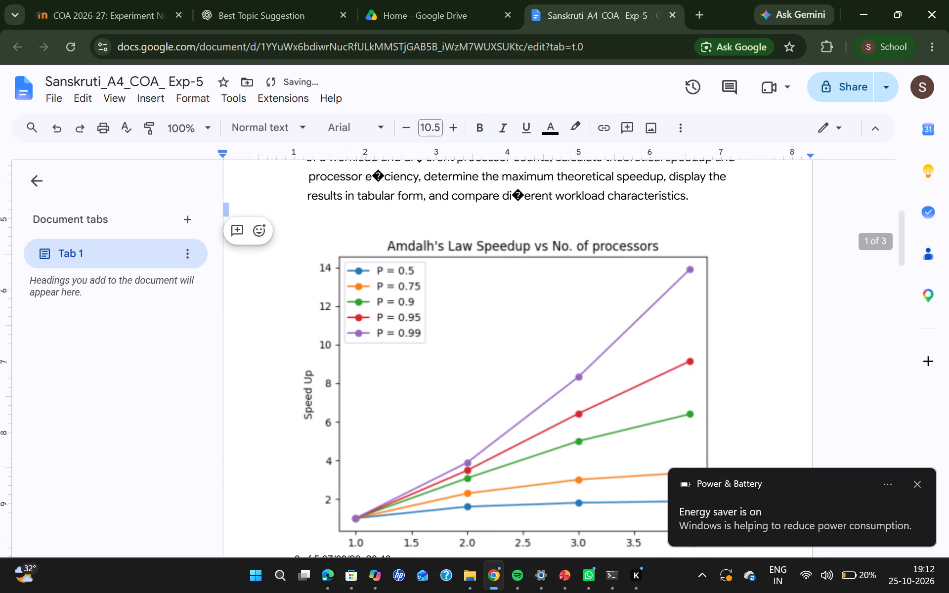
Add blank lines below the problem statement and paste the captured code screenshot above the speedup chart.
{"action": "left_click", "coordinate": [712, 204]}
{"action": "key", "text": "Return"}
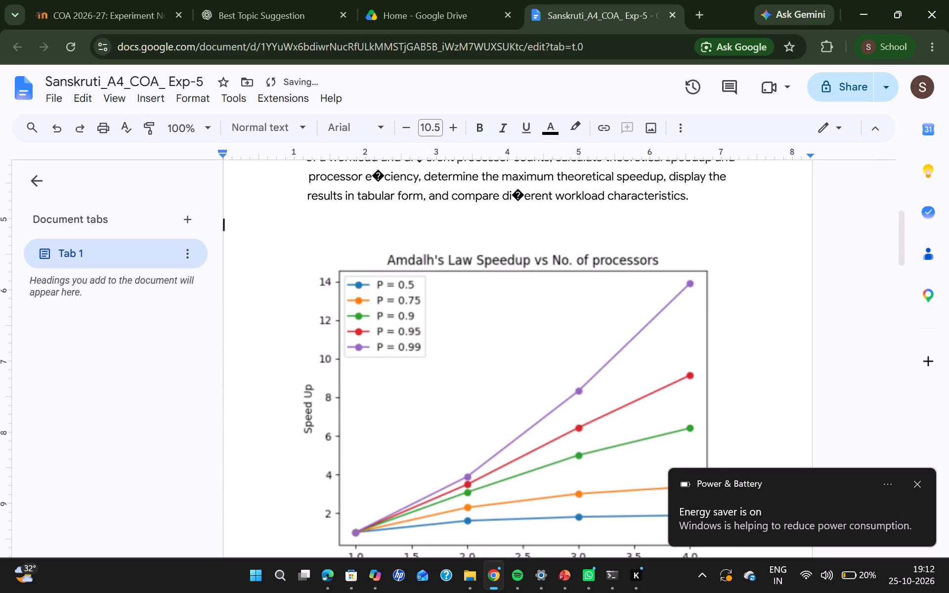
{"action": "key", "text": "Return"}
{"action": "key", "text": "Return"}
{"action": "key", "text": "space"}
{"action": "key", "text": "space"}
{"action": "key", "text": "space"}
{"action": "key", "text": "space"}
{"action": "key", "text": "space"}
{"action": "key", "text": "space"}
{"action": "key", "text": "space"}
{"action": "key", "text": "space"}
{"action": "key", "text": "space"}
{"action": "key", "text": "space"}
{"action": "key", "text": "space"}
{"action": "key", "text": "space"}
{"action": "key", "text": "space"}
{"action": "key", "text": "space"}
{"action": "key", "text": "space"}
{"action": "key", "text": "space"}
{"action": "key", "text": "space"}
{"action": "key", "text": "space"}
{"action": "key", "text": "space"}
{"action": "key", "text": "space"}
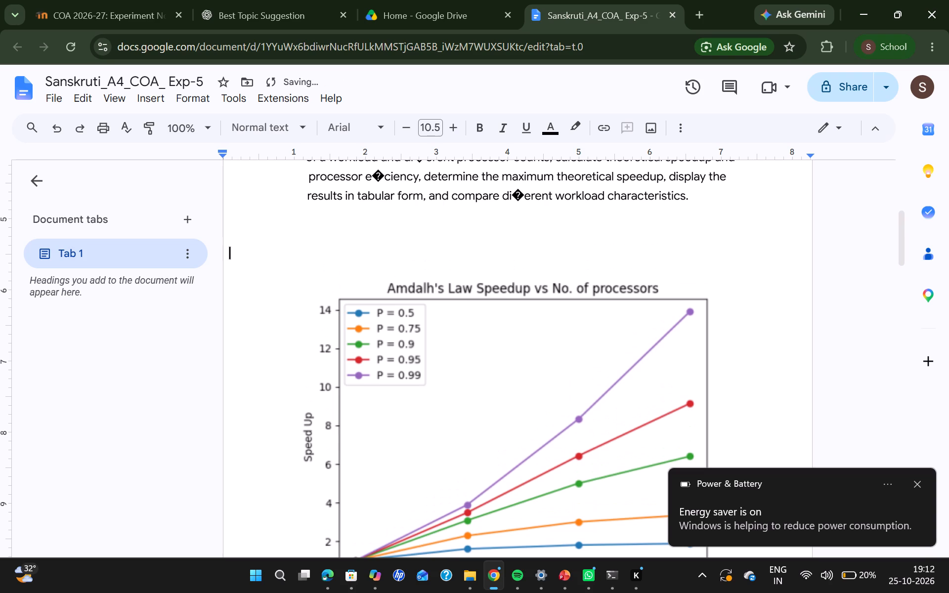
{"action": "key", "text": "ctrl+v"}
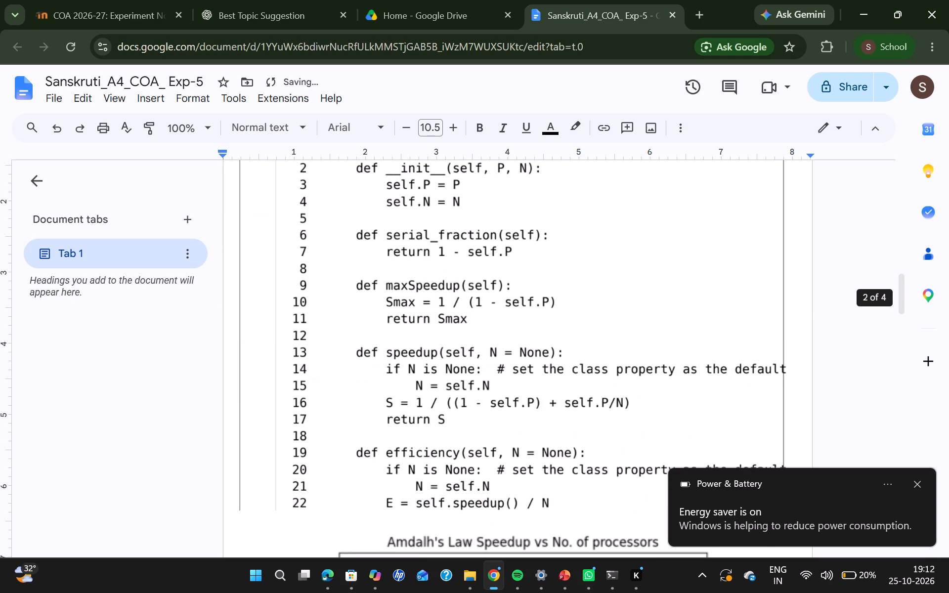
{"action": "scroll", "coordinate": [710, 203], "scroll_direction": "up", "scroll_amount": 8}
{"action": "scroll", "coordinate": [710, 203], "scroll_direction": "down", "scroll_amount": 1}
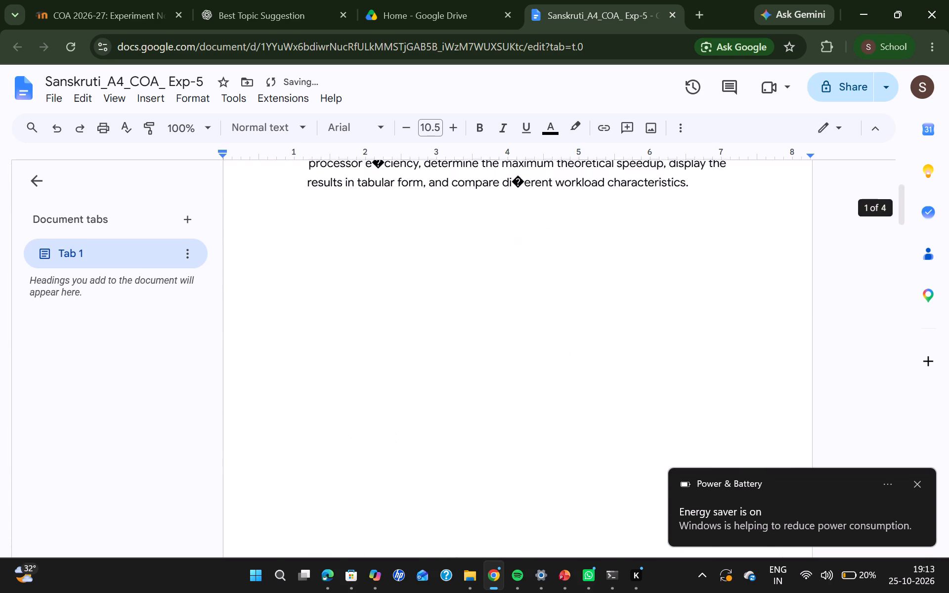
{"action": "scroll", "coordinate": [710, 203], "scroll_direction": "down", "scroll_amount": 1}
Add a center tab-stop just past the 5 mark on the ruler for the code screenshot's paragraph.
{"action": "left_click", "coordinate": [586, 149]}
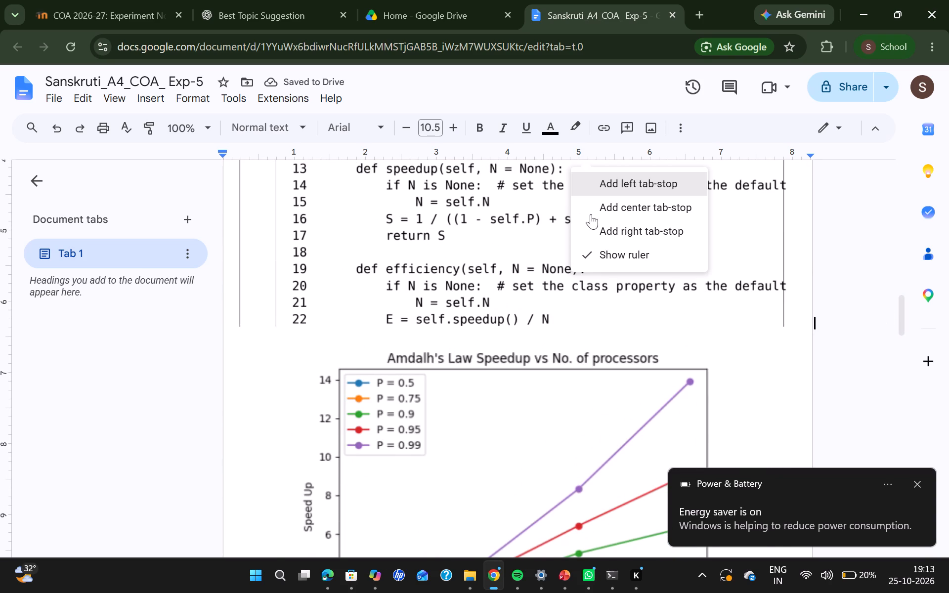
{"action": "left_click", "coordinate": [591, 214]}
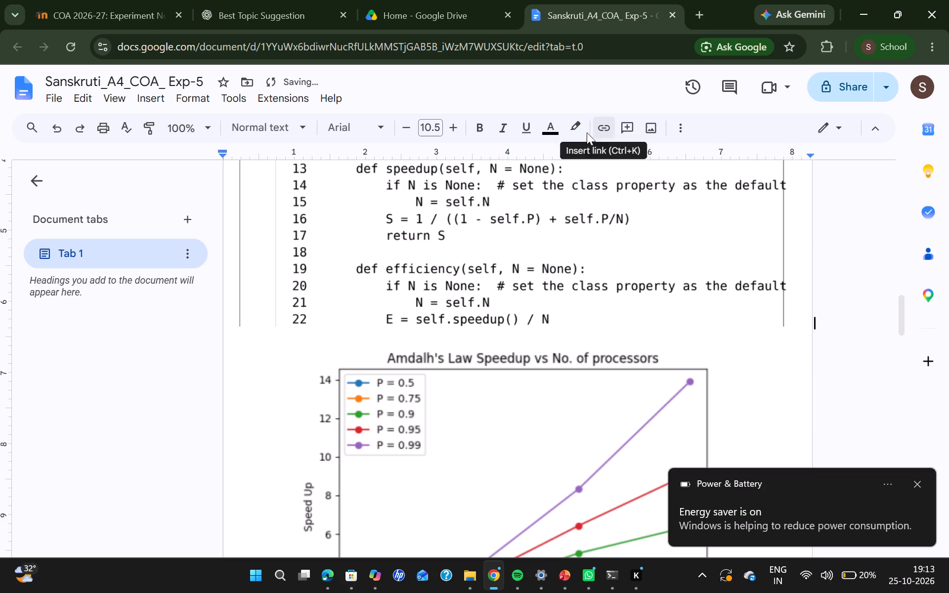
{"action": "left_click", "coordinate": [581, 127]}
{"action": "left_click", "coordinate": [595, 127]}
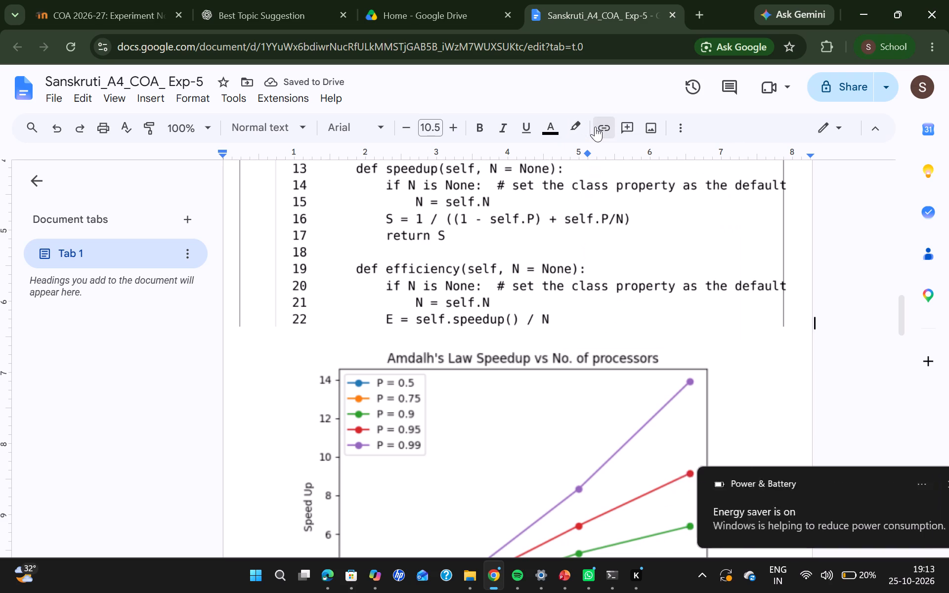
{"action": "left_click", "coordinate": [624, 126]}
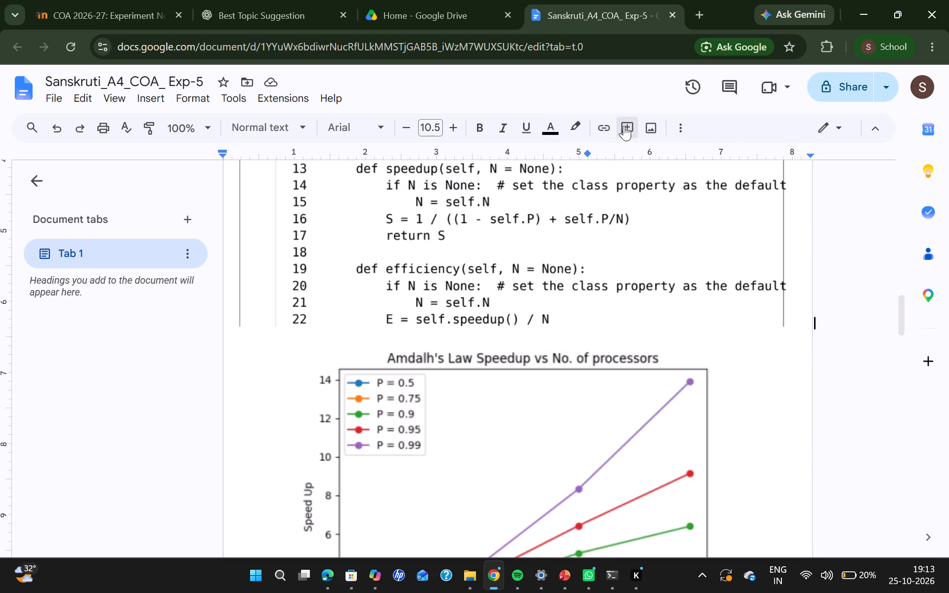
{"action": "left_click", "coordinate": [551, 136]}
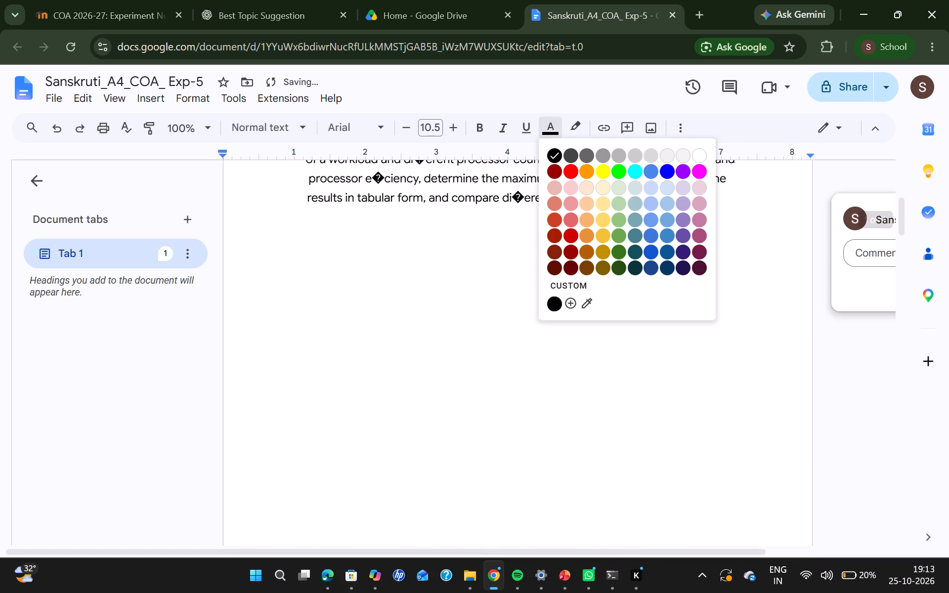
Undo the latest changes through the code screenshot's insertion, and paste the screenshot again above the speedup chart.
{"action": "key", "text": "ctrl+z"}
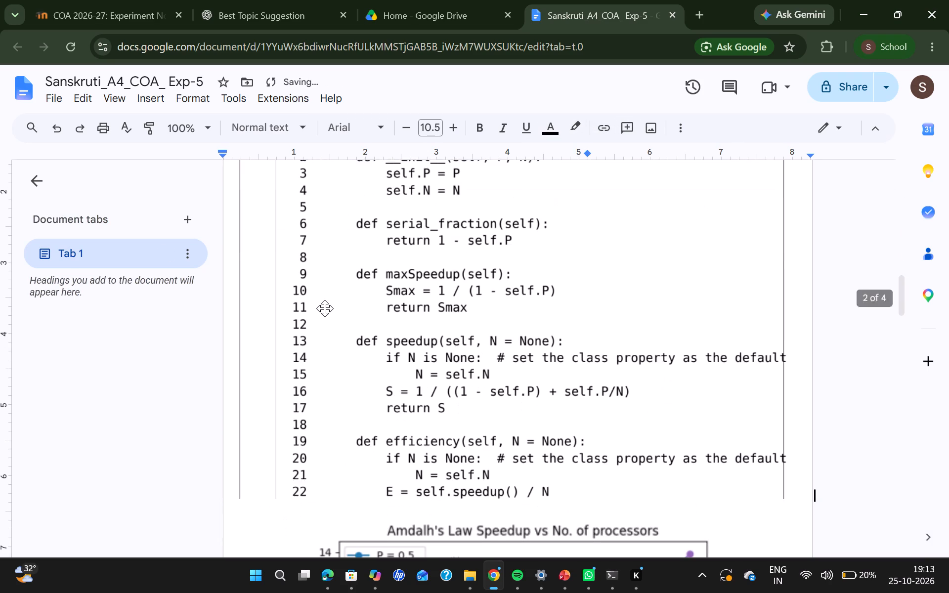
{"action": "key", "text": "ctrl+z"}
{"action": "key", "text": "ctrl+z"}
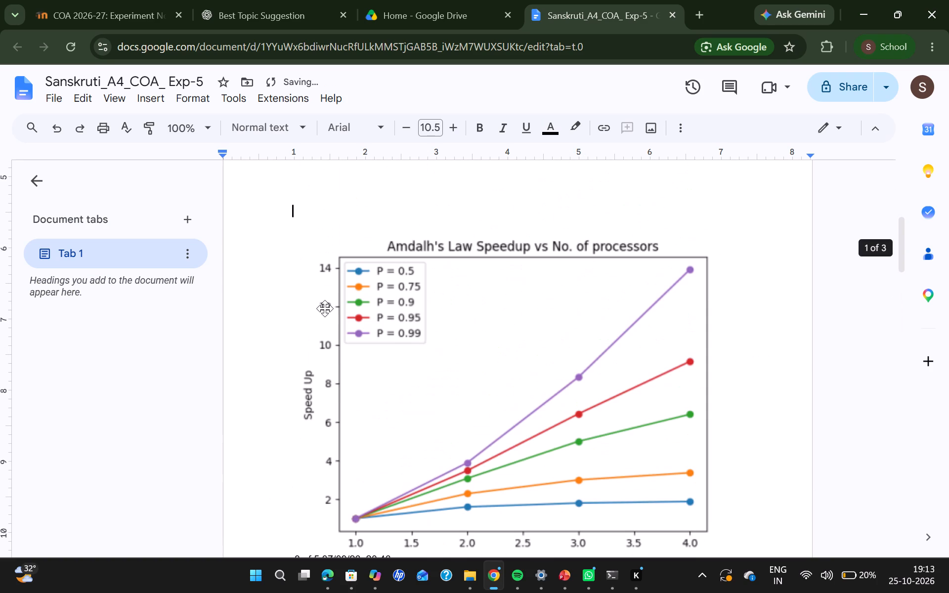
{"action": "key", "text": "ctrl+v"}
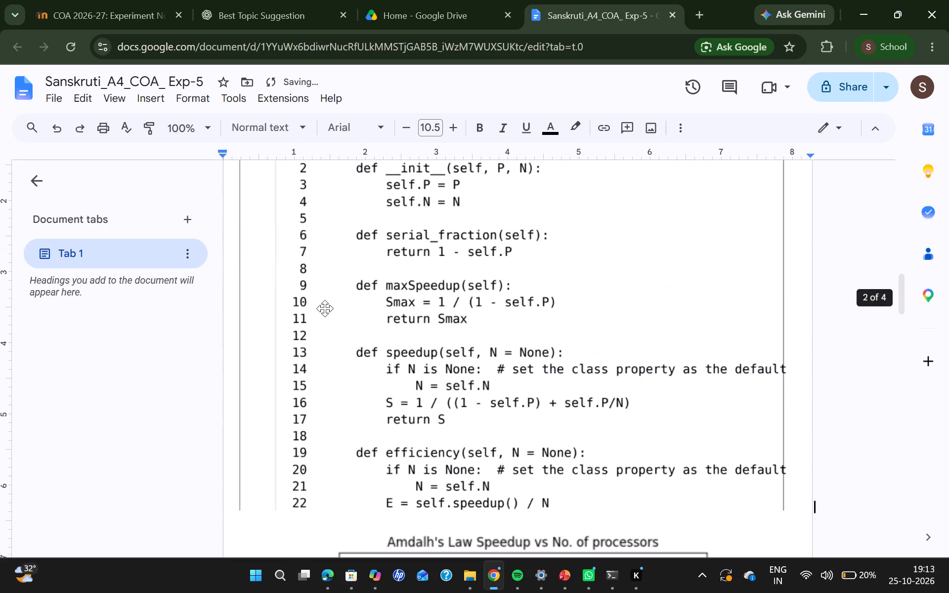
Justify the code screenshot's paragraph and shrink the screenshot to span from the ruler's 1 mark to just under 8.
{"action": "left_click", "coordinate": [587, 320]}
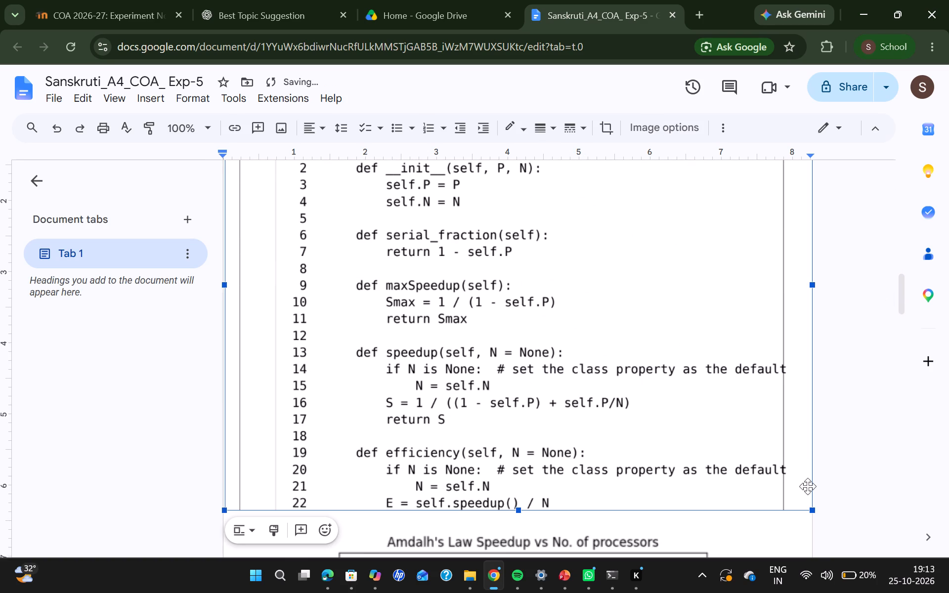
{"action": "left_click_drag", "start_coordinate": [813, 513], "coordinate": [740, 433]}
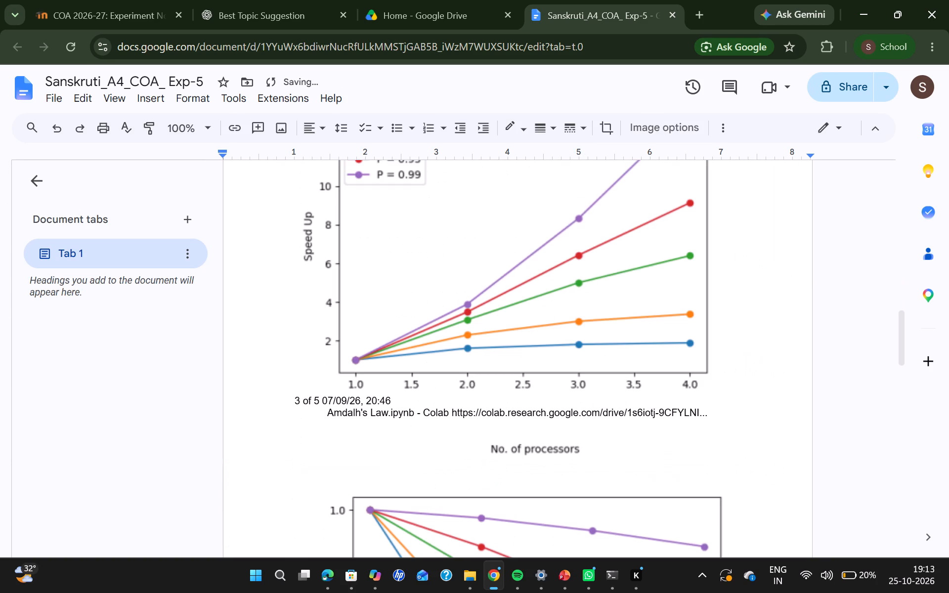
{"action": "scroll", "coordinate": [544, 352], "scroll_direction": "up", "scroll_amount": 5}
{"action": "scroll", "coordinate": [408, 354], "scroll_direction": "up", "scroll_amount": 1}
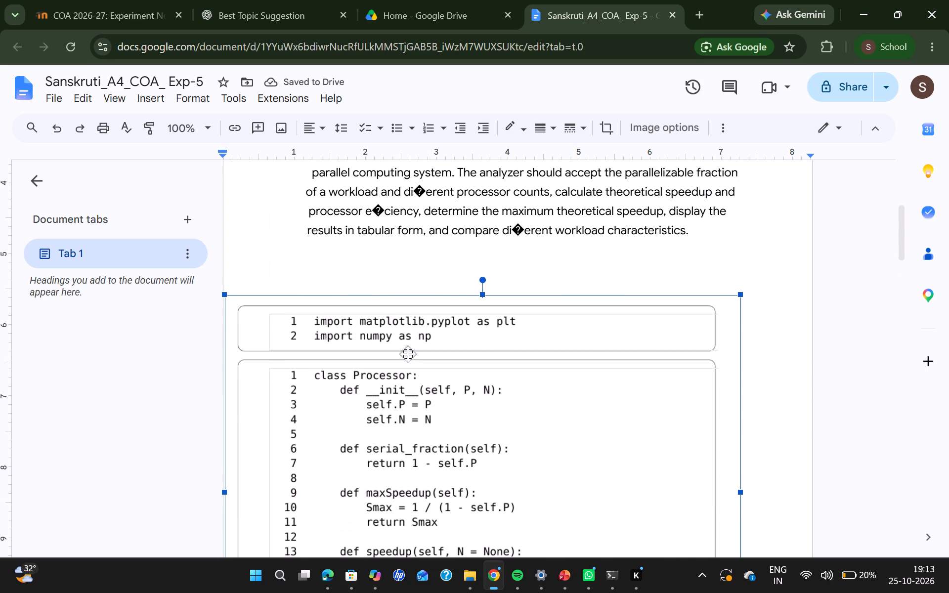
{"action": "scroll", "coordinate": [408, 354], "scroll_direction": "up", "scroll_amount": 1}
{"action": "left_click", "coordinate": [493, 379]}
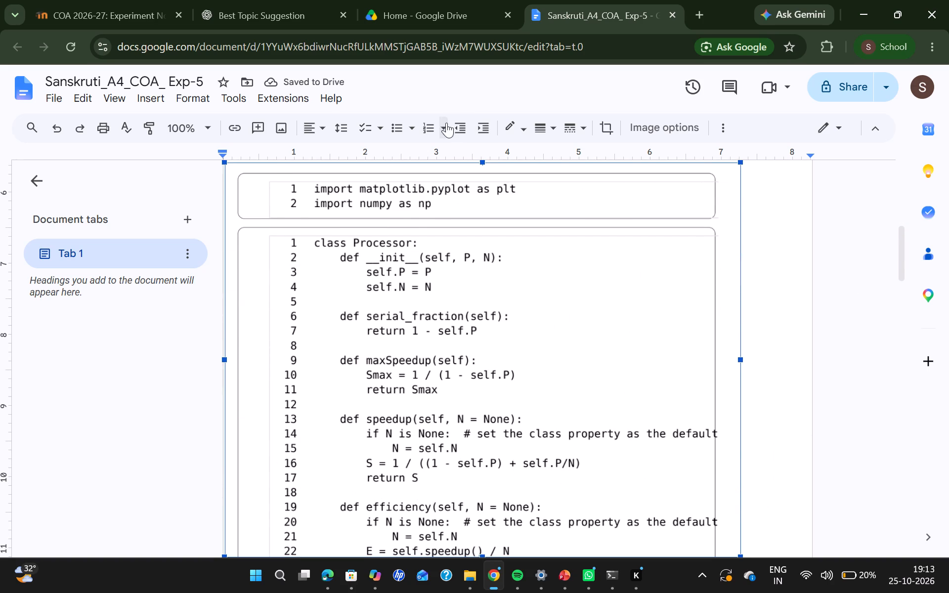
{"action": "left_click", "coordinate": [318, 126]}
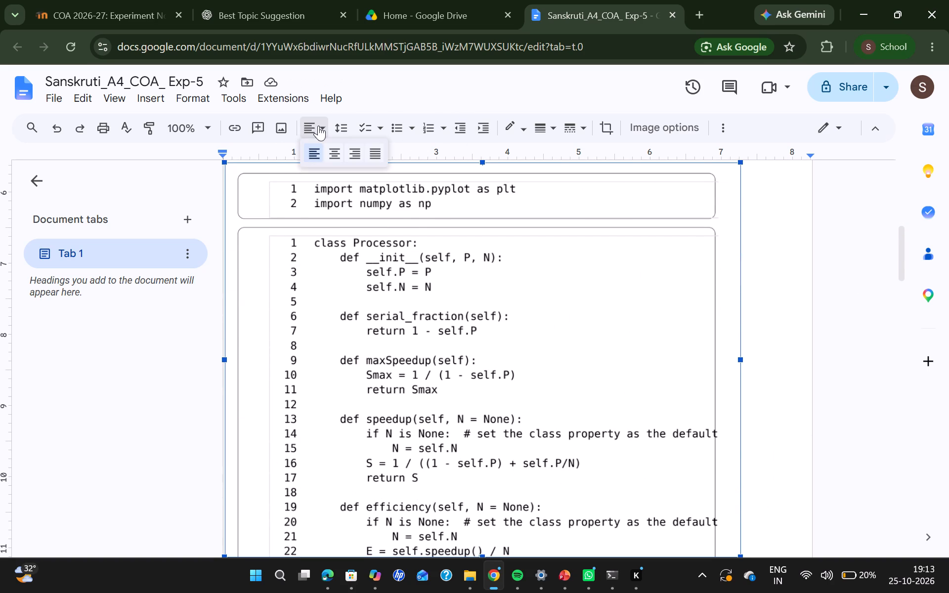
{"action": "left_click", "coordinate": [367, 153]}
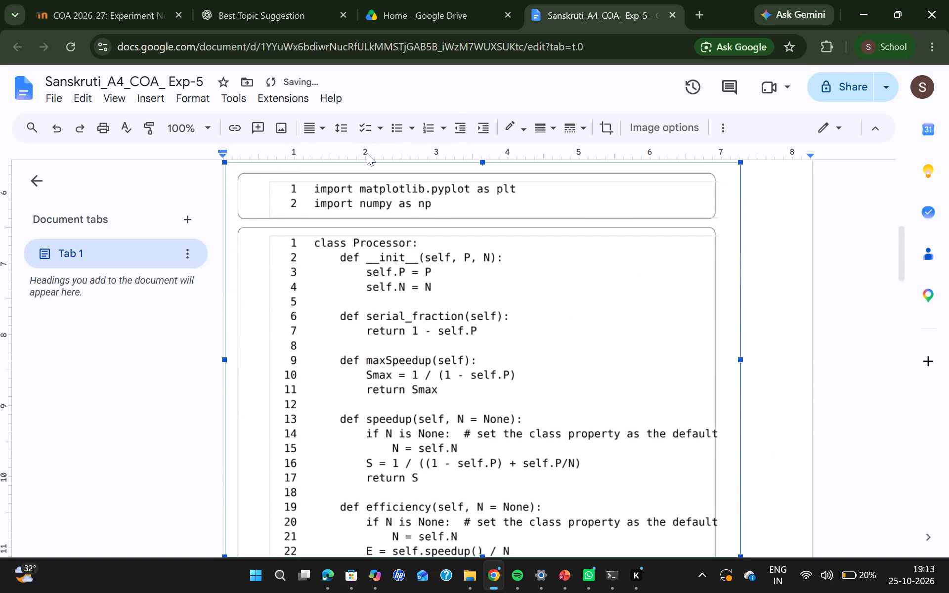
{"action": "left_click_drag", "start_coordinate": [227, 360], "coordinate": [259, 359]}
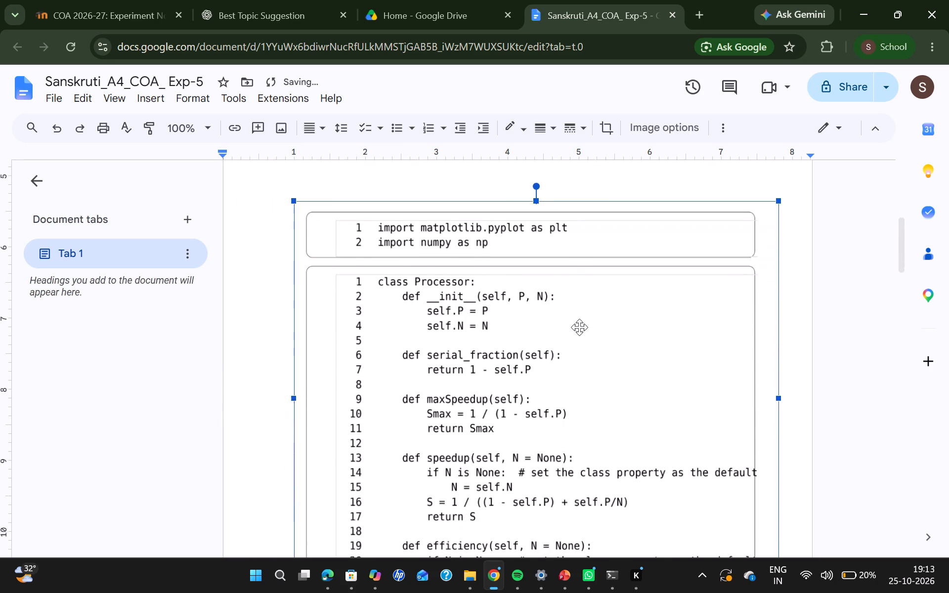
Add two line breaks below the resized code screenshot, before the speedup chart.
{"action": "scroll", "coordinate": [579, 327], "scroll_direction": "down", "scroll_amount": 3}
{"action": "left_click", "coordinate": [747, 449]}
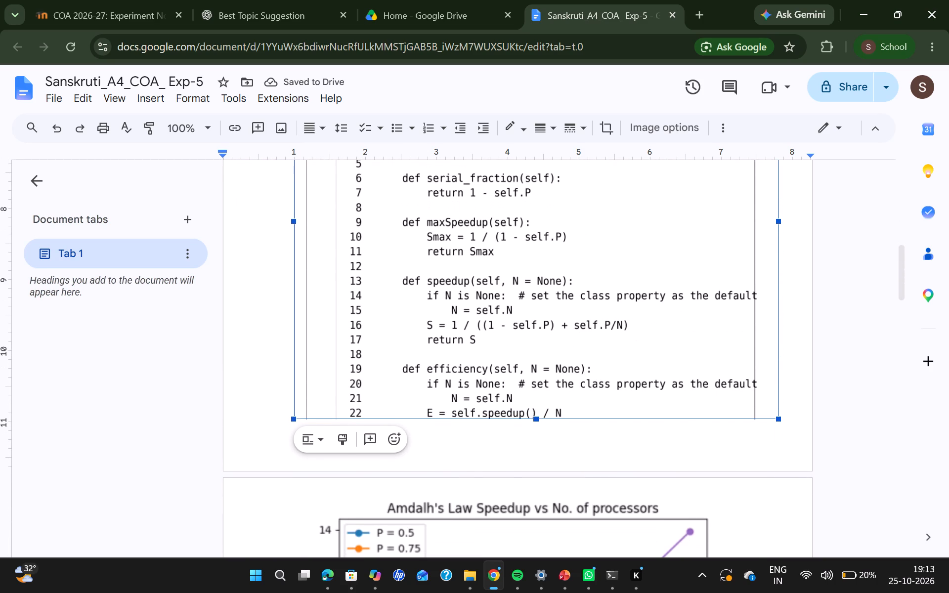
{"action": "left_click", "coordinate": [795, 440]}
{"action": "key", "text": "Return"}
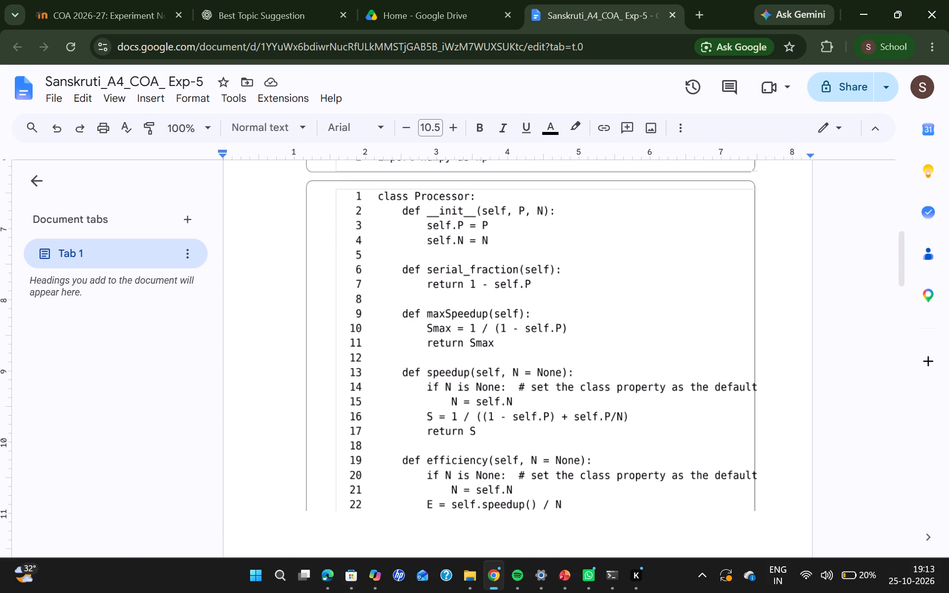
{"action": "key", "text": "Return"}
Switch to the Amdahls Law PDF in Google Drive and capture a rectangular screenshot from the import lines through line 27 of the Processor class.
{"action": "left_click", "coordinate": [386, 12]}
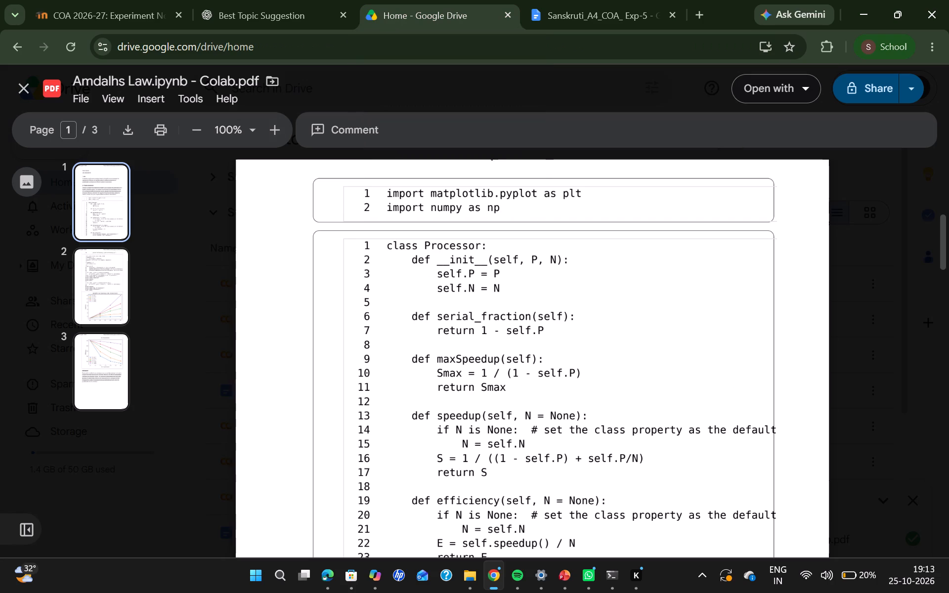
{"action": "scroll", "coordinate": [413, 321], "scroll_direction": "down", "scroll_amount": 5}
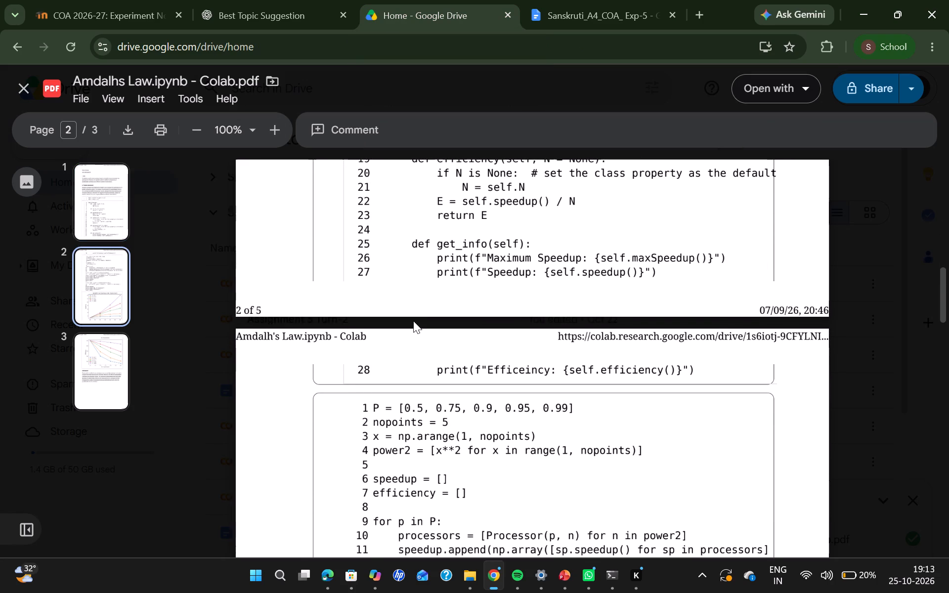
{"action": "scroll", "coordinate": [413, 321], "scroll_direction": "down", "scroll_amount": 1}
{"action": "scroll", "coordinate": [413, 321], "scroll_direction": "up", "scroll_amount": 1}
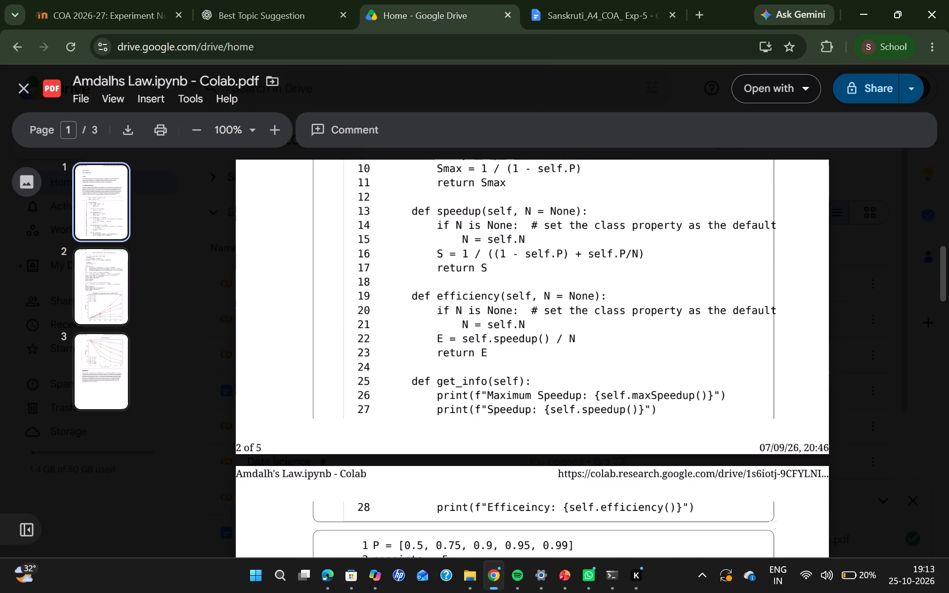
{"action": "left_click", "coordinate": [203, 134]}
{"action": "scroll", "coordinate": [434, 312], "scroll_direction": "up", "scroll_amount": 1}
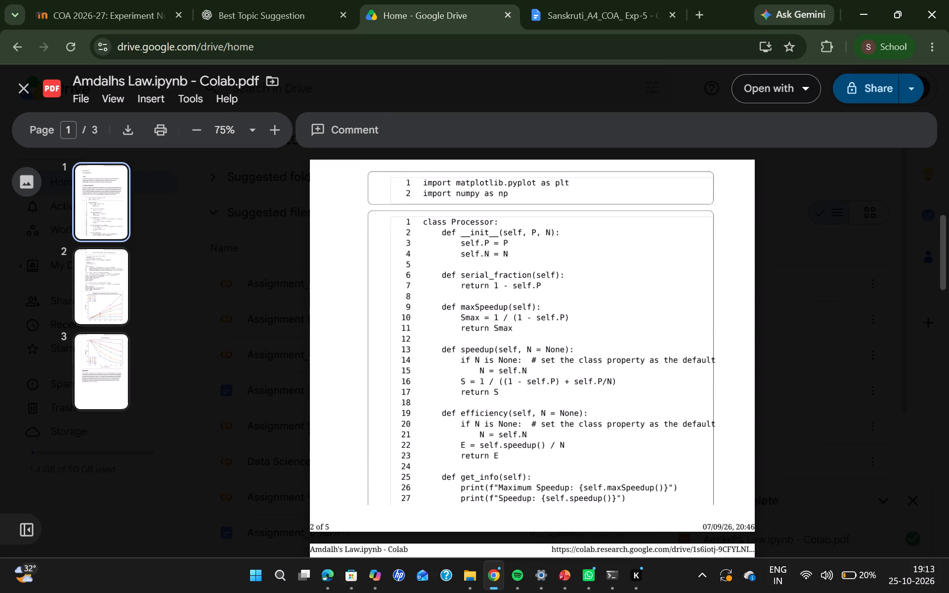
{"action": "scroll", "coordinate": [434, 312], "scroll_direction": "up", "scroll_amount": 1}
{"action": "key", "text": "shift+super+s"}
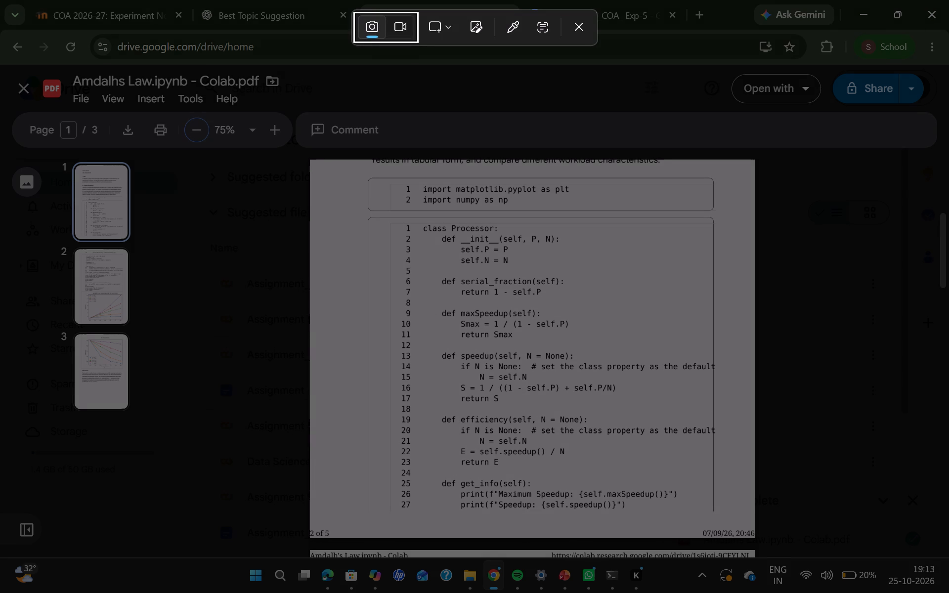
{"action": "triple_click", "coordinate": [309, 167]}
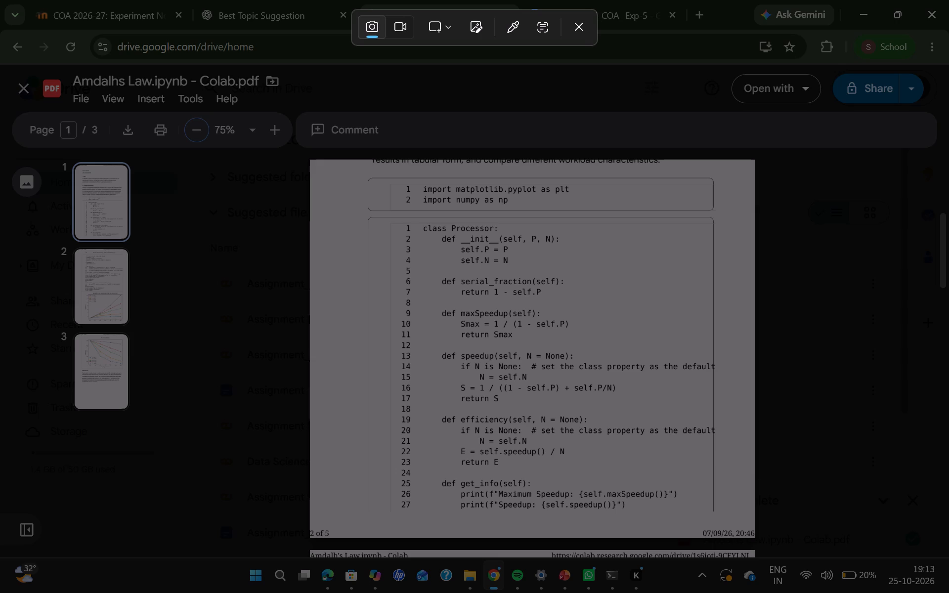
{"action": "left_click", "coordinate": [446, 31]}
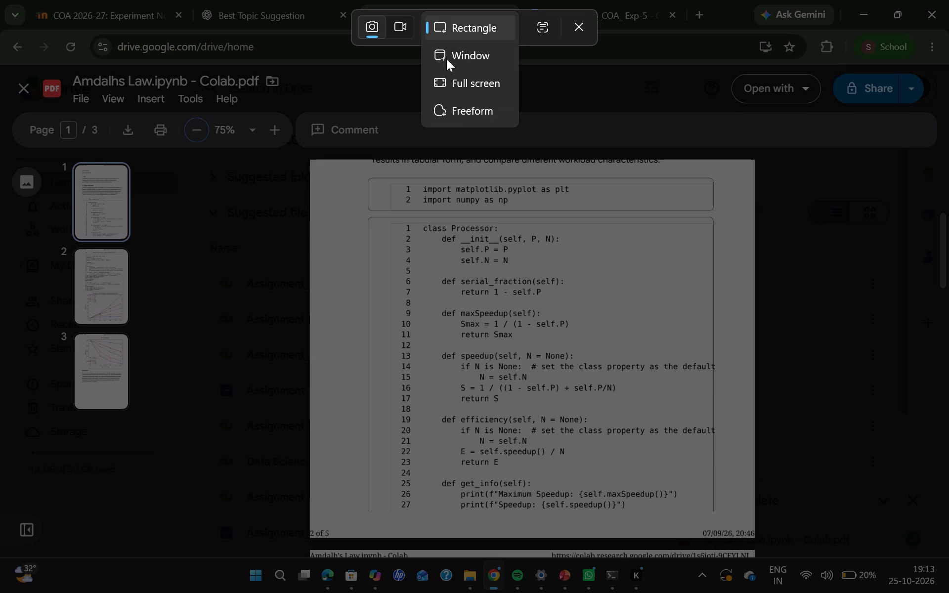
{"action": "left_click", "coordinate": [457, 25]}
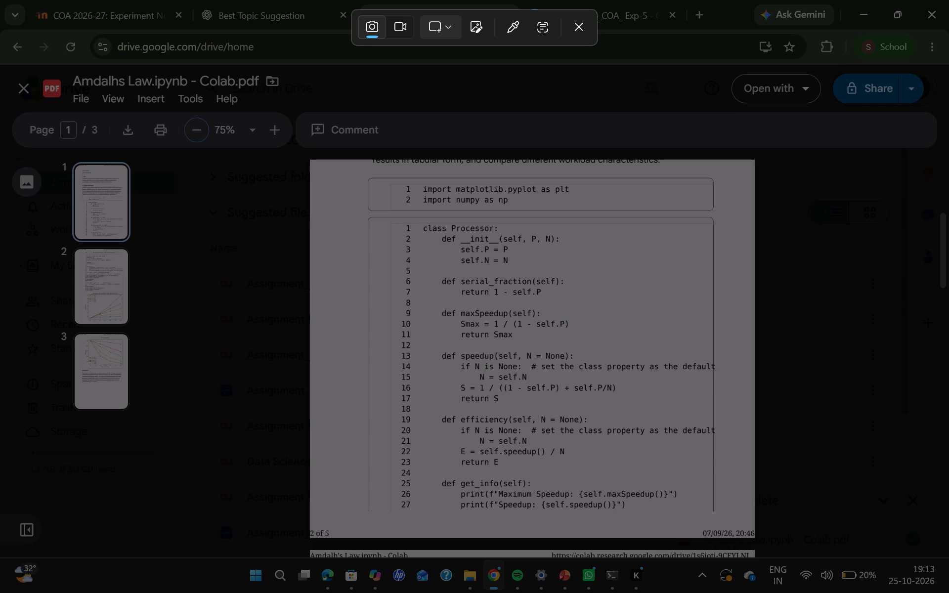
Capture the PDF code from the import lines through line 27, including nearly the full page width around the code boxes.
{"action": "left_click_drag", "start_coordinate": [321, 168], "coordinate": [760, 532]}
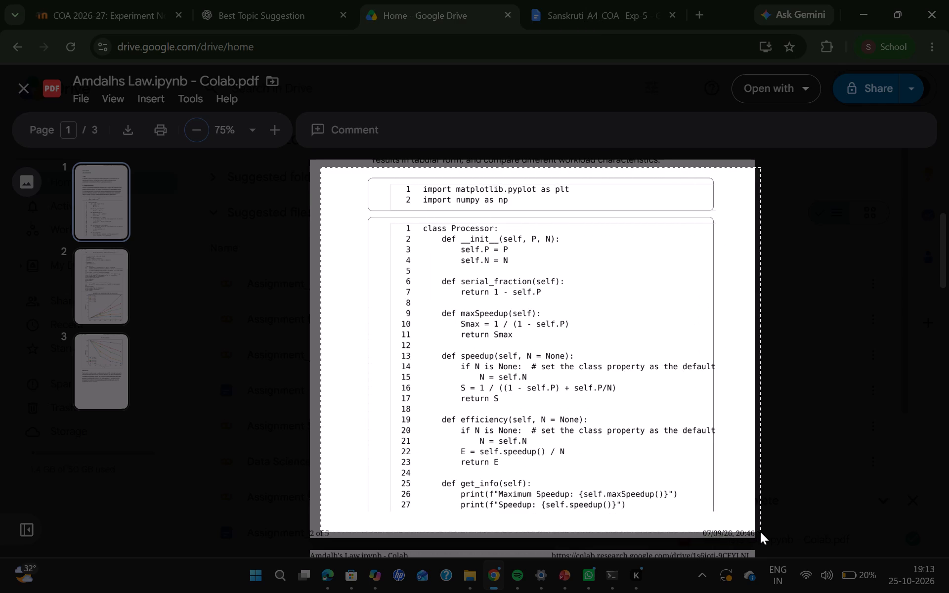
{"action": "left_click_drag", "start_coordinate": [760, 532], "coordinate": [752, 529]}
Switch to the COA Exp-5 document and delete the existing code screenshot above the speedup chart.
{"action": "left_click", "coordinate": [613, 16]}
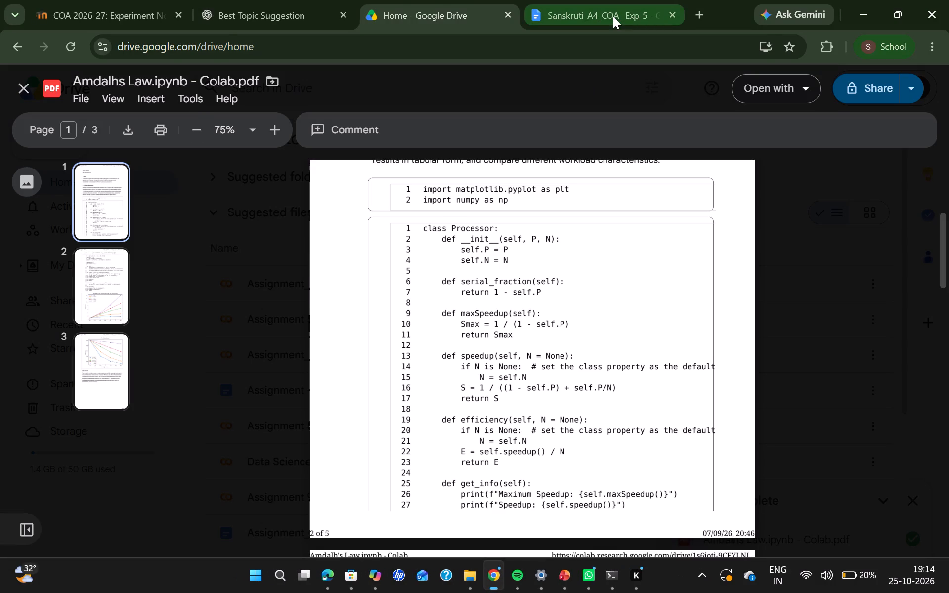
{"action": "left_click", "coordinate": [546, 362]}
{"action": "right_click", "coordinate": [546, 362]}
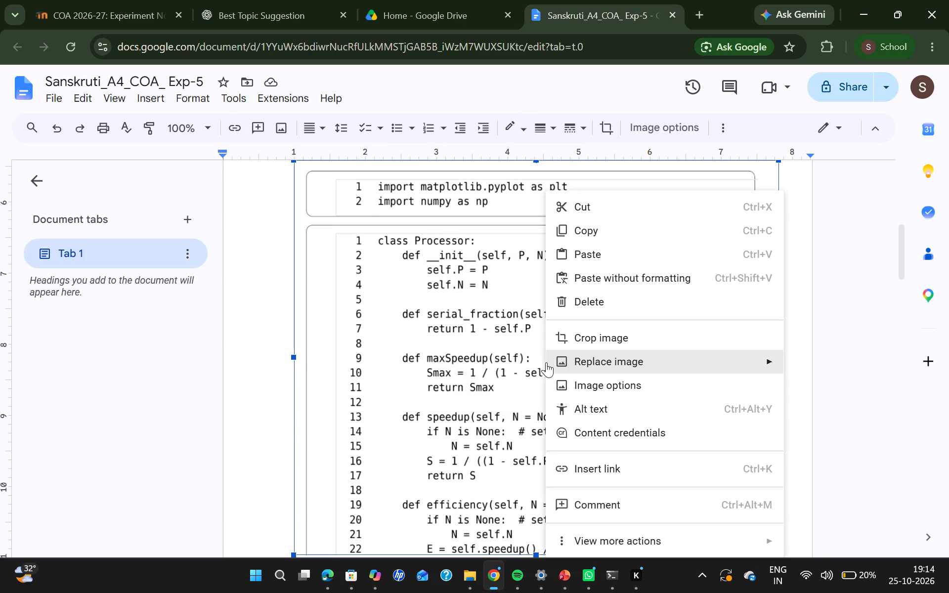
{"action": "left_click", "coordinate": [621, 299]}
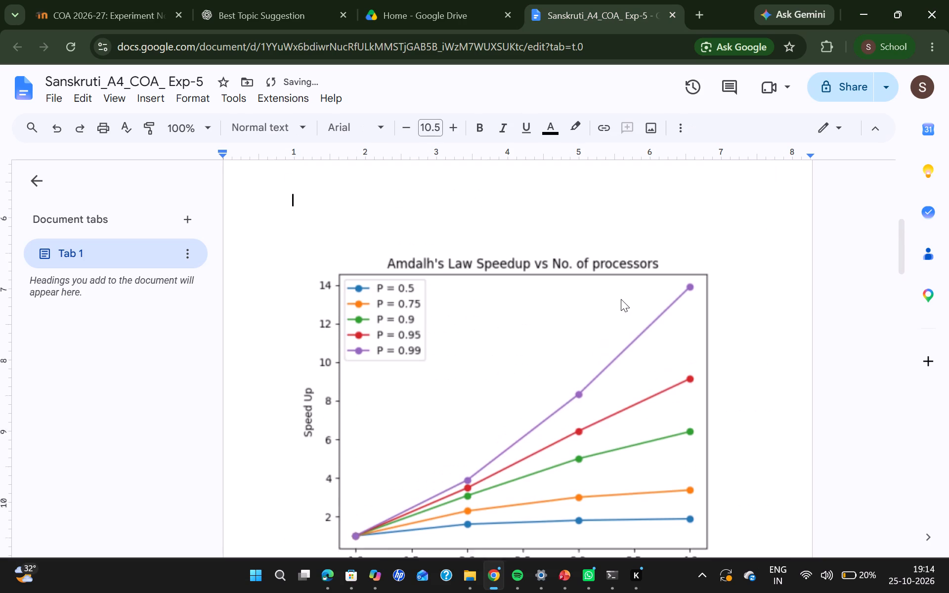
Paste the new code screenshot between the Problem Statement text and the speedup chart, and dismiss the WhatsApp notification.
{"action": "scroll", "coordinate": [477, 207], "scroll_direction": "up", "scroll_amount": 2}
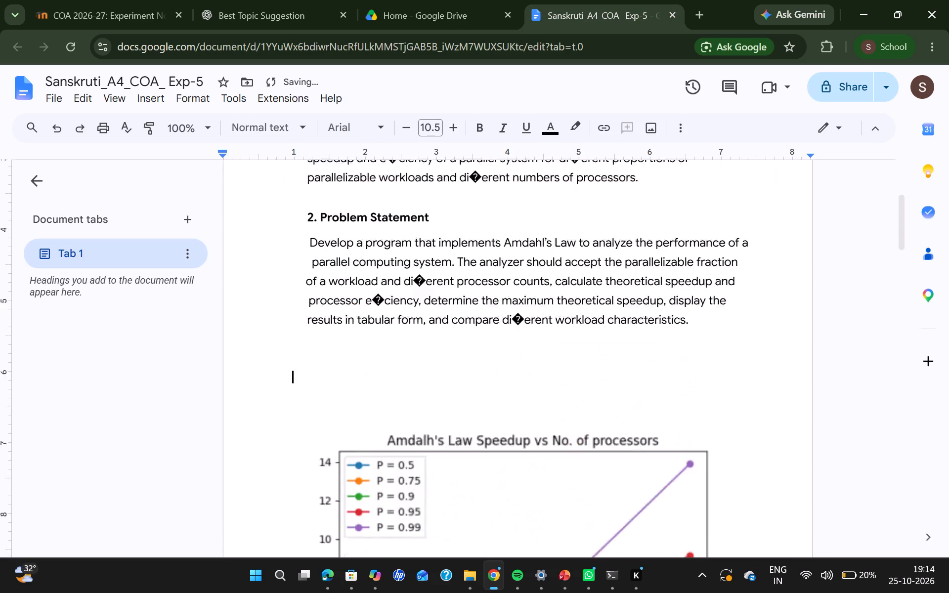
{"action": "scroll", "coordinate": [477, 207], "scroll_direction": "up", "scroll_amount": 1}
{"action": "key", "text": "ctrl+v"}
{"action": "scroll", "coordinate": [477, 207], "scroll_direction": "up", "scroll_amount": 5}
{"action": "scroll", "coordinate": [477, 207], "scroll_direction": "down", "scroll_amount": 2}
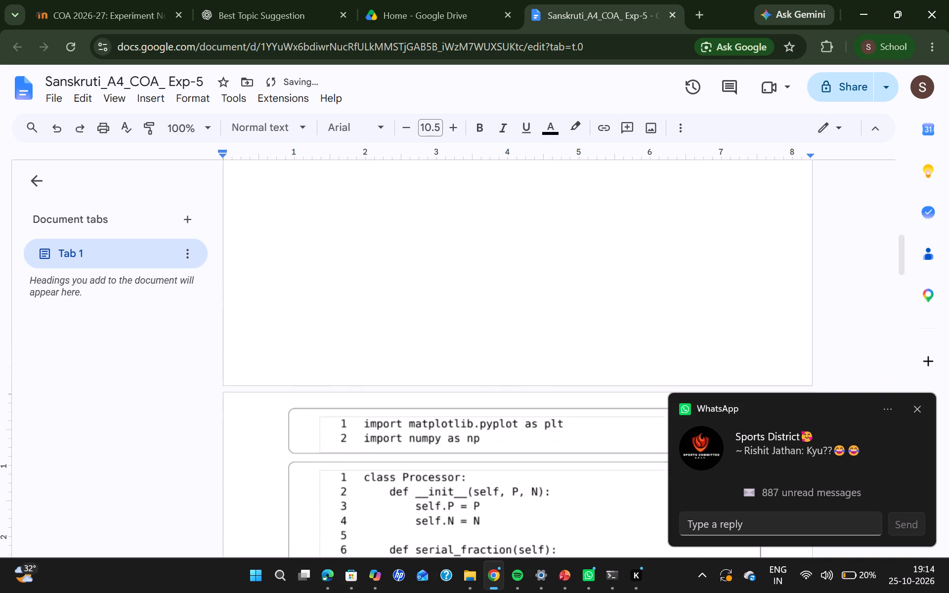
{"action": "scroll", "coordinate": [477, 207], "scroll_direction": "down", "scroll_amount": 1}
{"action": "left_click", "coordinate": [920, 414]}
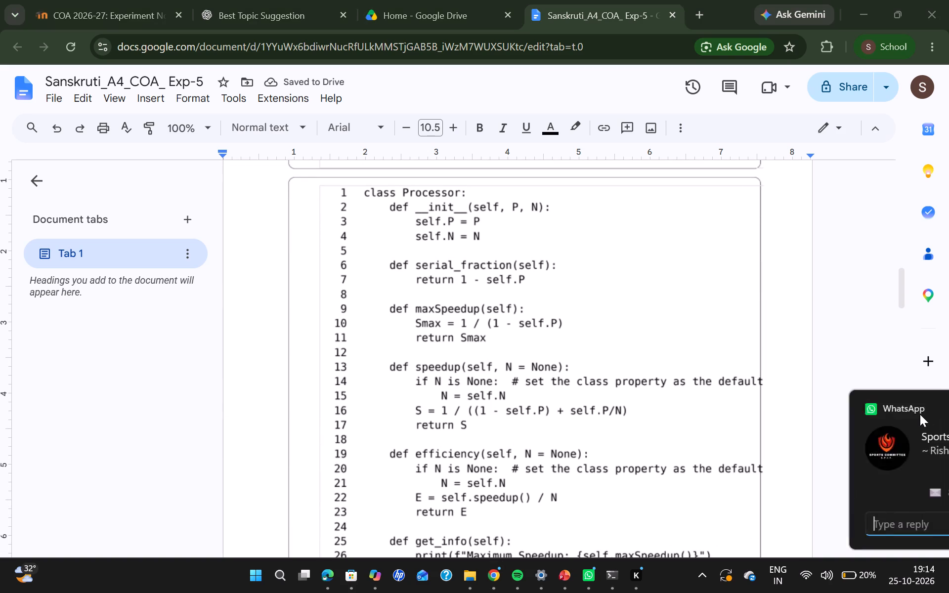
Reduce the pasted code screenshot's height, and scale it down until its right edge sits just past the ruler's 8 mark.
{"action": "scroll", "coordinate": [676, 346], "scroll_direction": "down", "scroll_amount": 2}
{"action": "left_click", "coordinate": [676, 346]}
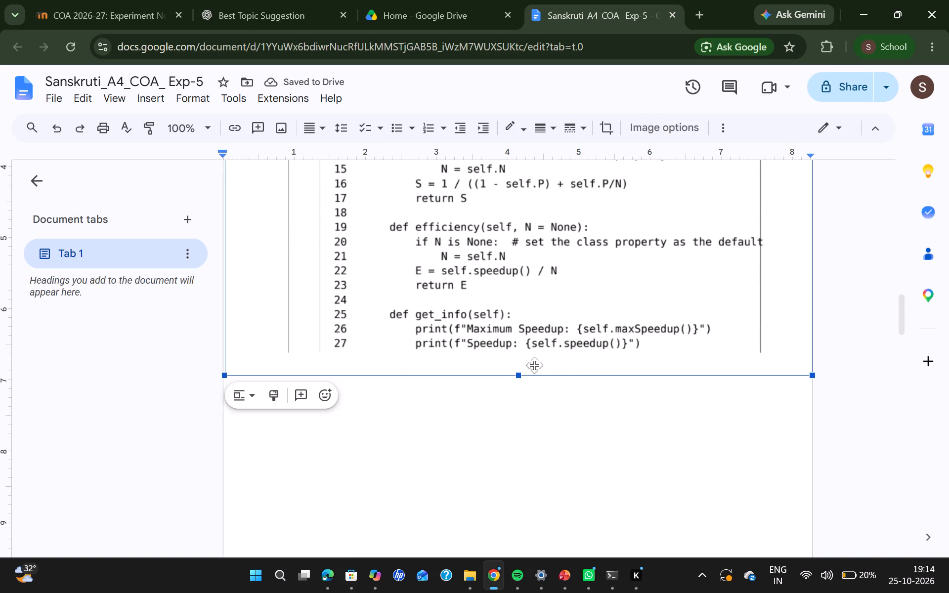
{"action": "left_click_drag", "start_coordinate": [519, 377], "coordinate": [519, 331]}
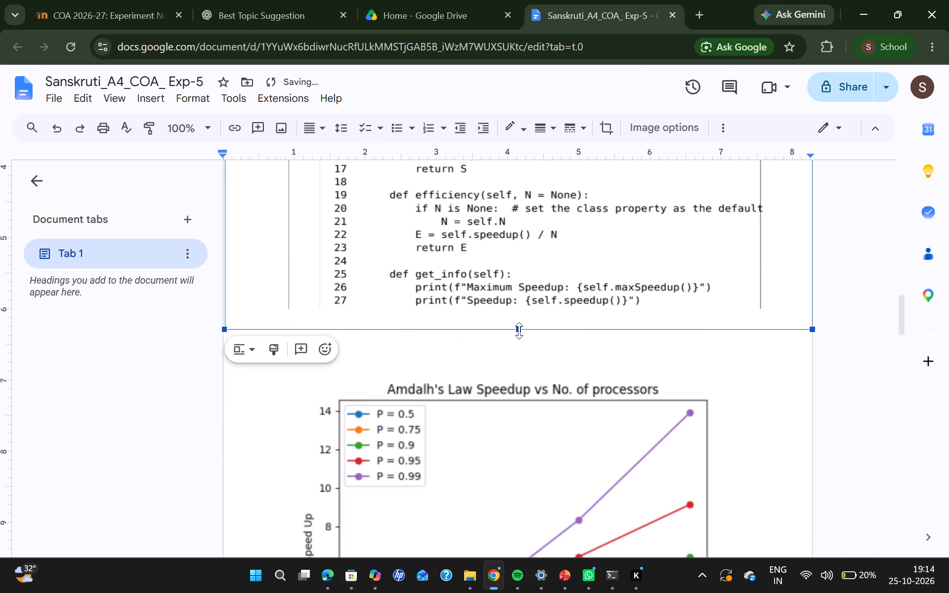
{"action": "scroll", "coordinate": [519, 331], "scroll_direction": "up", "scroll_amount": 5}
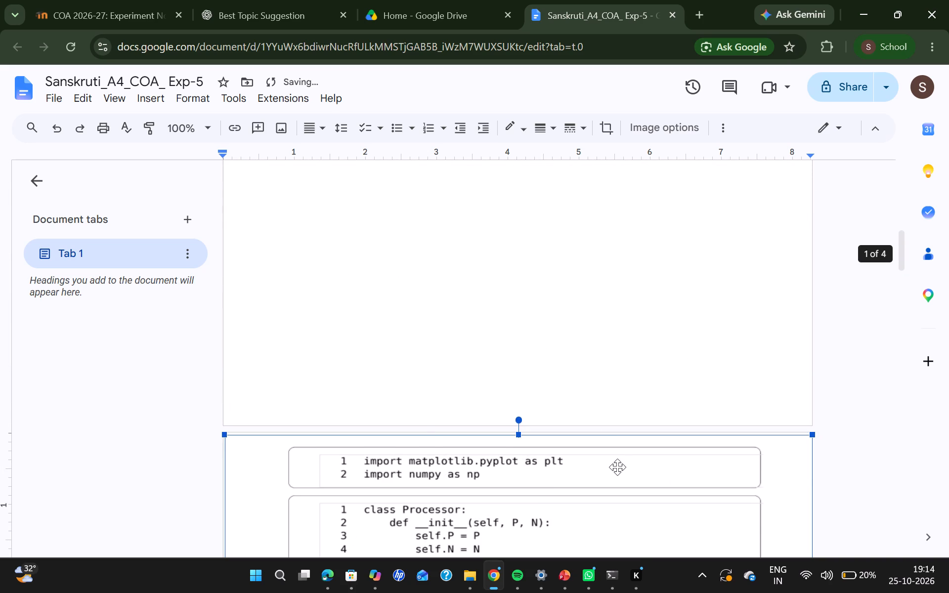
{"action": "scroll", "coordinate": [617, 467], "scroll_direction": "down", "scroll_amount": 5}
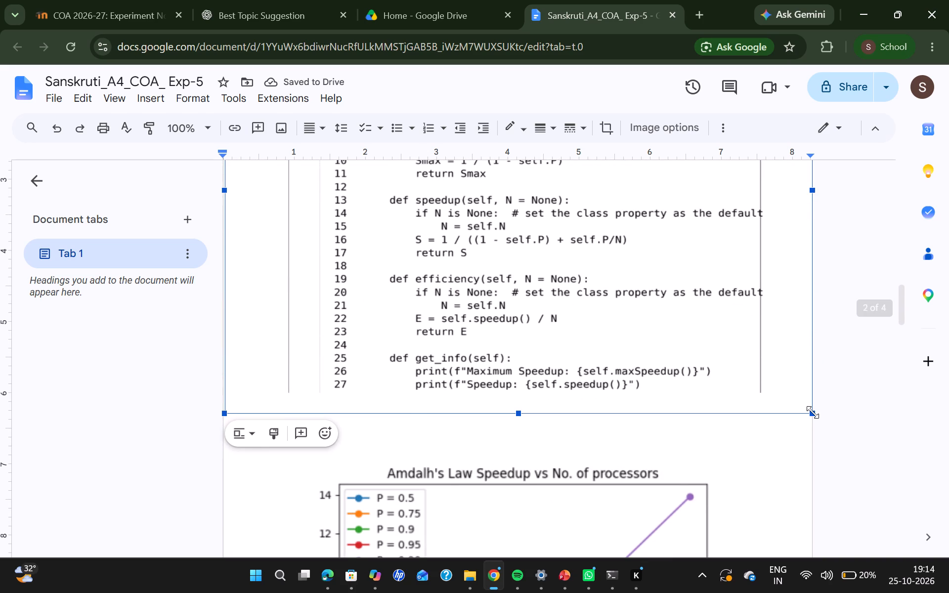
{"action": "left_click_drag", "start_coordinate": [813, 412], "coordinate": [799, 380]}
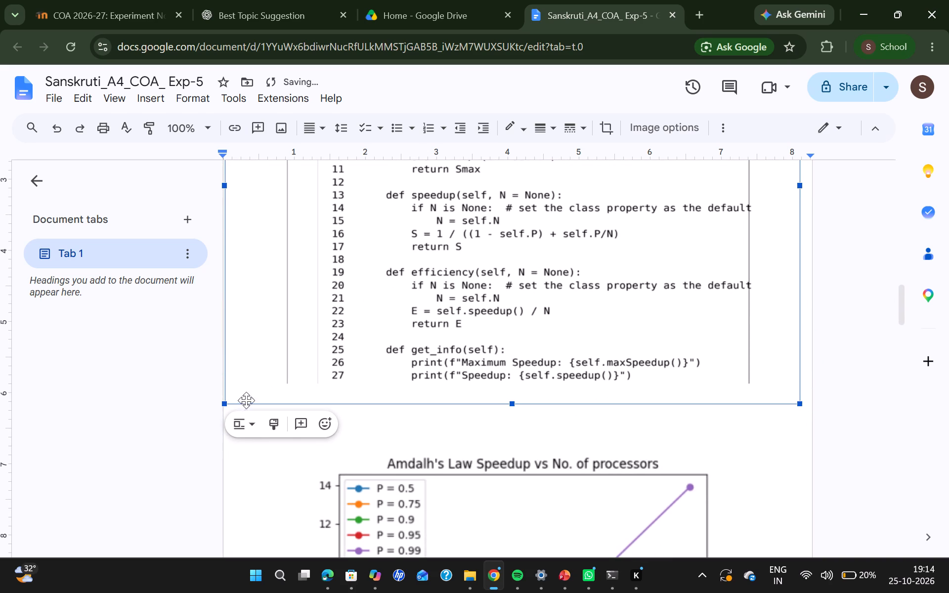
Shrink the new code screenshot above the speedup chart so its width ends just before the ruler's 8 mark.
{"action": "left_click_drag", "start_coordinate": [224, 404], "coordinate": [241, 351]}
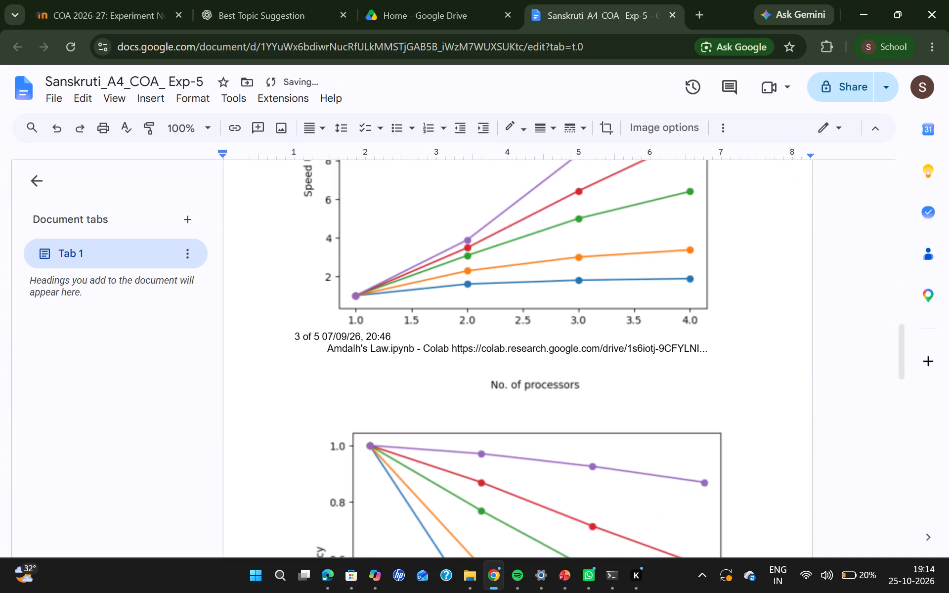
{"action": "scroll", "coordinate": [415, 361], "scroll_direction": "up", "scroll_amount": 8}
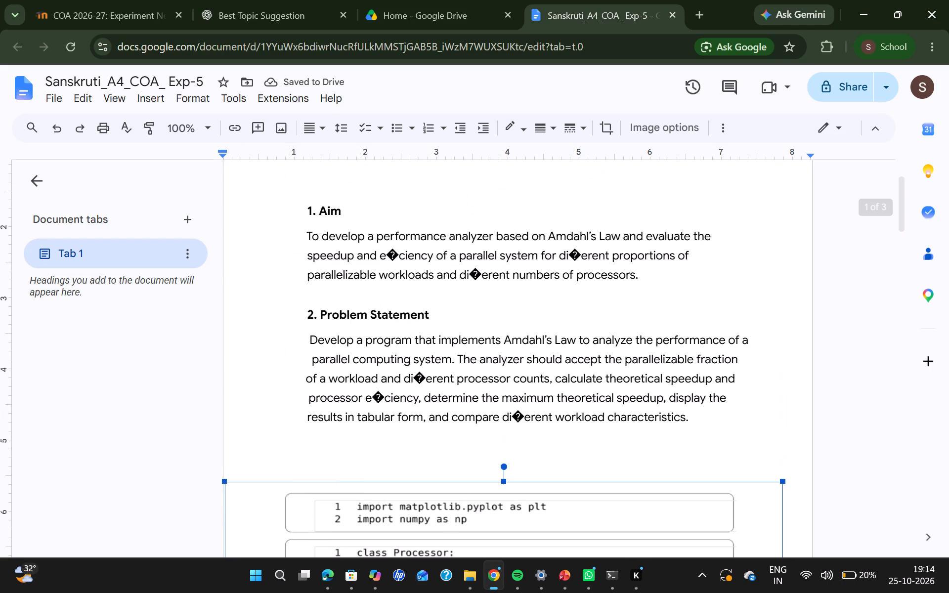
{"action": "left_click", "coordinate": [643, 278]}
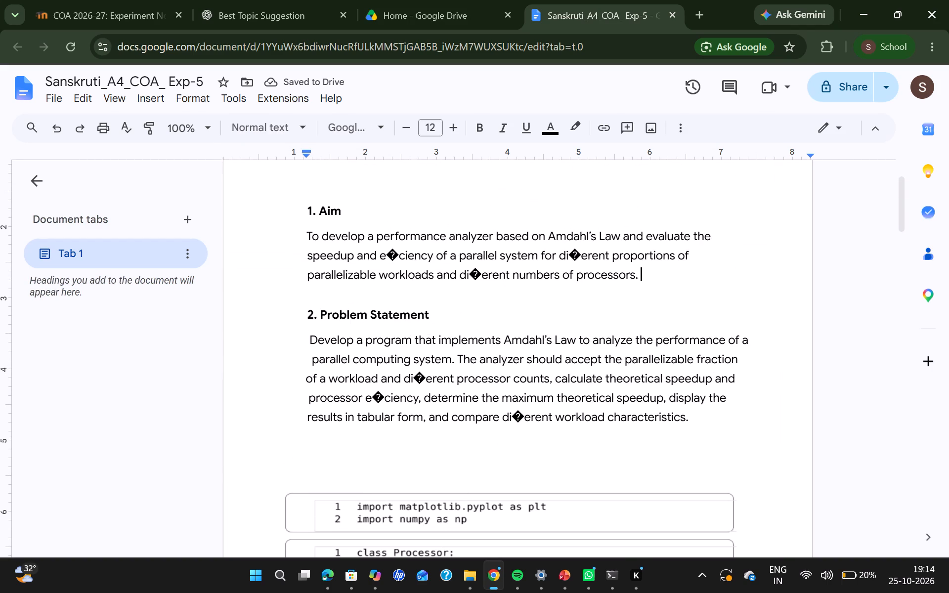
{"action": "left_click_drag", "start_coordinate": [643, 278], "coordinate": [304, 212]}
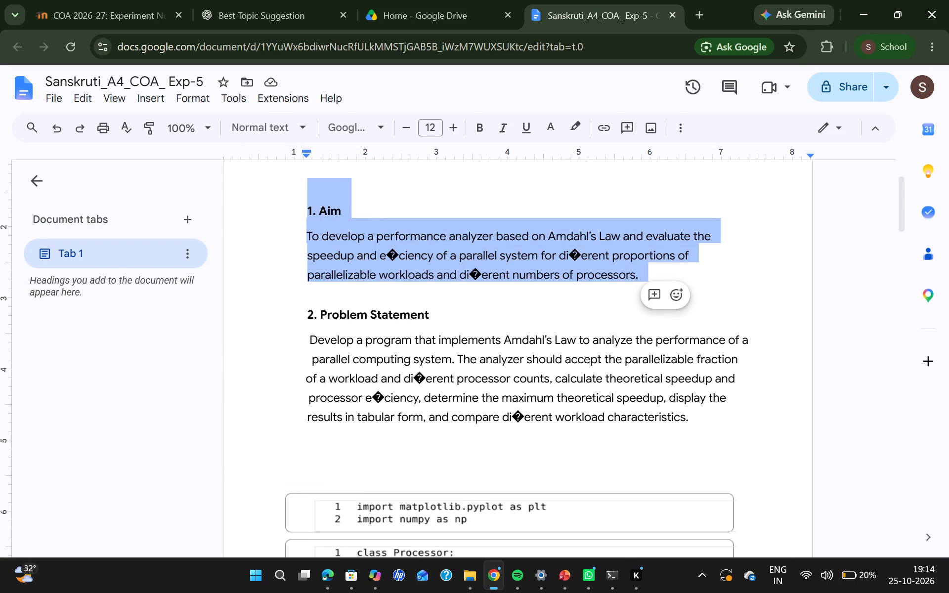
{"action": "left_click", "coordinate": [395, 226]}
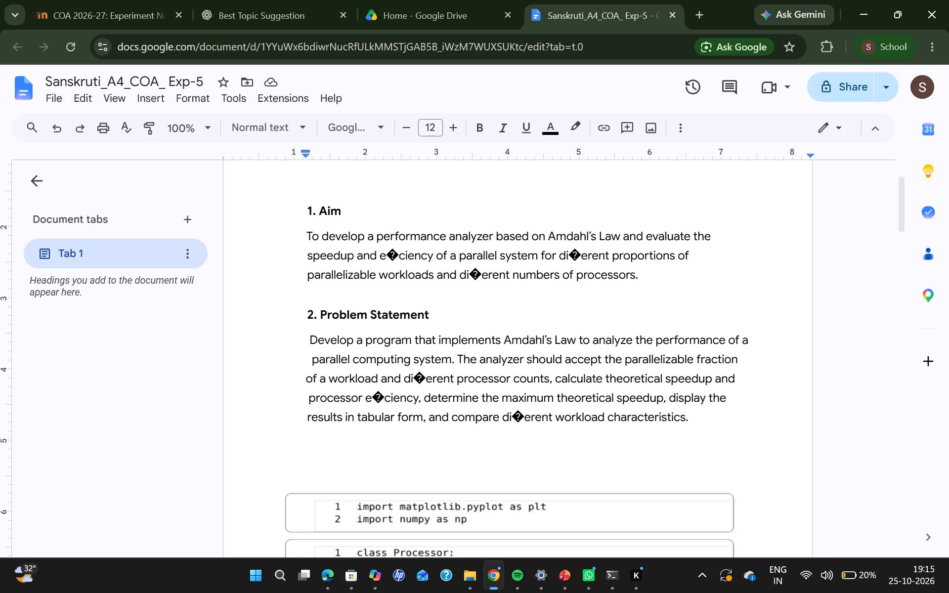
Replace the three garbled characters in the Problem Statement paragraph with "ff".
{"action": "left_click", "coordinate": [425, 378]}
{"action": "key", "text": "BackSpace"}
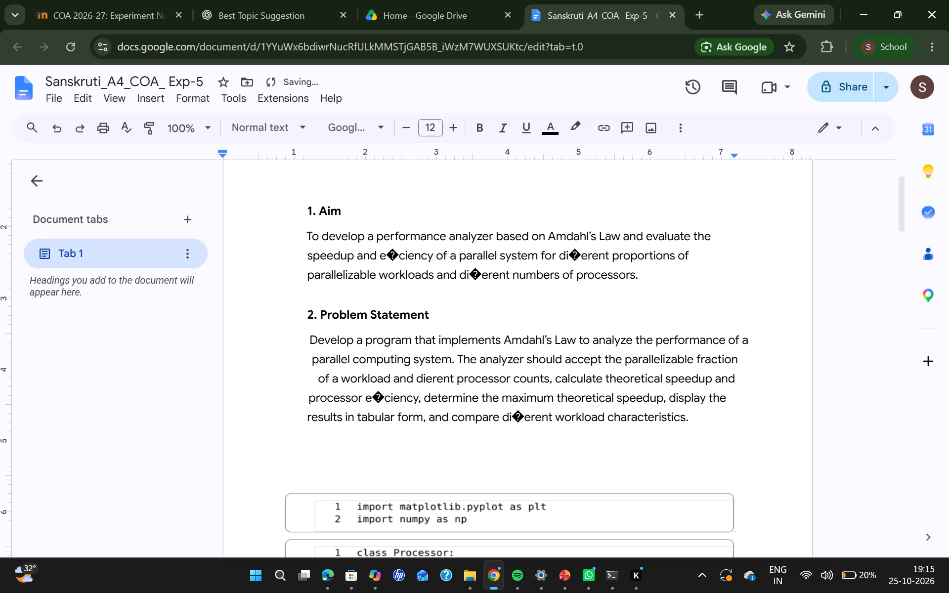
{"action": "type", "text": "ff"}
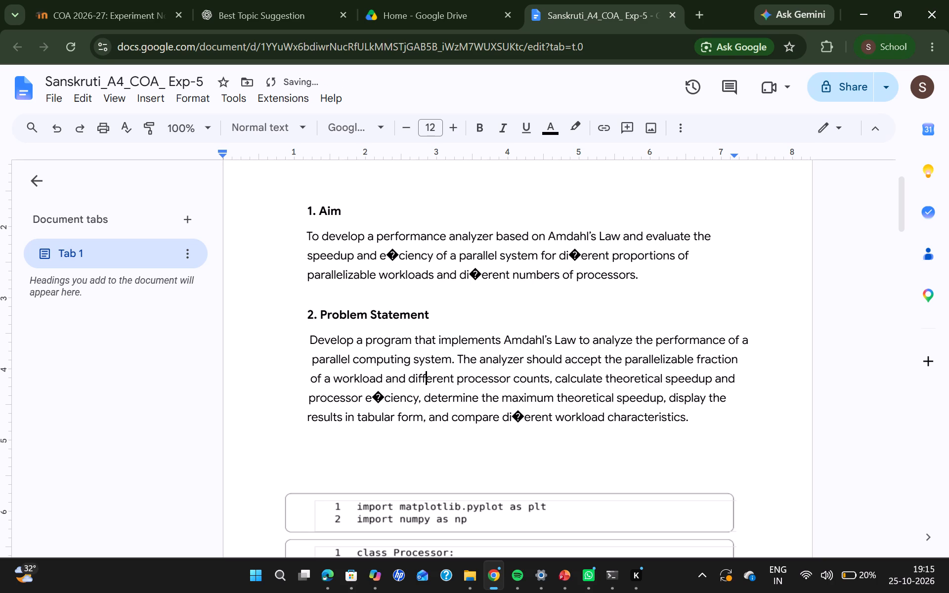
{"action": "left_click", "coordinate": [383, 396]}
{"action": "key", "text": "BackSpace"}
{"action": "key", "text": "f"}
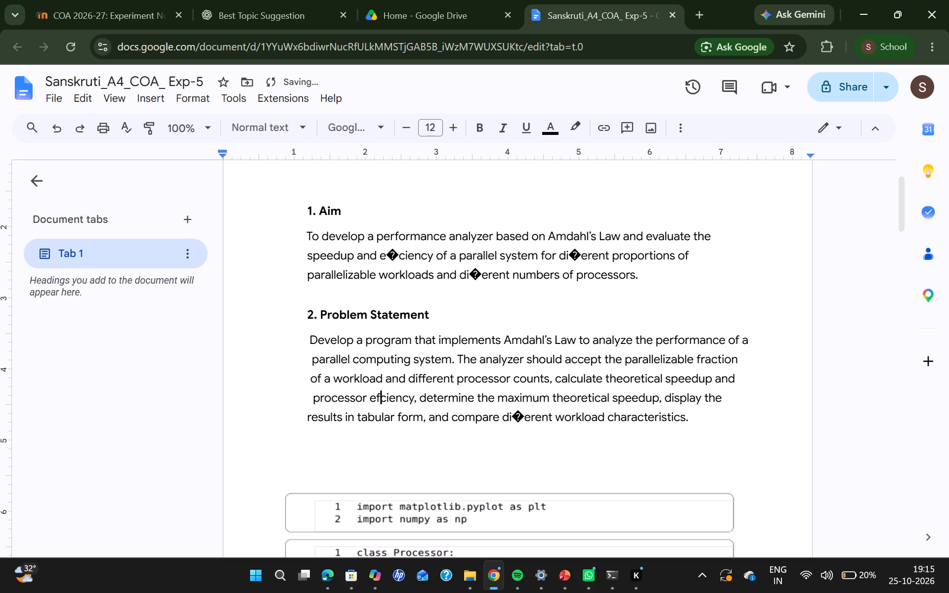
{"action": "key", "text": "f"}
{"action": "left_click", "coordinate": [526, 418]}
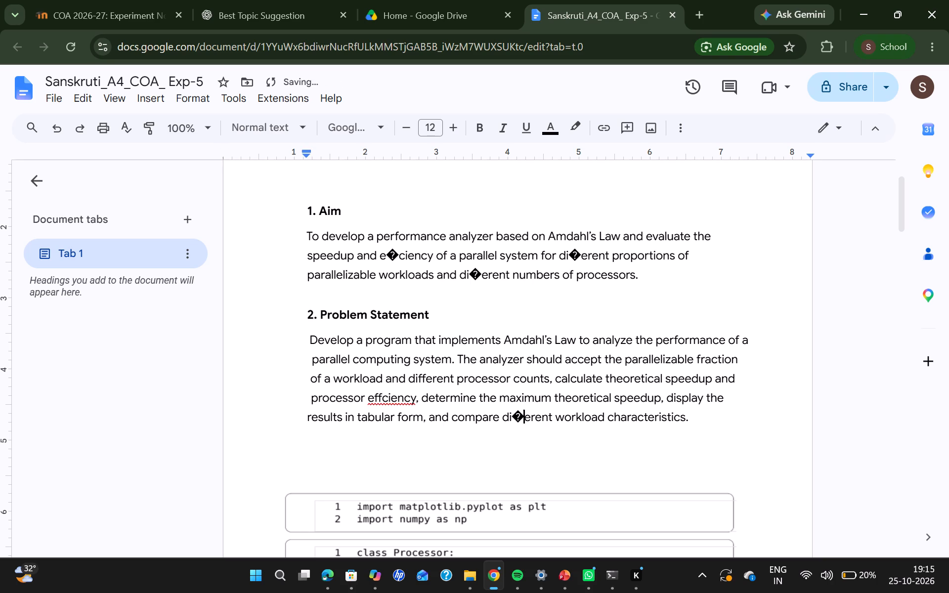
{"action": "key", "text": "BackSpace"}
{"action": "type", "text": "ff"}
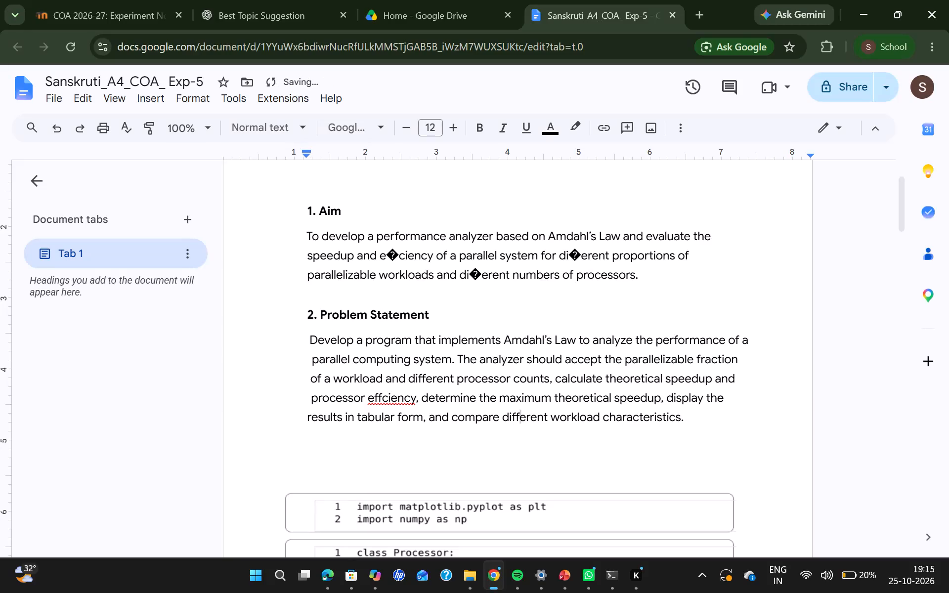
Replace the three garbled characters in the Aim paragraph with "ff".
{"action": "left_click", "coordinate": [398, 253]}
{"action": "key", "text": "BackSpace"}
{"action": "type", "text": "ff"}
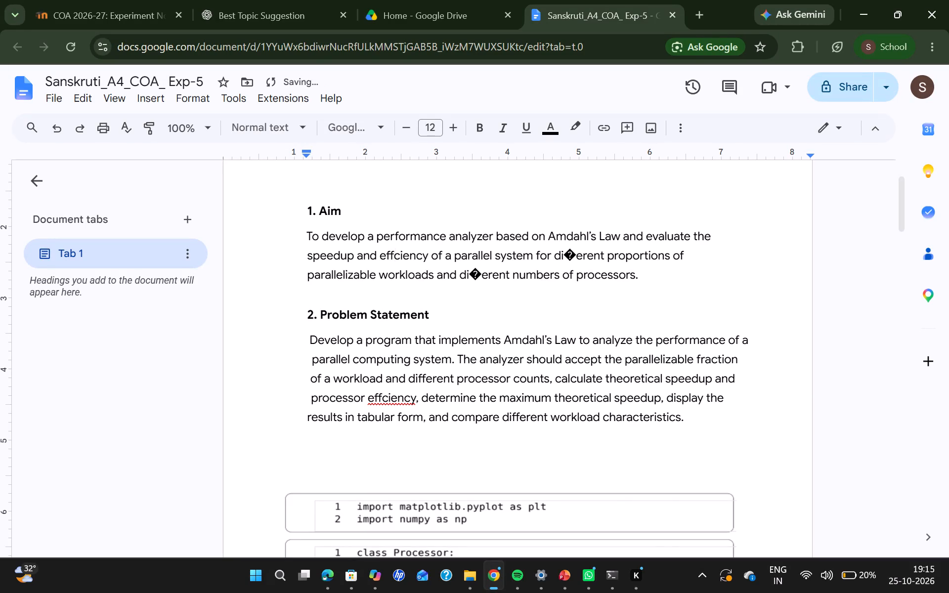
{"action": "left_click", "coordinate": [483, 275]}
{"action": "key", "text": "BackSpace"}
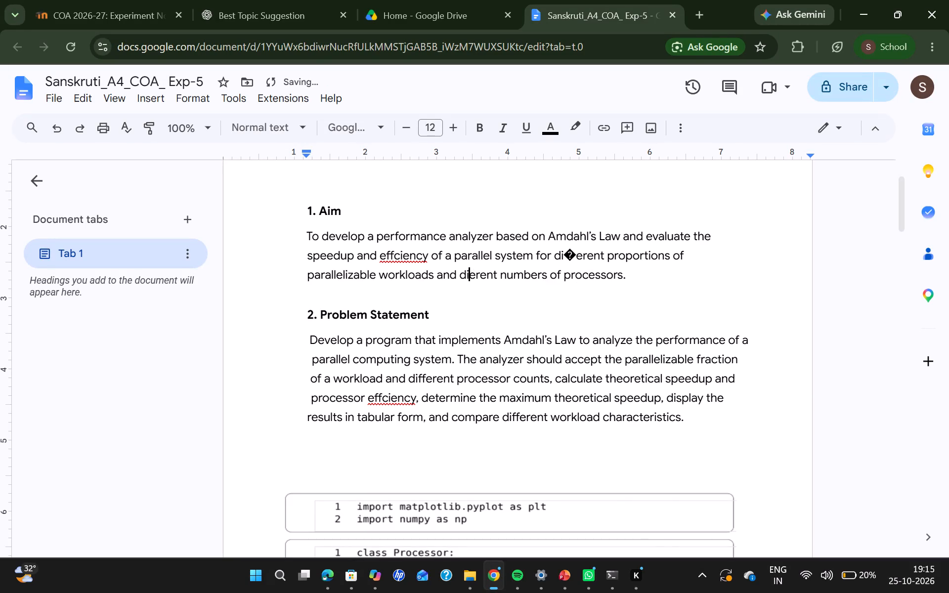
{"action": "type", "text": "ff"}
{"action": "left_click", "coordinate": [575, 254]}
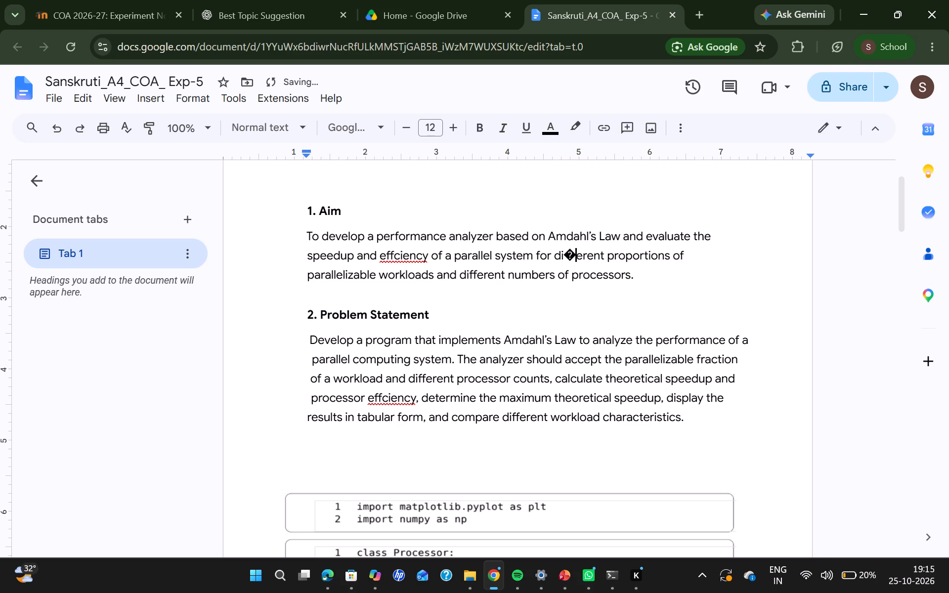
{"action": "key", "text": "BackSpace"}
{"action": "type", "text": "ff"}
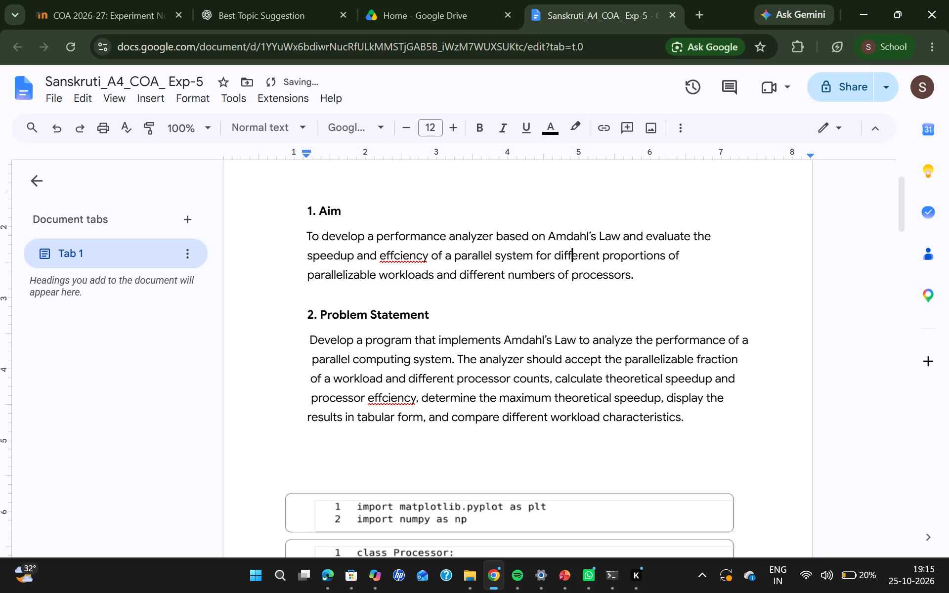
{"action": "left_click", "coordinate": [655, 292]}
Make the title "5. Amdalhs Law" bold and set its font size to 15.
{"action": "scroll", "coordinate": [655, 292], "scroll_direction": "up", "scroll_amount": 2}
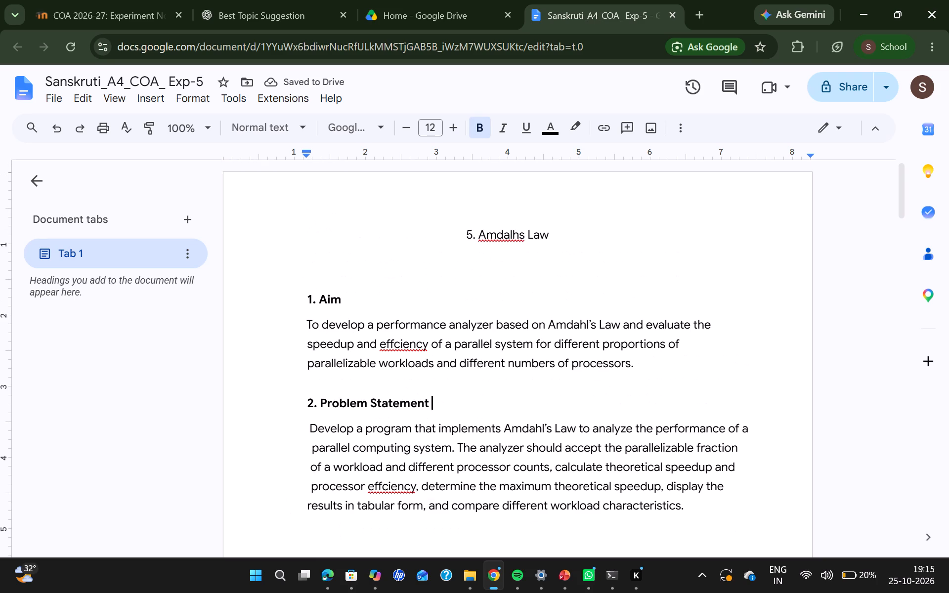
{"action": "left_click_drag", "start_coordinate": [548, 235], "coordinate": [459, 235]}
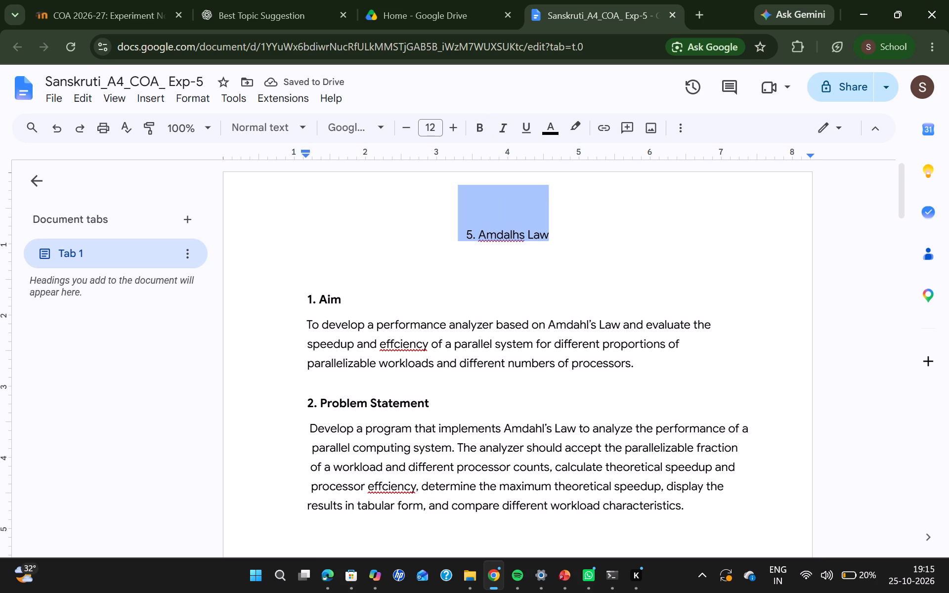
{"action": "left_click", "coordinate": [472, 132]}
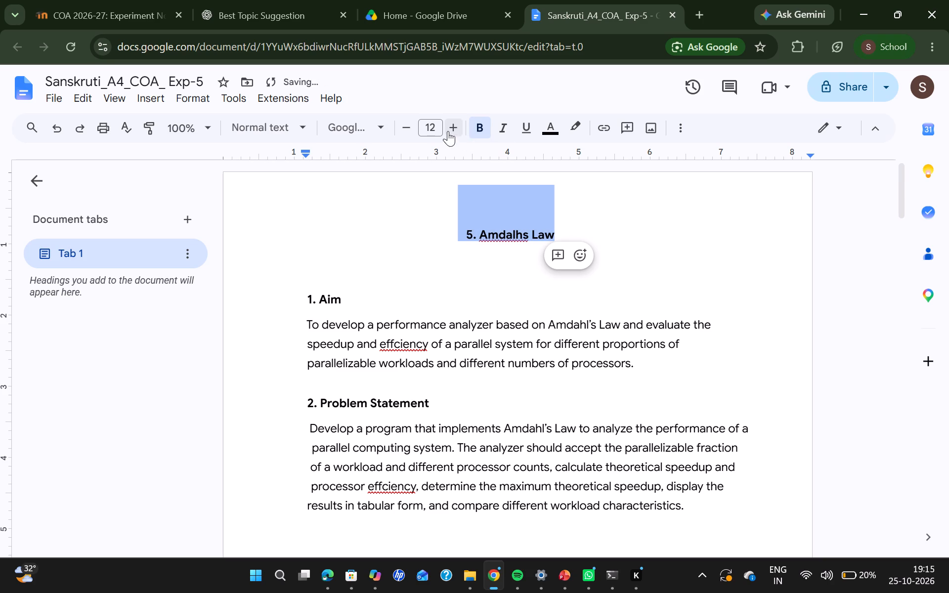
{"action": "double_click", "coordinate": [456, 129]}
{"action": "left_click", "coordinate": [456, 129]}
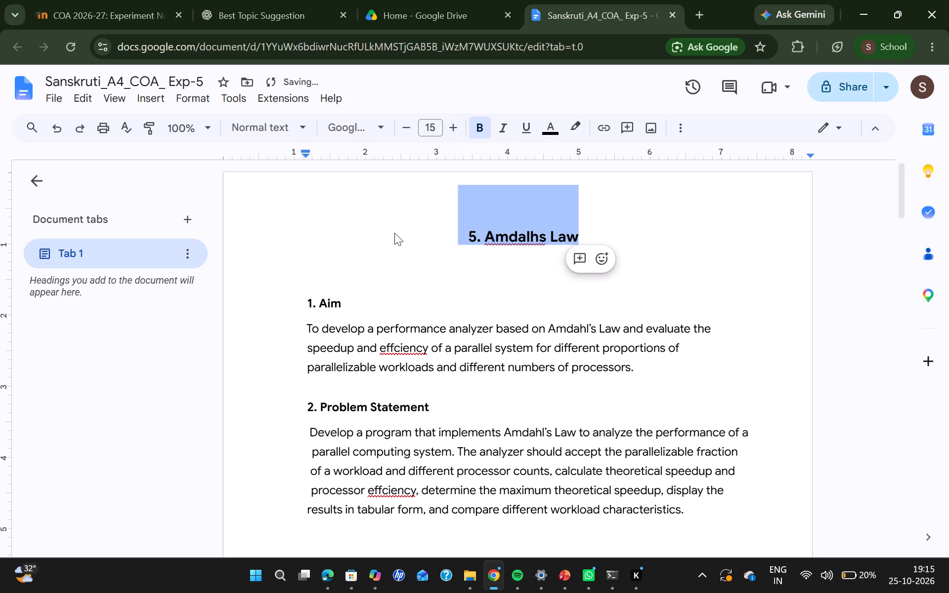
{"action": "left_click", "coordinate": [417, 269]}
Shift the title slightly left by deleting some leading spaces before "5.", then adding two spaces back.
{"action": "left_click", "coordinate": [458, 237]}
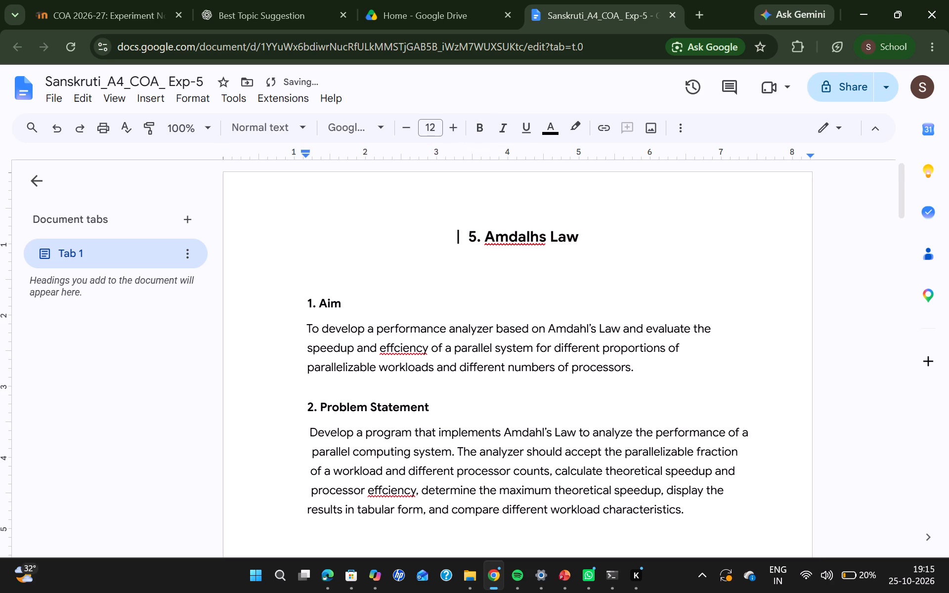
{"action": "key", "text": "BackSpace"}
{"action": "key", "text": "BackSpace"}
{"action": "key", "text": "BackSpace"}
{"action": "key", "text": "BackSpace"}
{"action": "key", "text": "BackSpace"}
{"action": "key", "text": "BackSpace"}
{"action": "key", "text": "BackSpace"}
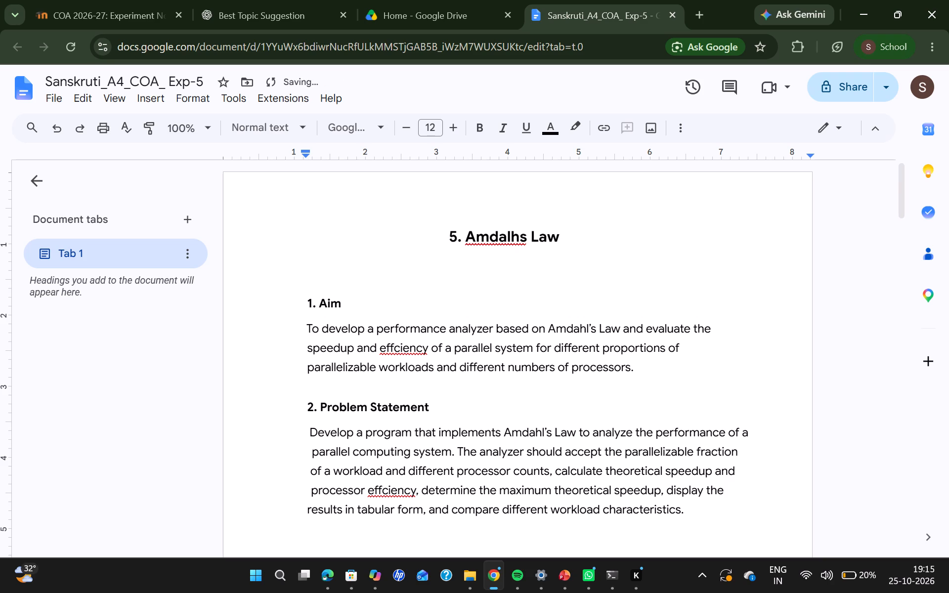
{"action": "key", "text": "BackSpace"}
{"action": "key", "text": "space"}
{"action": "key", "text": "space"}
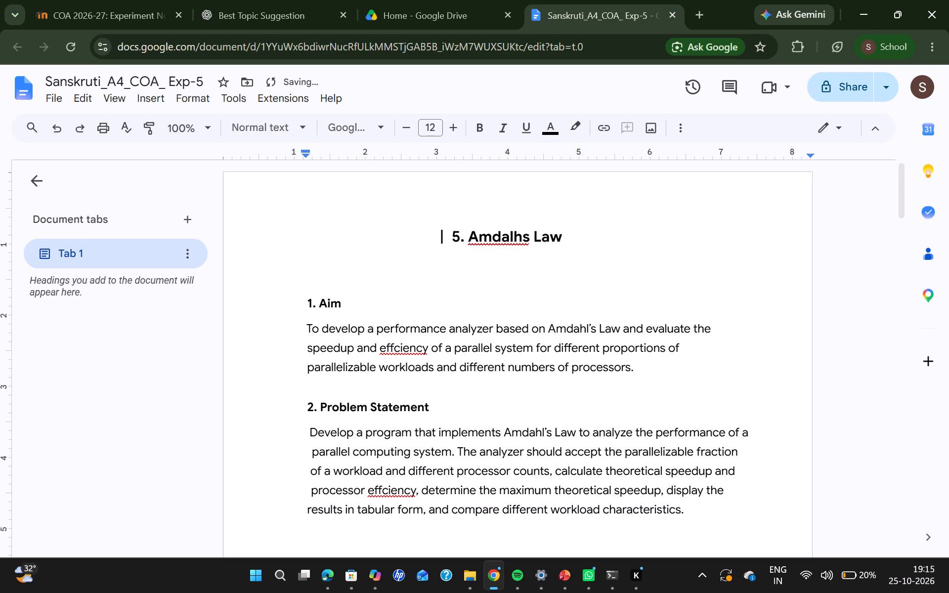
Break the title after "5." so that "Amdalhs Law" sits in its own paragraph below.
{"action": "left_click", "coordinate": [464, 237]}
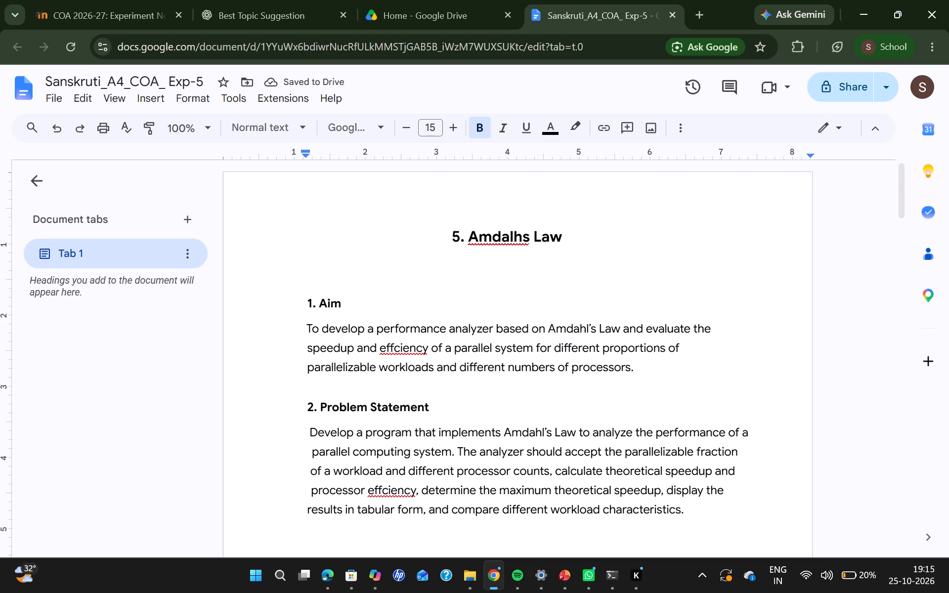
{"action": "key", "text": "Return"}
{"action": "key", "text": "space"}
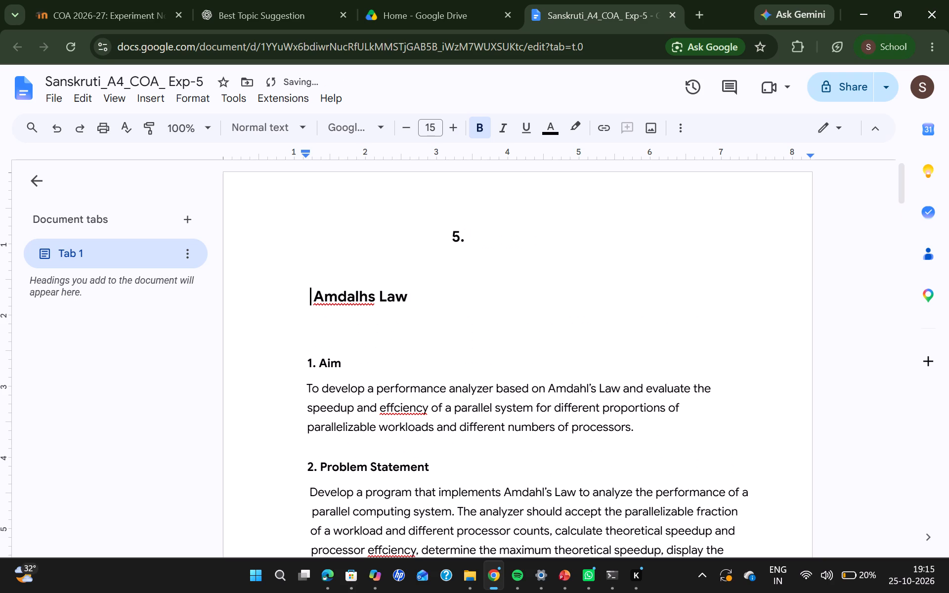
{"action": "key", "text": "BackSpace"}
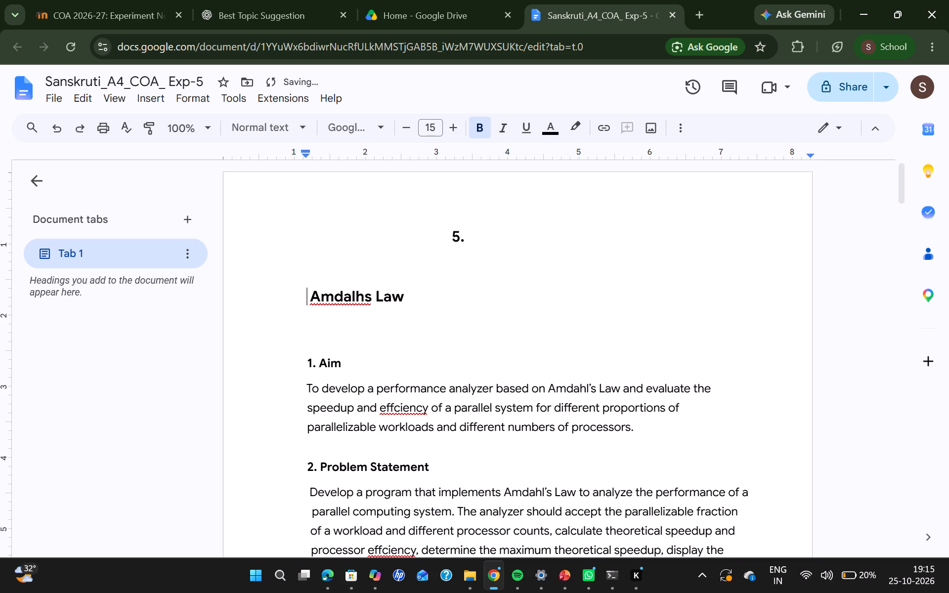
Delete the "1. Aim" heading together with its whole paragraph.
{"action": "left_click", "coordinate": [347, 341]}
{"action": "left_click", "coordinate": [322, 343]}
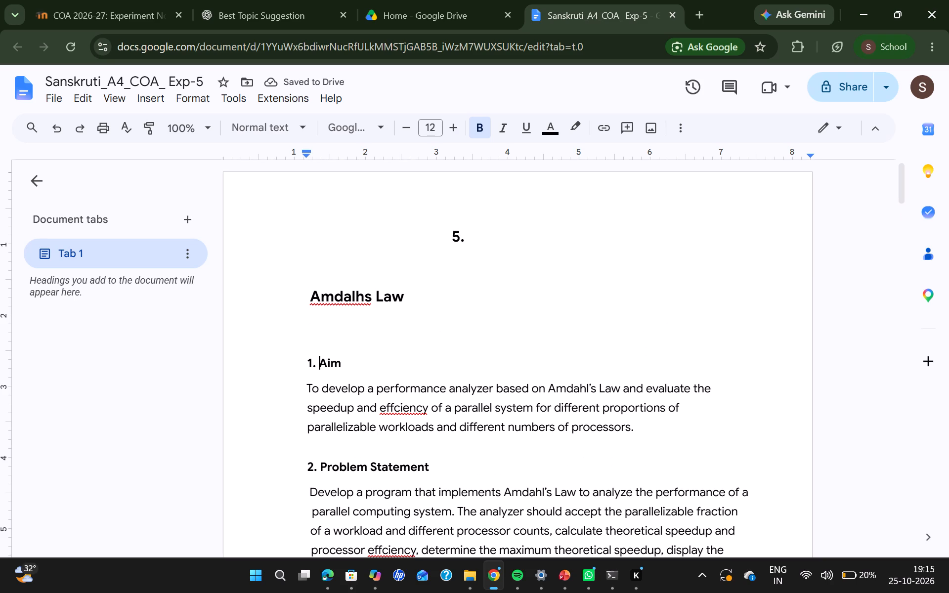
{"action": "left_click_drag", "start_coordinate": [636, 426], "coordinate": [597, 432]}
{"action": "left_click_drag", "start_coordinate": [597, 432], "coordinate": [298, 355]}
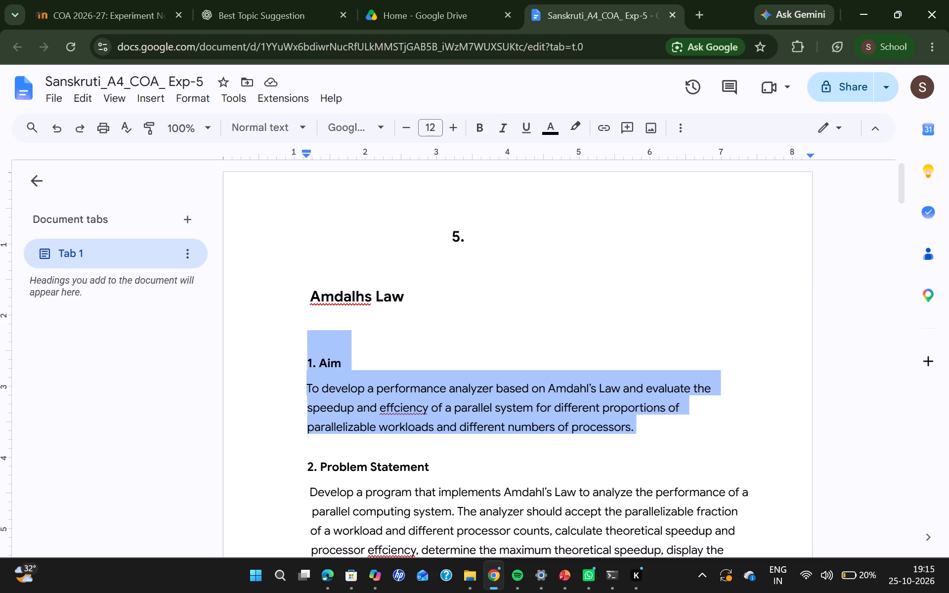
{"action": "key", "text": "BackSpace"}
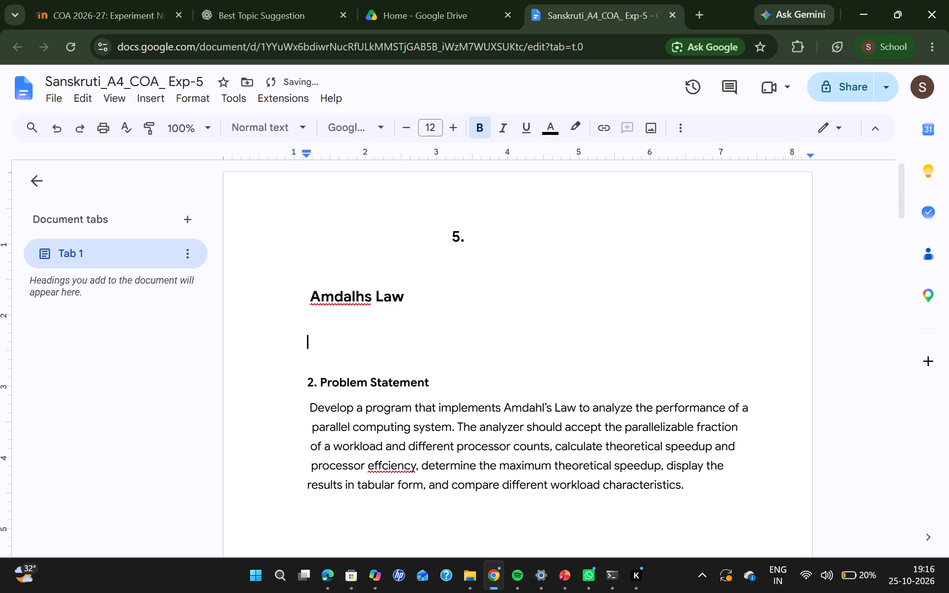
Remove the number "2." from the Problem Statement heading.
{"action": "left_click", "coordinate": [317, 382]}
{"action": "key", "text": "BackSpace"}
{"action": "key", "text": "BackSpace"}
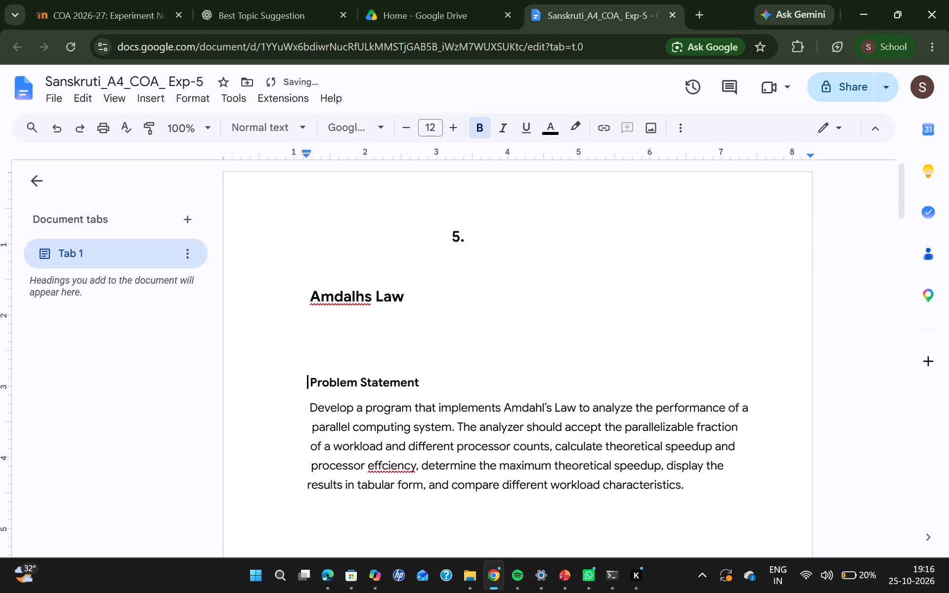
Remove the blank space between the "Amdalhs Law" title and the Problem Statement heading.
{"action": "left_click", "coordinate": [328, 353]}
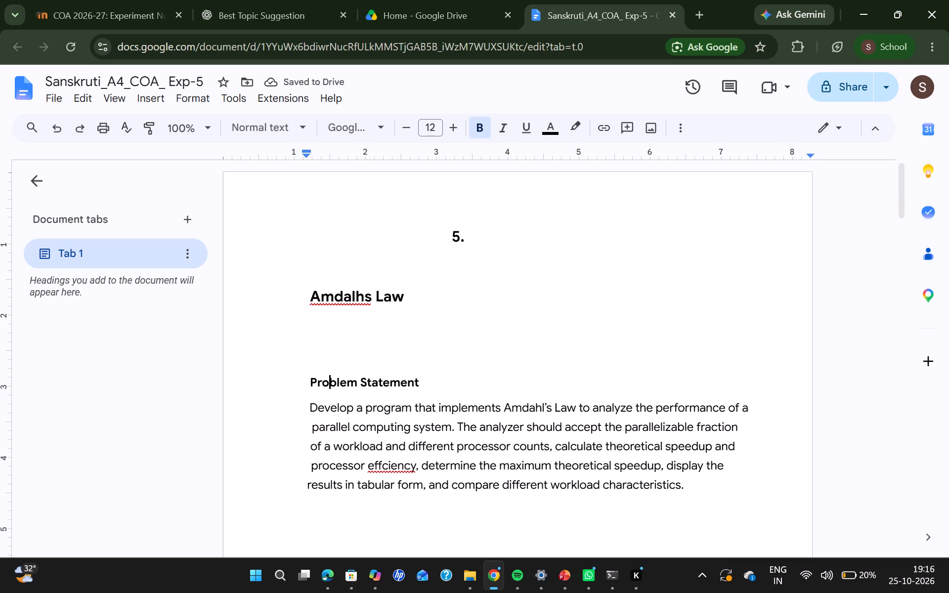
{"action": "left_click", "coordinate": [307, 357]}
{"action": "key", "text": "BackSpace"}
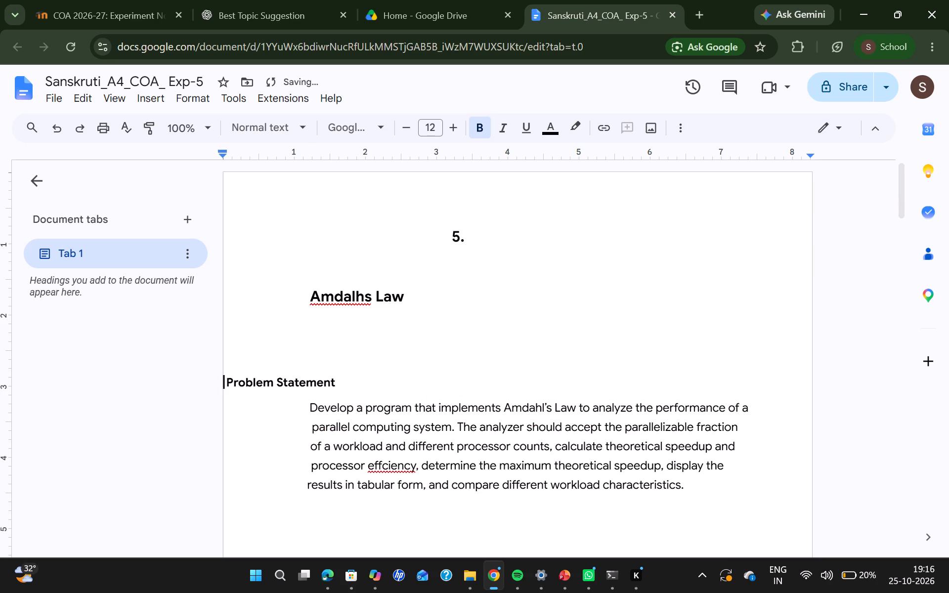
{"action": "key", "text": "BackSpace"}
{"action": "key", "text": "BackSpace"}
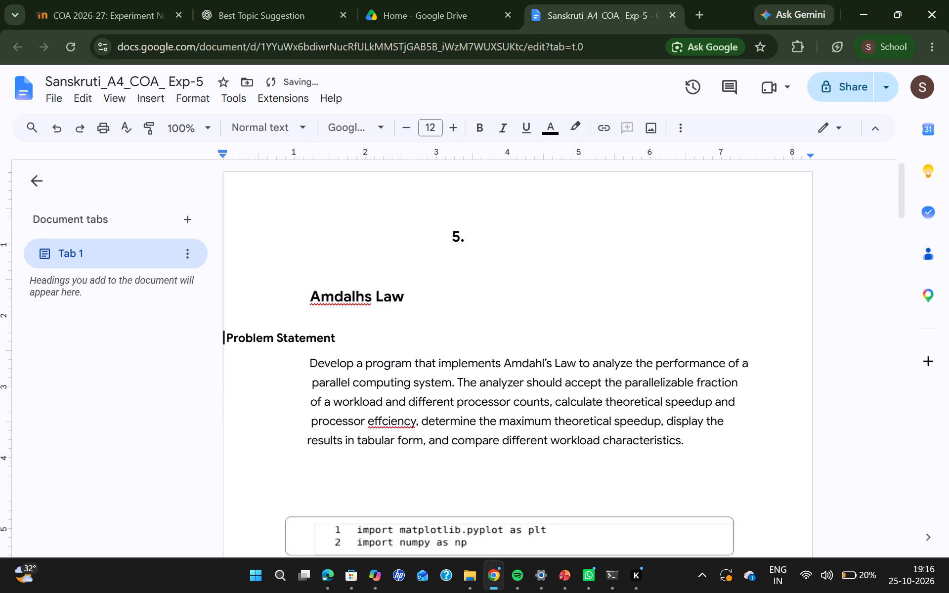
Indent the Problem Statement heading with leading spaces until it aligns with the paragraph beneath it.
{"action": "key", "text": "space"}
{"action": "key", "text": "space"}
{"action": "key", "text": "space"}
{"action": "key", "text": "space"}
{"action": "key", "text": "space"}
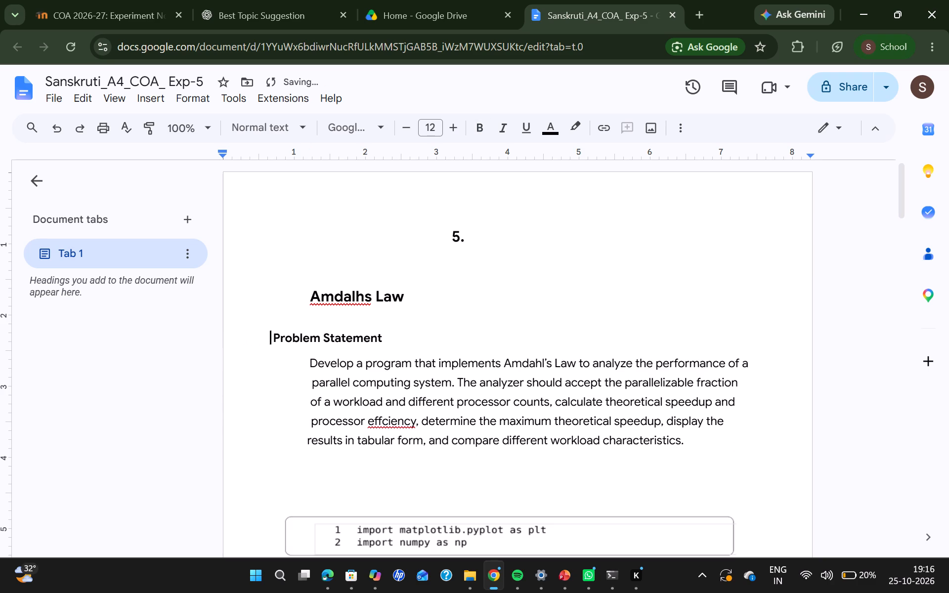
{"action": "key", "text": "space"}
{"action": "key", "text": "space"}
{"action": "key", "text": "space"}
{"action": "key", "text": "space"}
{"action": "key", "text": "space"}
{"action": "key", "text": "space"}
{"action": "key", "text": "space"}
{"action": "key", "text": "space"}
{"action": "key", "text": "space"}
{"action": "key", "text": "space"}
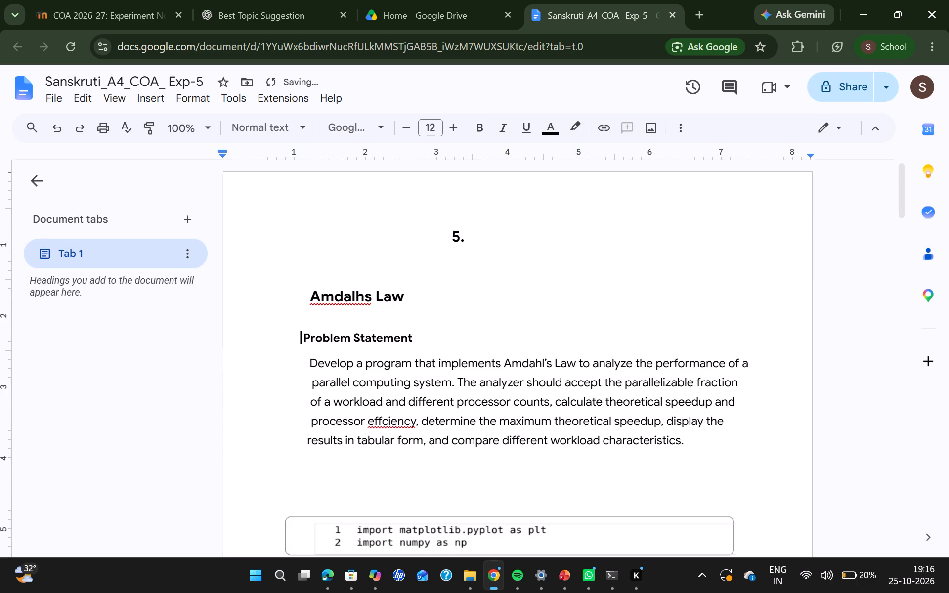
{"action": "key", "text": "space"}
{"action": "key", "text": "space"}
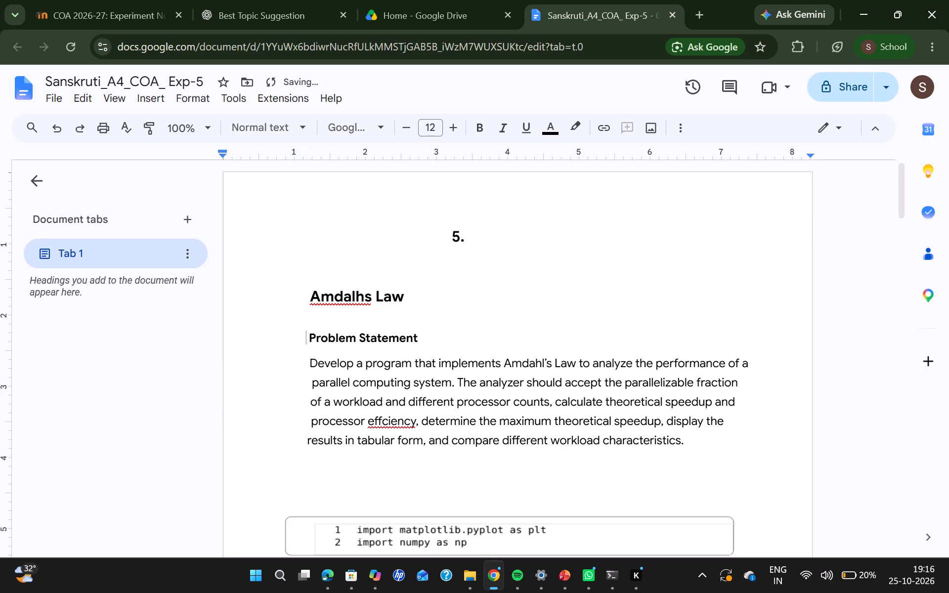
Append ":-" to the Problem Statement heading.
{"action": "left_click", "coordinate": [422, 337]}
{"action": "type", "text": ":-"}
{"action": "left_click", "coordinate": [429, 316]}
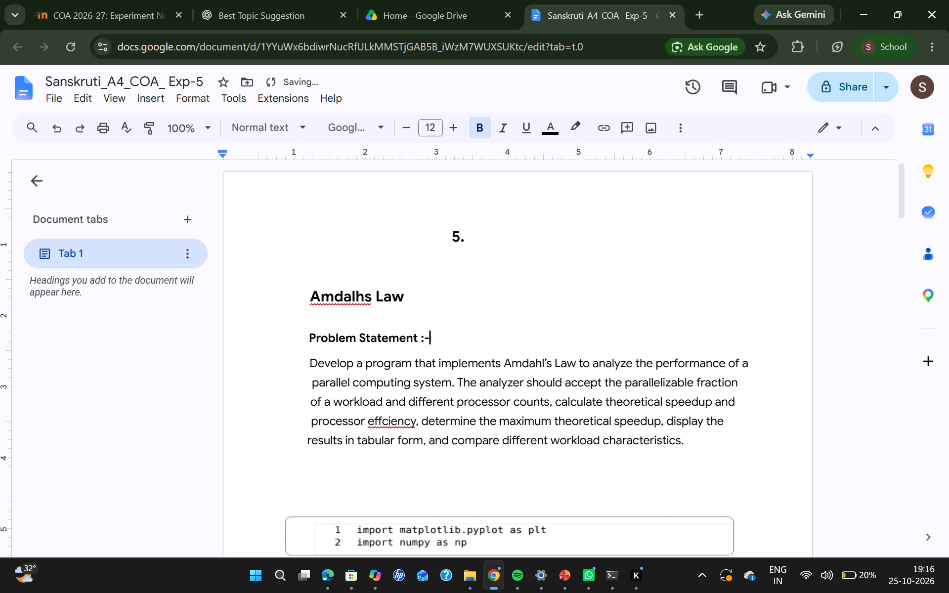
Change the "5." heading at the top of the document to "Experiment-5".
{"action": "left_click", "coordinate": [468, 241]}
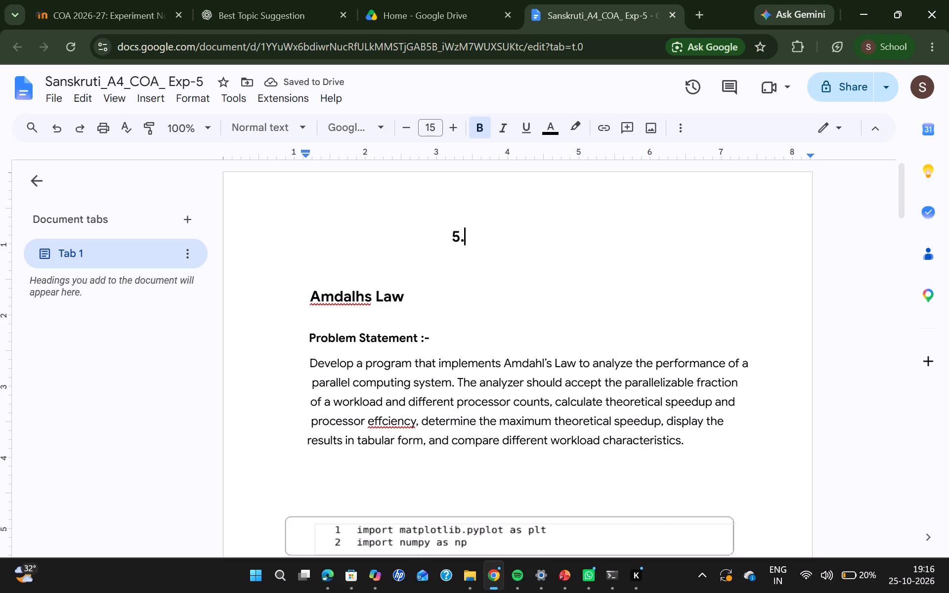
{"action": "key", "text": "BackSpace"}
{"action": "key", "text": "Left"}
{"action": "key", "text": "Left"}
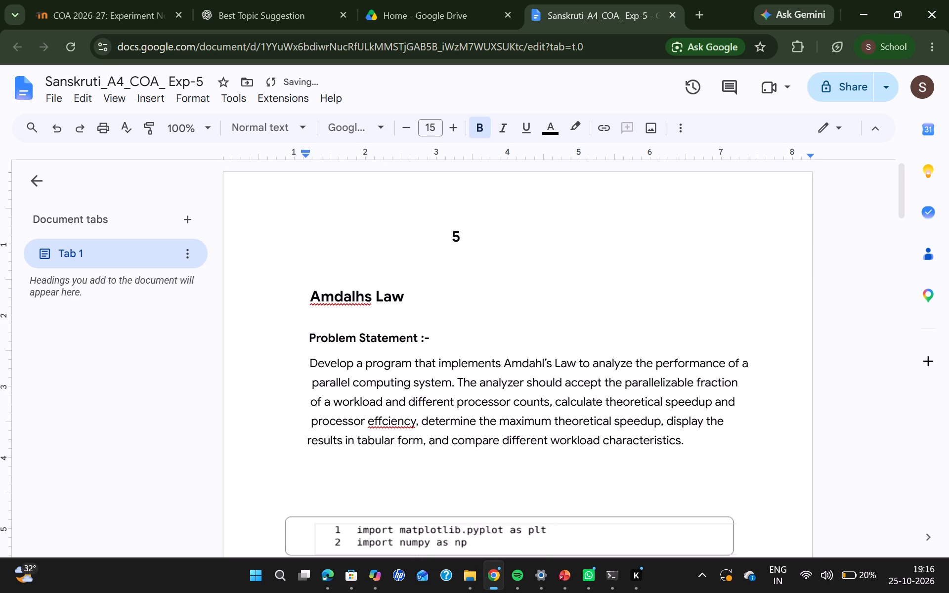
{"action": "type", "text": "Ex"}
{"action": "type", "text": "pre"}
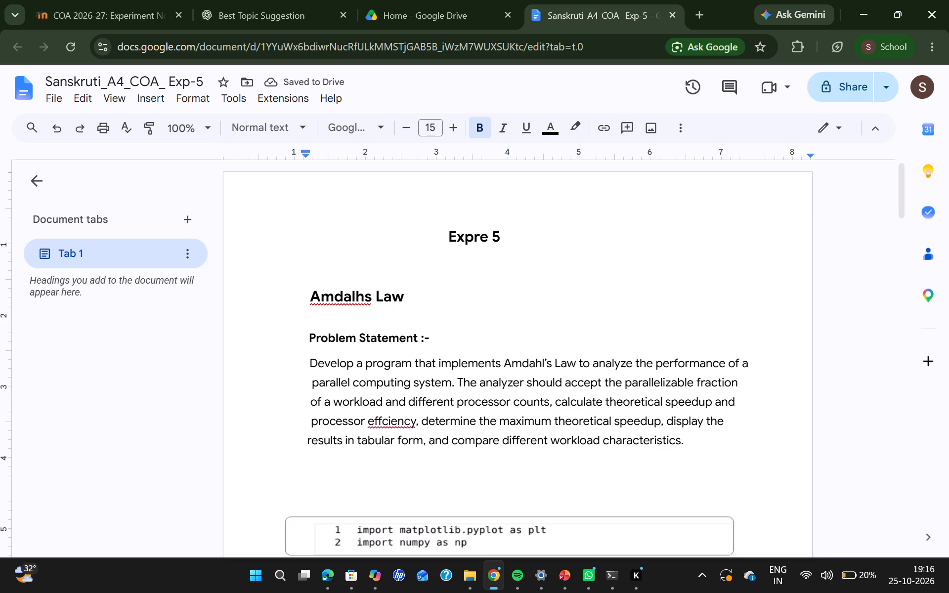
{"action": "key", "text": "BackSpace"}
{"action": "key", "text": "BackSpace"}
{"action": "type", "text": "eriment"}
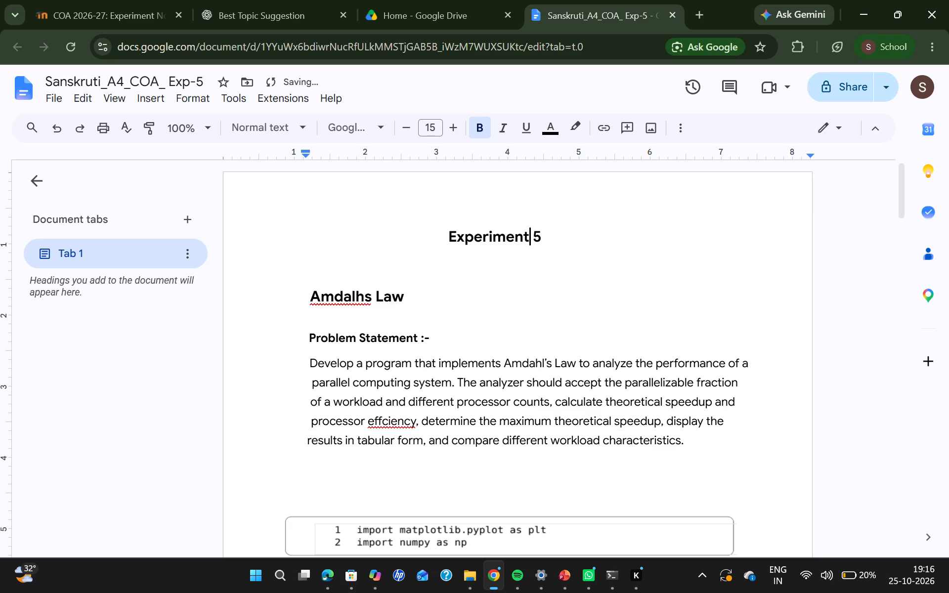
{"action": "key", "text": "minus"}
{"action": "left_click", "coordinate": [549, 239]}
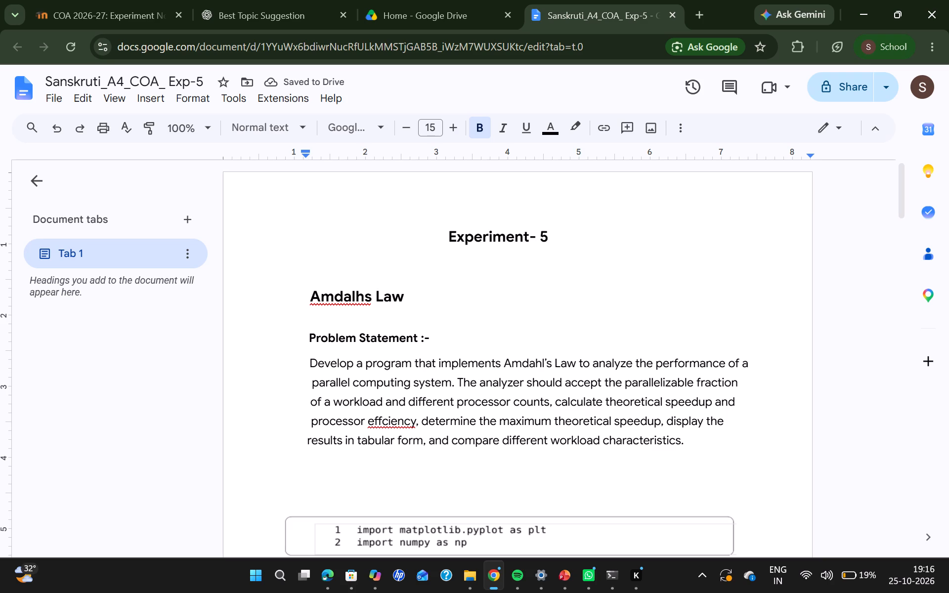
{"action": "left_click", "coordinate": [541, 238]}
{"action": "key", "text": "BackSpace"}
{"action": "left_click", "coordinate": [528, 290]}
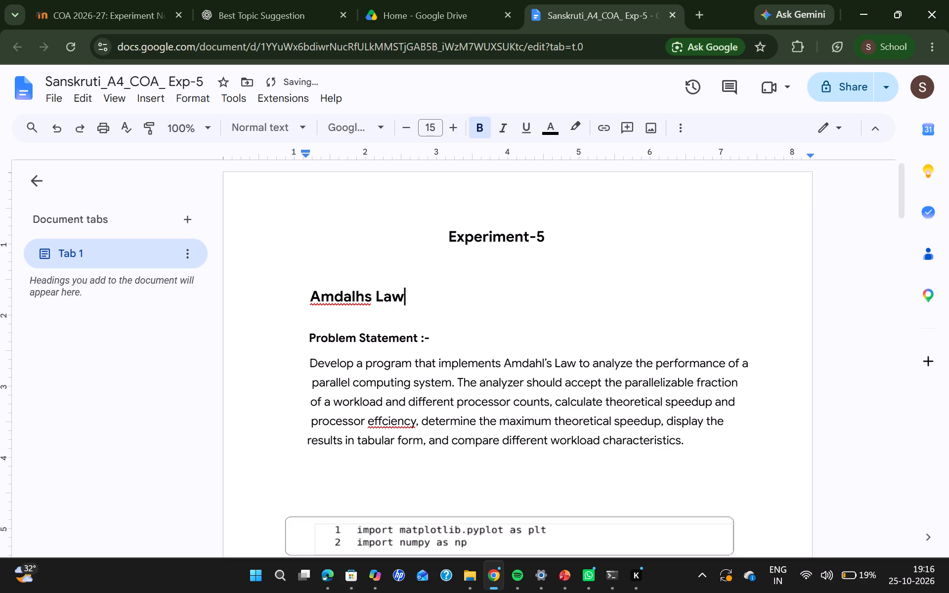
Add a leading space to the last line of the Problem Statement paragraph to align it with the lines above.
{"action": "scroll", "coordinate": [528, 290], "scroll_direction": "down", "scroll_amount": 3}
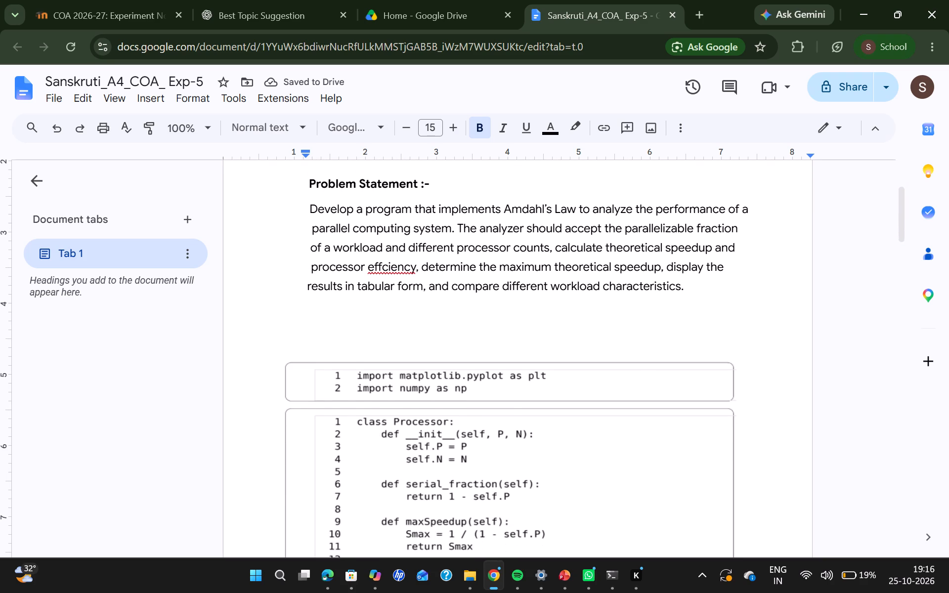
{"action": "left_click", "coordinate": [307, 287]}
{"action": "key", "text": "space"}
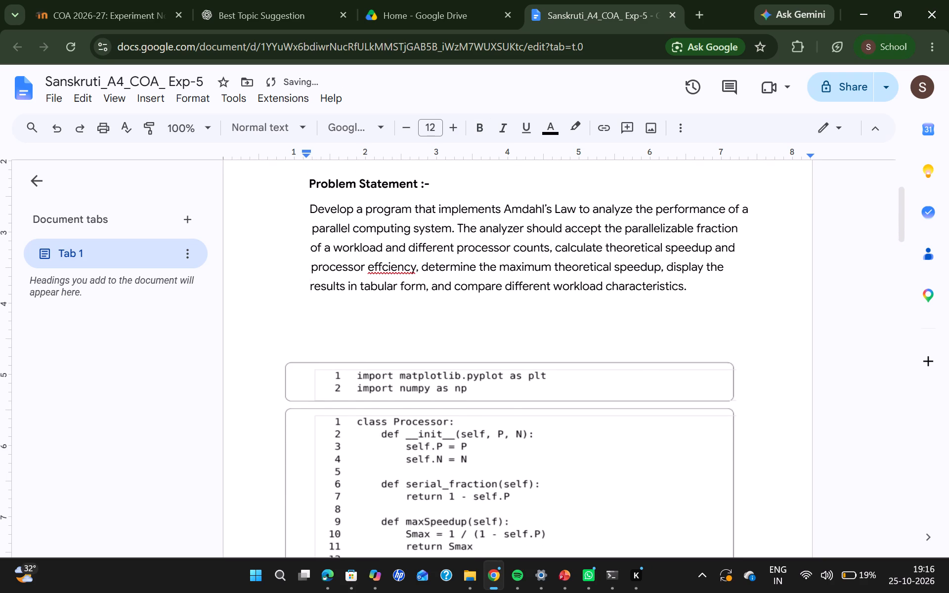
{"action": "left_click", "coordinate": [700, 296]}
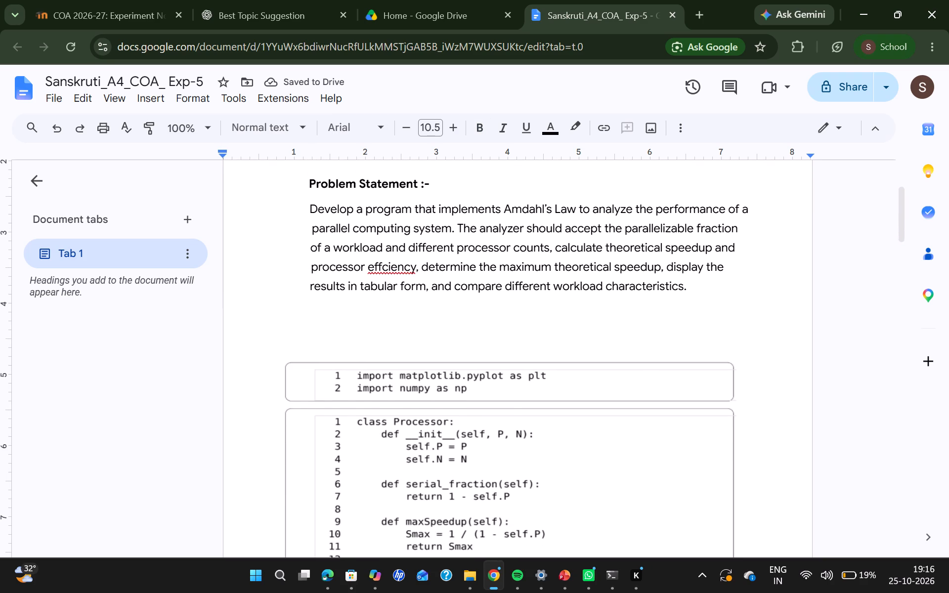
Correct the misspelled "effciency" in the Problem Statement paragraph to "efficiency".
{"action": "left_click", "coordinate": [401, 268]}
{"action": "left_click", "coordinate": [403, 250]}
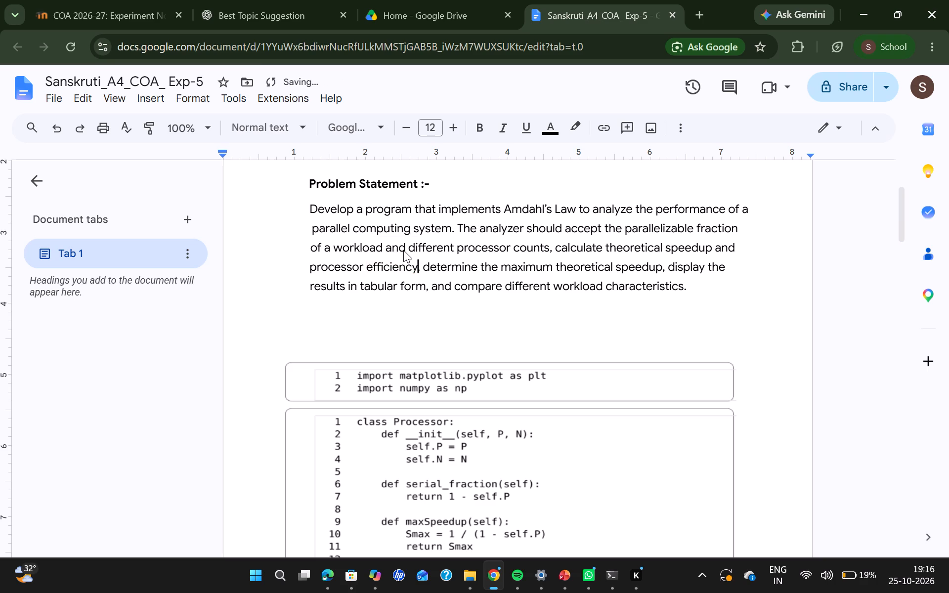
{"action": "left_click", "coordinate": [606, 303]}
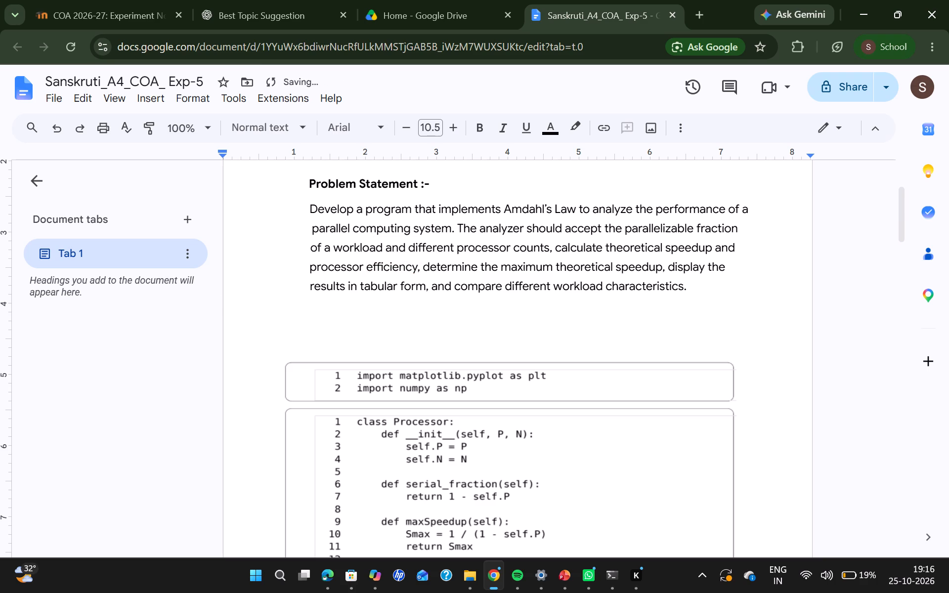
Add a new line beneath the Processor class code screenshot, before the speedup chart.
{"action": "scroll", "coordinate": [606, 303], "scroll_direction": "down", "scroll_amount": 6}
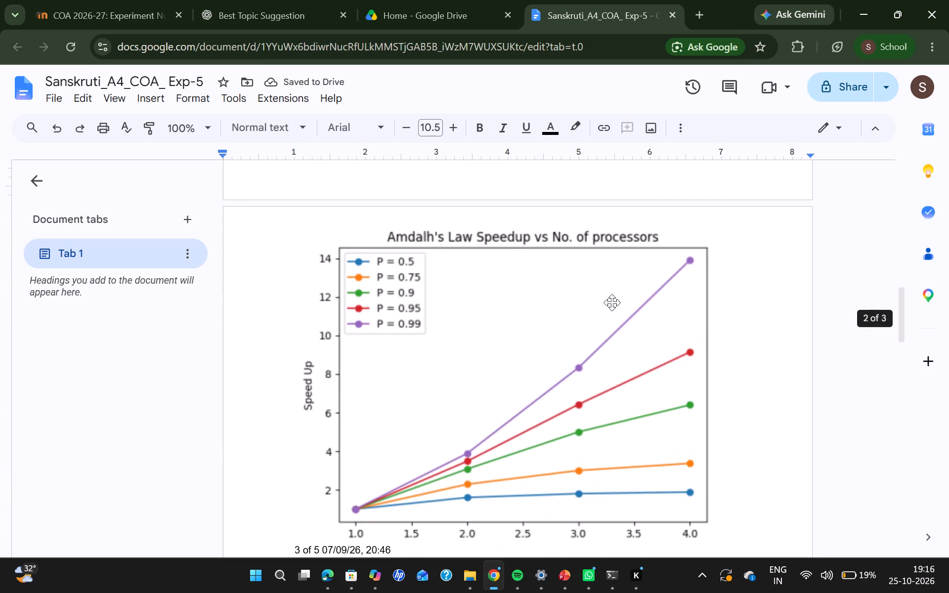
{"action": "scroll", "coordinate": [676, 292], "scroll_direction": "up", "scroll_amount": 2}
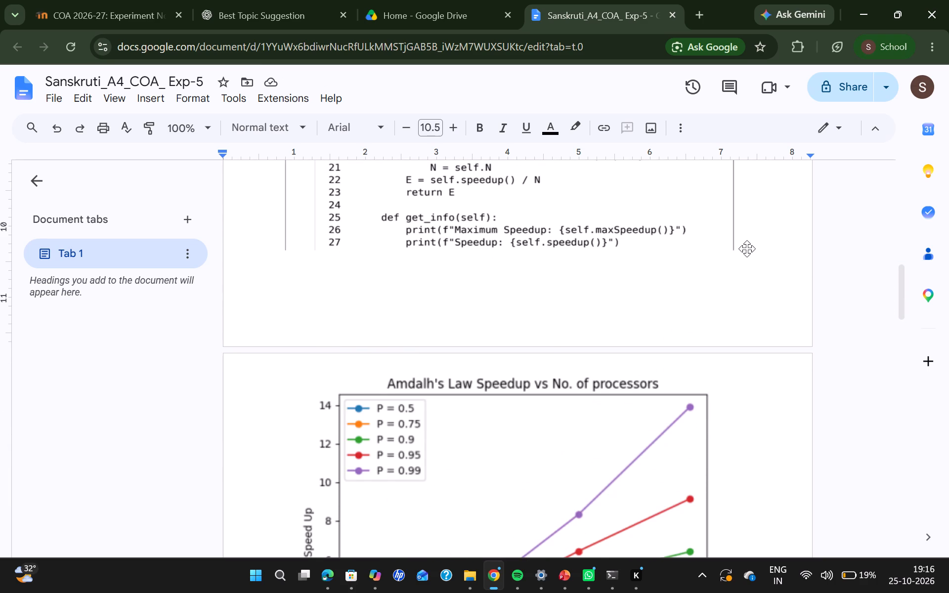
{"action": "left_click", "coordinate": [747, 249]}
{"action": "left_click", "coordinate": [795, 276]}
{"action": "key", "text": "Return"}
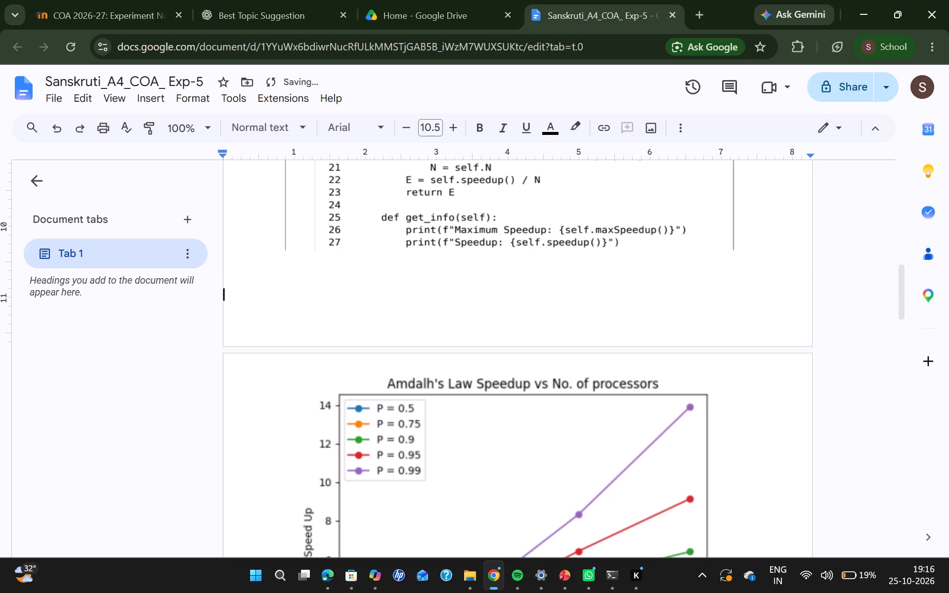
Capture a screenshot of the code on page 2 of the Amdalhs Law PDF in Google Drive, from the Efficiency print line to the final plt.show().
{"action": "left_click", "coordinate": [428, 8]}
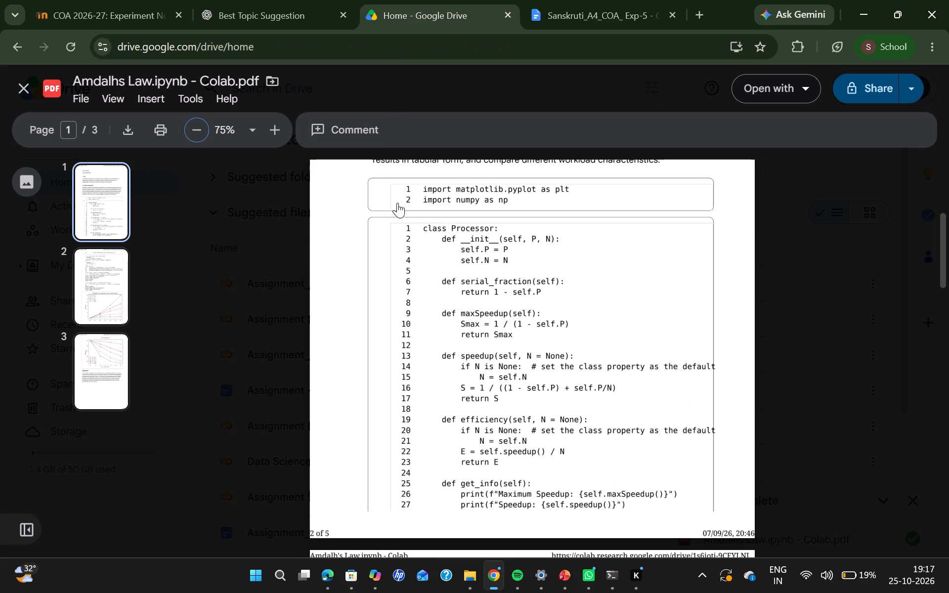
{"action": "scroll", "coordinate": [515, 343], "scroll_direction": "down", "scroll_amount": 3}
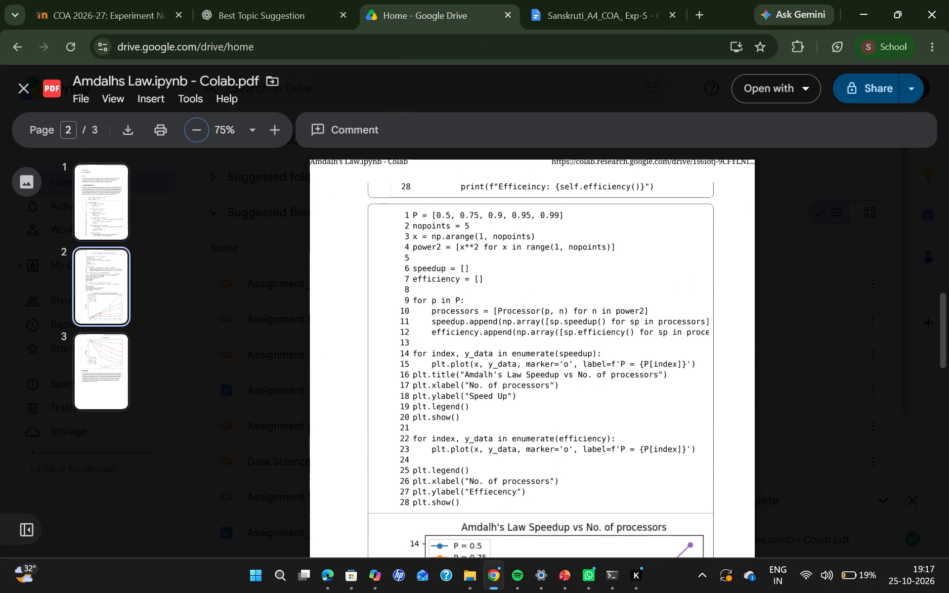
{"action": "scroll", "coordinate": [515, 343], "scroll_direction": "down", "scroll_amount": 3}
{"action": "scroll", "coordinate": [515, 343], "scroll_direction": "up", "scroll_amount": 1}
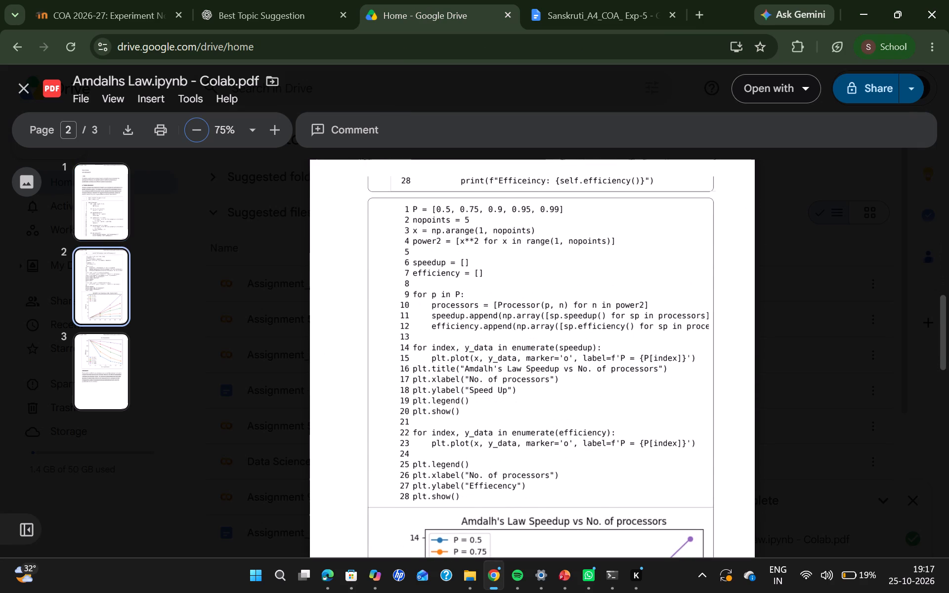
{"action": "scroll", "coordinate": [515, 343], "scroll_direction": "up", "scroll_amount": 1}
{"action": "key", "text": "shift+super+s"}
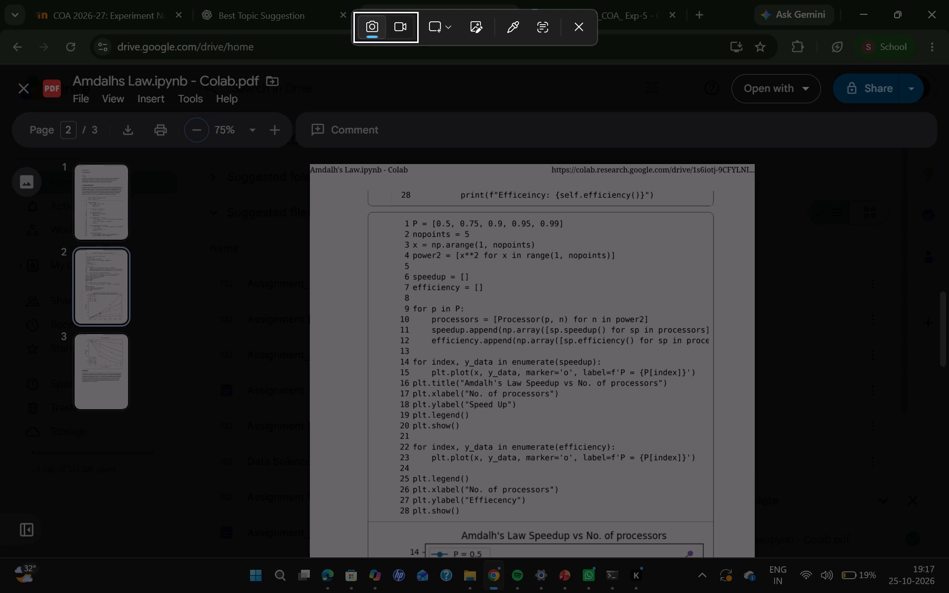
{"action": "left_click_drag", "start_coordinate": [314, 179], "coordinate": [609, 422]}
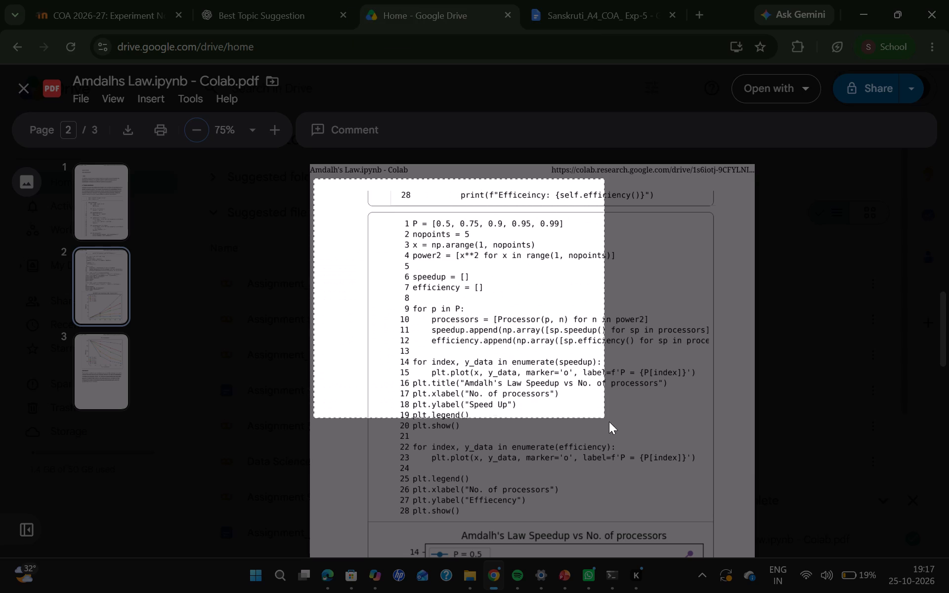
{"action": "left_click_drag", "start_coordinate": [609, 422], "coordinate": [757, 518]}
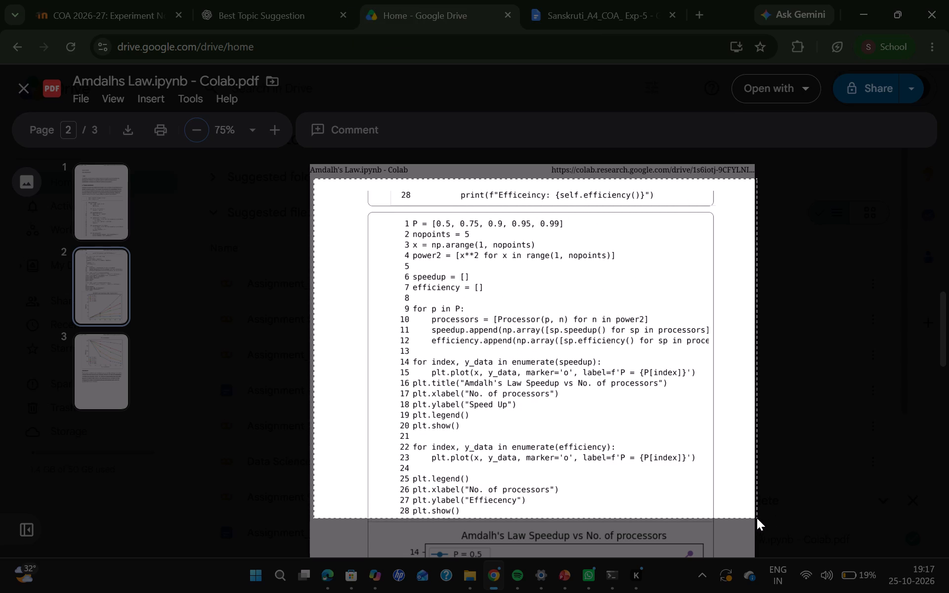
{"action": "left_click_drag", "start_coordinate": [757, 518], "coordinate": [750, 521]}
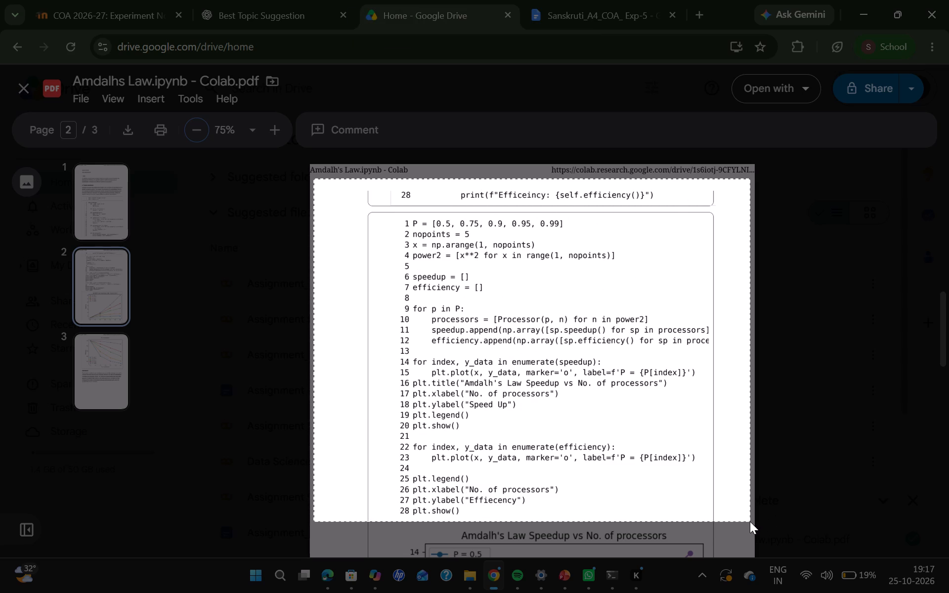
{"action": "left_click_drag", "start_coordinate": [750, 521], "coordinate": [754, 521]}
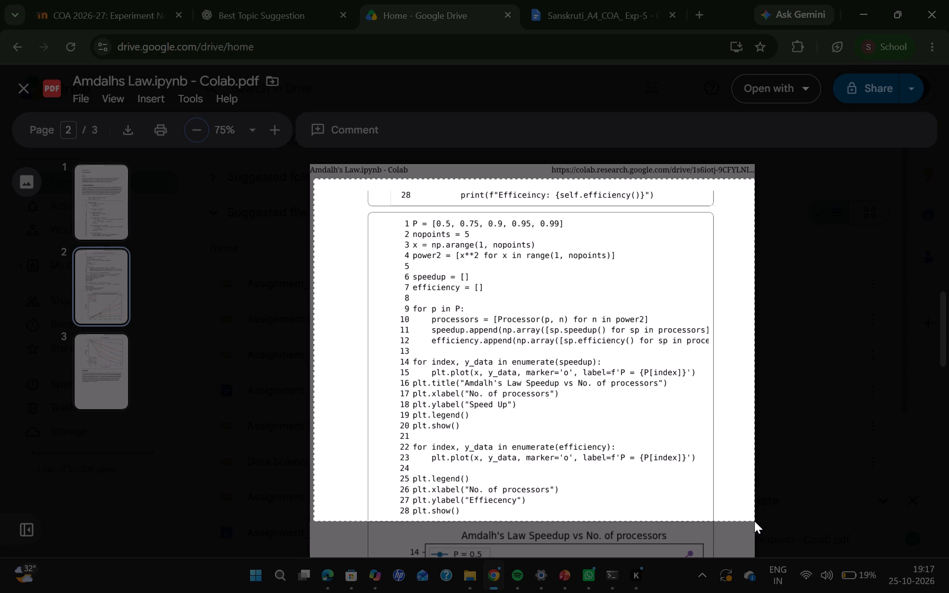
{"action": "left_click_drag", "start_coordinate": [754, 521], "coordinate": [757, 522]}
Paste the captured code screenshot into the COA Exp-5 document above the speedup chart.
{"action": "left_click", "coordinate": [589, 28]}
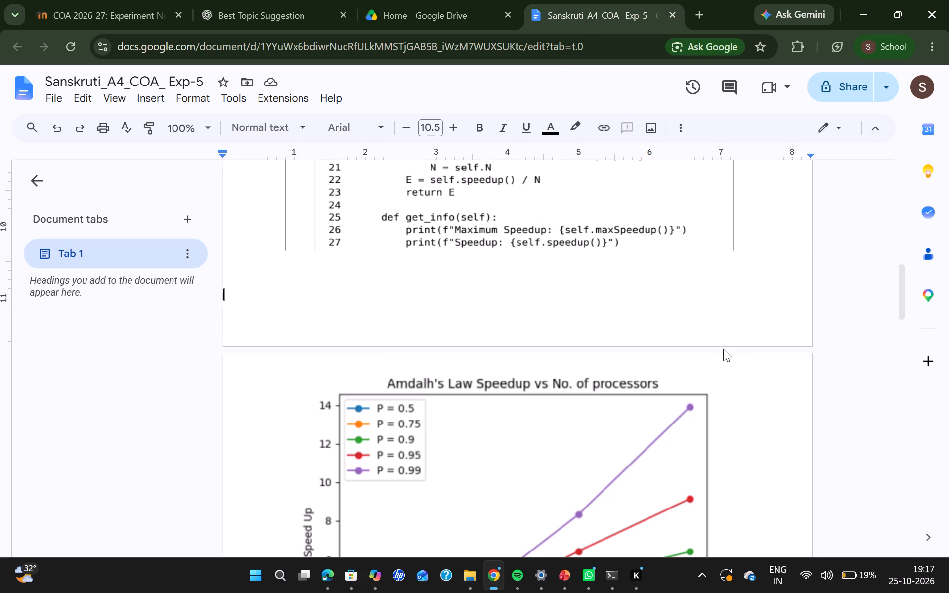
{"action": "key", "text": "ctrl+v"}
Review the document from the pasted code screenshot through the charts to the last page.
{"action": "scroll", "coordinate": [723, 349], "scroll_direction": "up", "scroll_amount": 2}
{"action": "scroll", "coordinate": [723, 349], "scroll_direction": "down", "scroll_amount": 1}
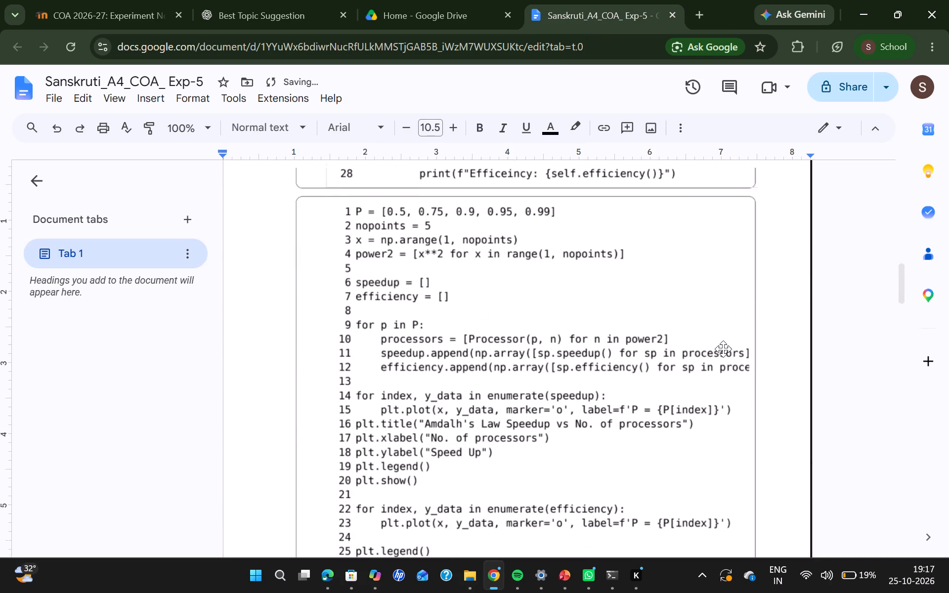
{"action": "scroll", "coordinate": [723, 349], "scroll_direction": "down", "scroll_amount": 2}
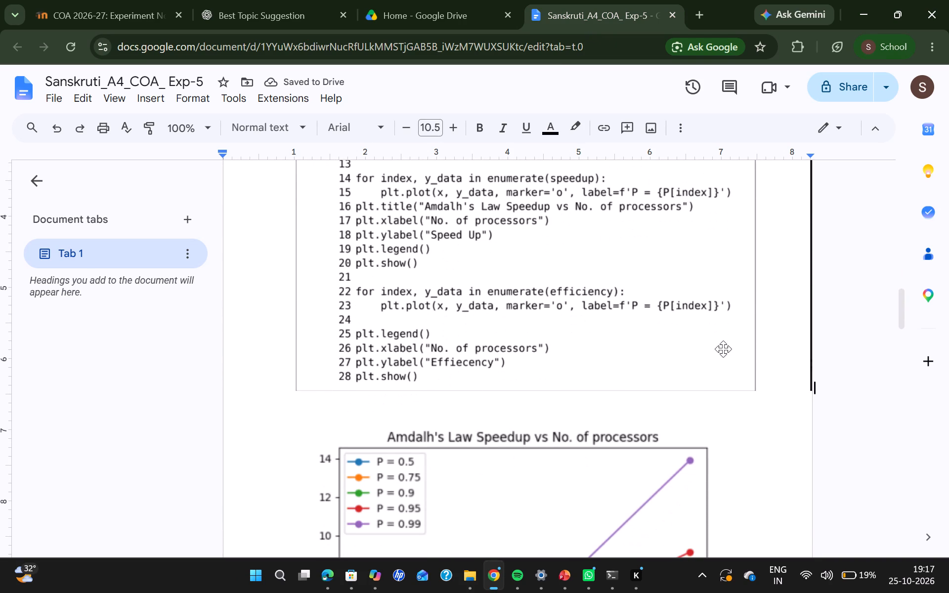
{"action": "scroll", "coordinate": [723, 349], "scroll_direction": "down", "scroll_amount": 2}
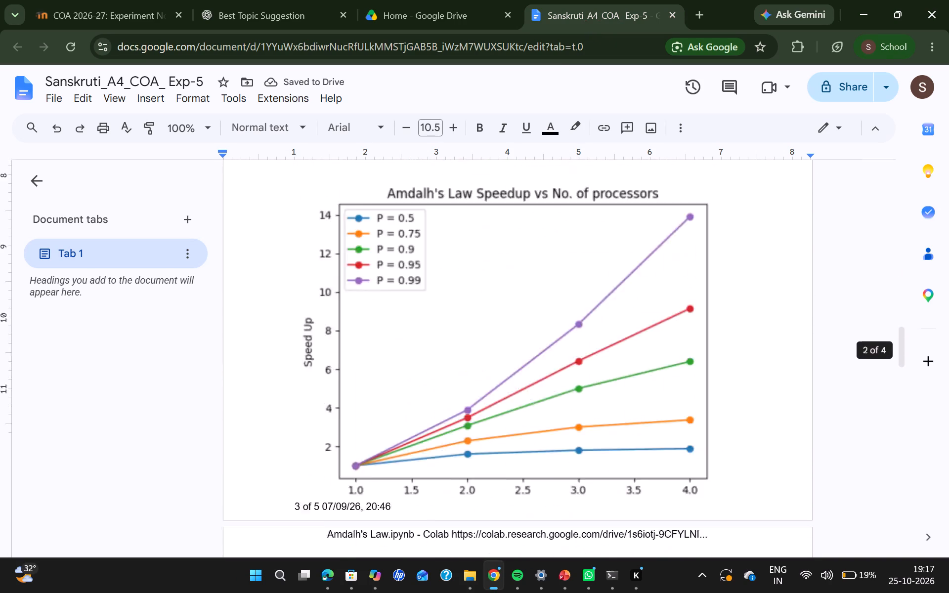
{"action": "scroll", "coordinate": [723, 349], "scroll_direction": "down", "scroll_amount": 1}
{"action": "scroll", "coordinate": [723, 349], "scroll_direction": "up", "scroll_amount": 4}
{"action": "scroll", "coordinate": [723, 349], "scroll_direction": "down", "scroll_amount": 3}
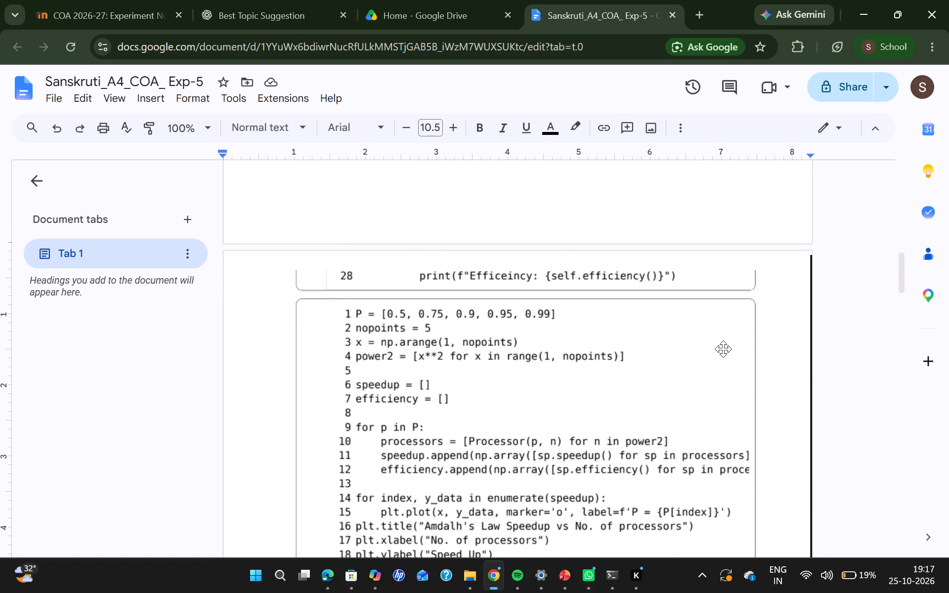
{"action": "scroll", "coordinate": [723, 349], "scroll_direction": "down", "scroll_amount": 6}
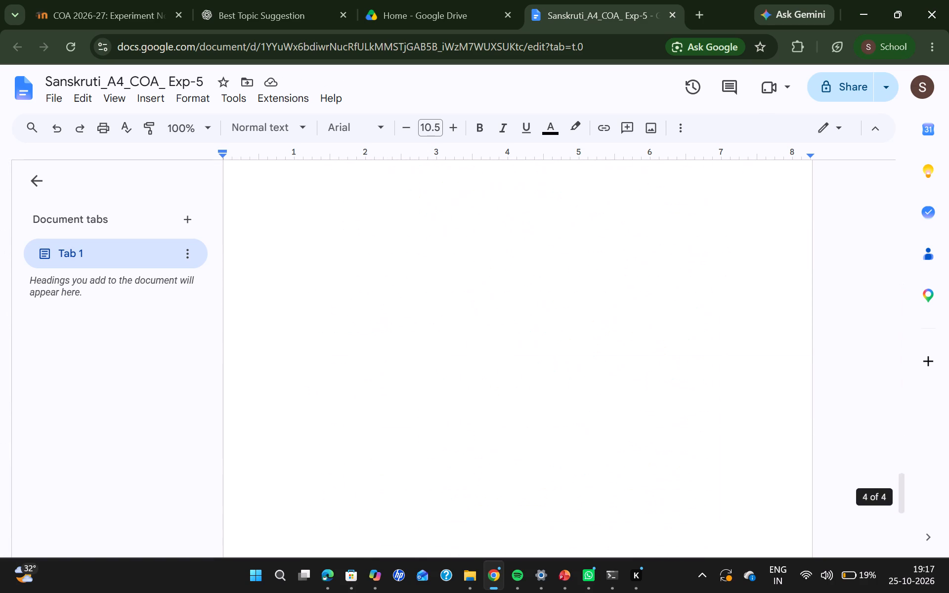
{"action": "scroll", "coordinate": [723, 349], "scroll_direction": "down", "scroll_amount": 4}
{"action": "scroll", "coordinate": [723, 349], "scroll_direction": "up", "scroll_amount": 8}
Reload the document and check its code screenshots and speedup chart.
{"action": "left_click", "coordinate": [72, 41]}
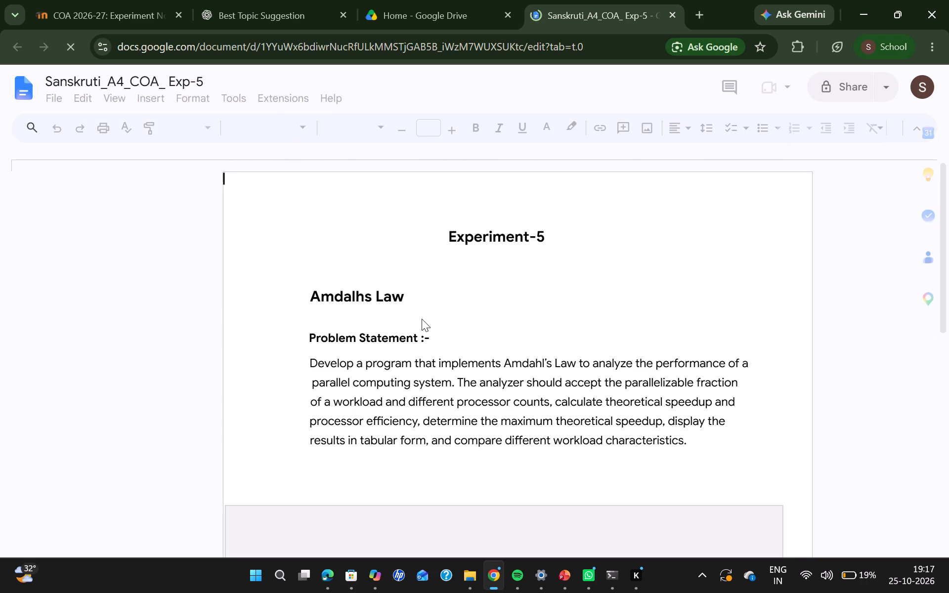
{"action": "scroll", "coordinate": [422, 319], "scroll_direction": "down", "scroll_amount": 2}
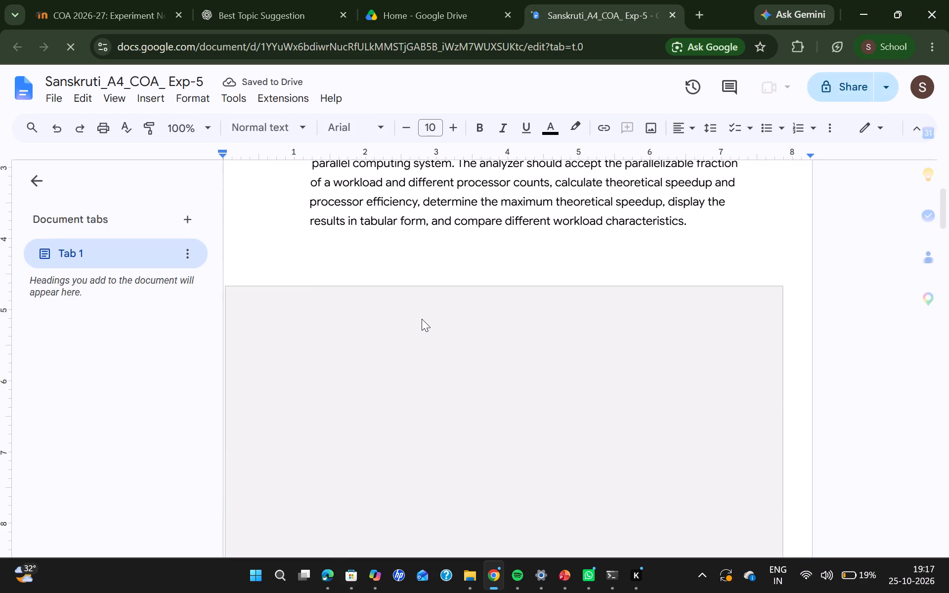
{"action": "scroll", "coordinate": [422, 319], "scroll_direction": "down", "scroll_amount": 8}
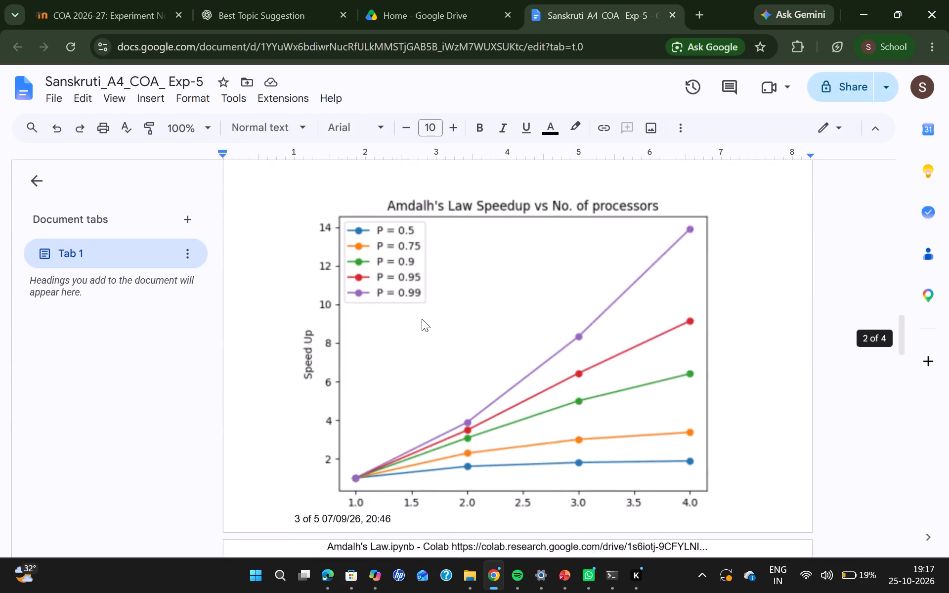
Check the pages after the speedup chart, including the Conclusion and the blank last page.
{"action": "scroll", "coordinate": [422, 319], "scroll_direction": "down", "scroll_amount": 9}
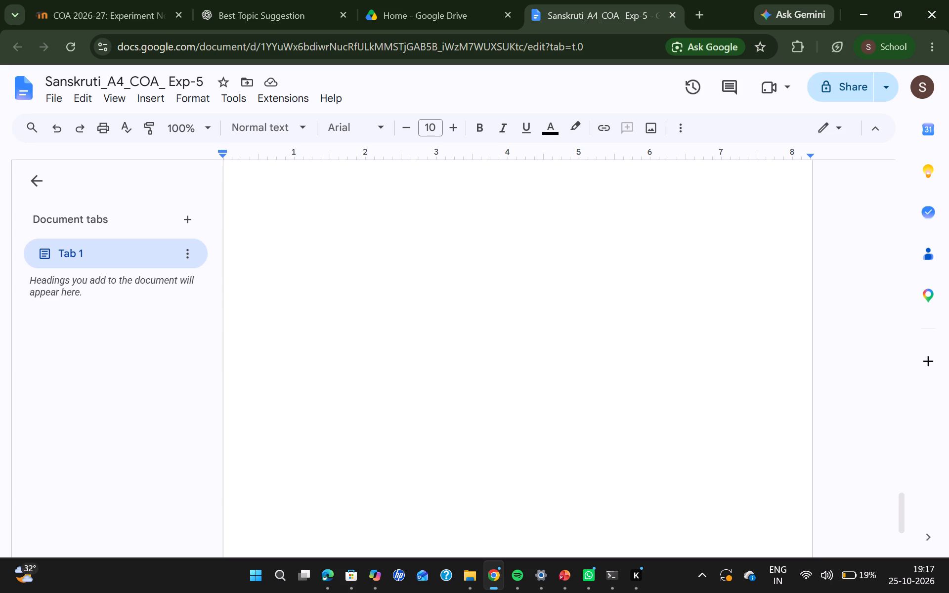
{"action": "scroll", "coordinate": [589, 300], "scroll_direction": "down", "scroll_amount": 5}
{"action": "scroll", "coordinate": [589, 300], "scroll_direction": "up", "scroll_amount": 8}
{"action": "left_click", "coordinate": [547, 426]}
{"action": "right_click", "coordinate": [547, 426]}
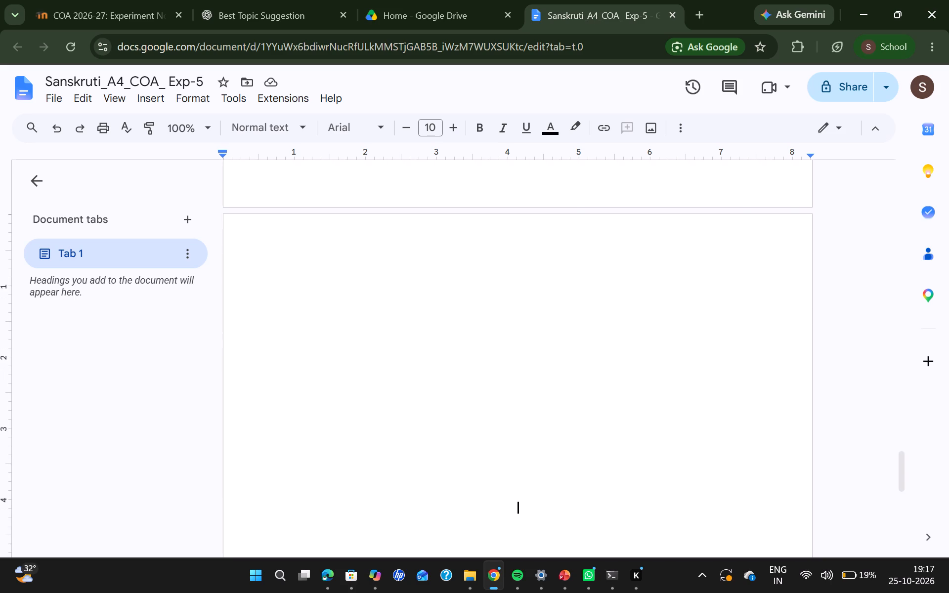
{"action": "left_click", "coordinate": [460, 342]}
{"action": "scroll", "coordinate": [460, 342], "scroll_direction": "up", "scroll_amount": 6}
{"action": "scroll", "coordinate": [460, 342], "scroll_direction": "down", "scroll_amount": 1}
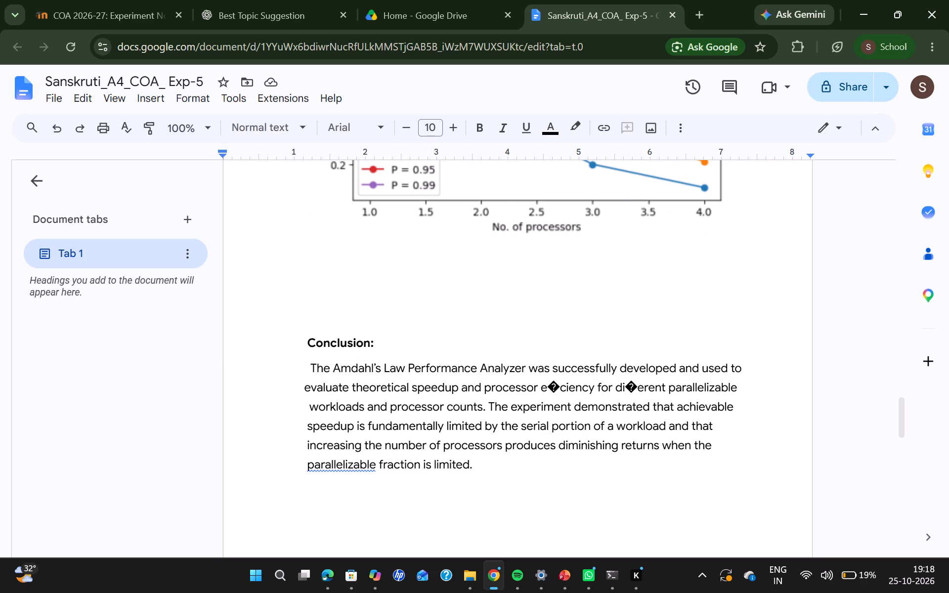
{"action": "scroll", "coordinate": [495, 465], "scroll_direction": "up", "scroll_amount": 8}
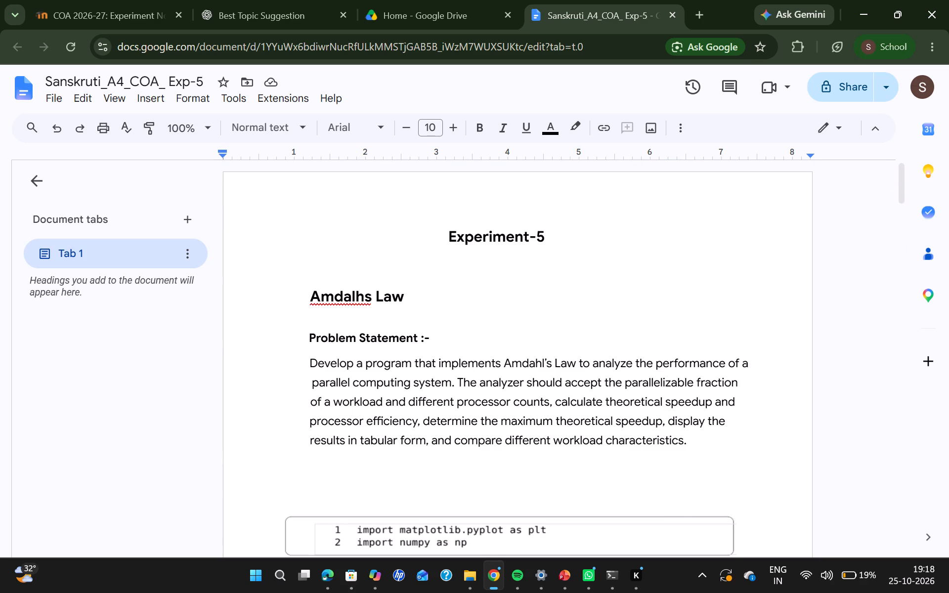
Add a second document tab and paste the copied code screenshot into it.
{"action": "double_click", "coordinate": [435, 419]}
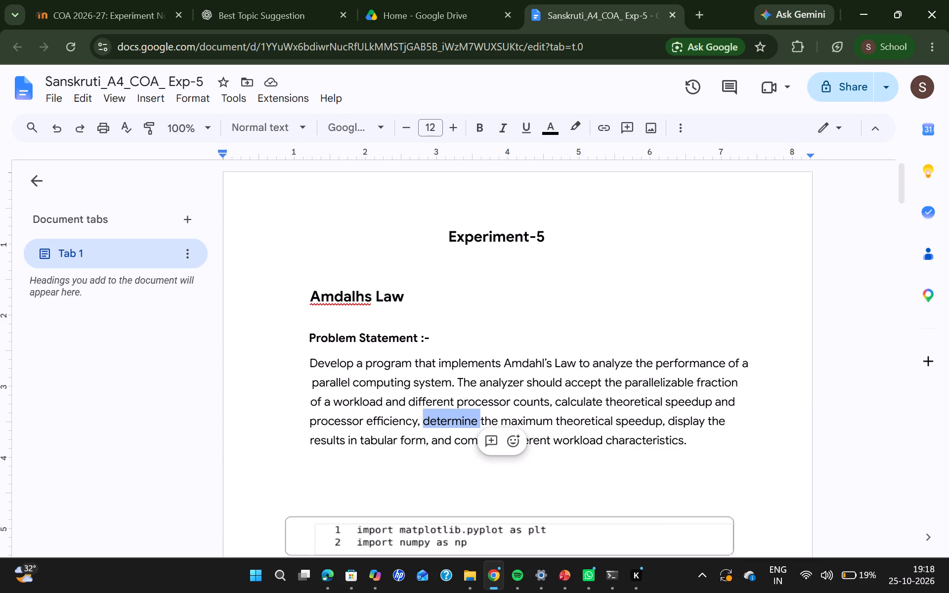
{"action": "key", "text": "ctrl+a"}
{"action": "scroll", "coordinate": [435, 419], "scroll_direction": "down", "scroll_amount": 12}
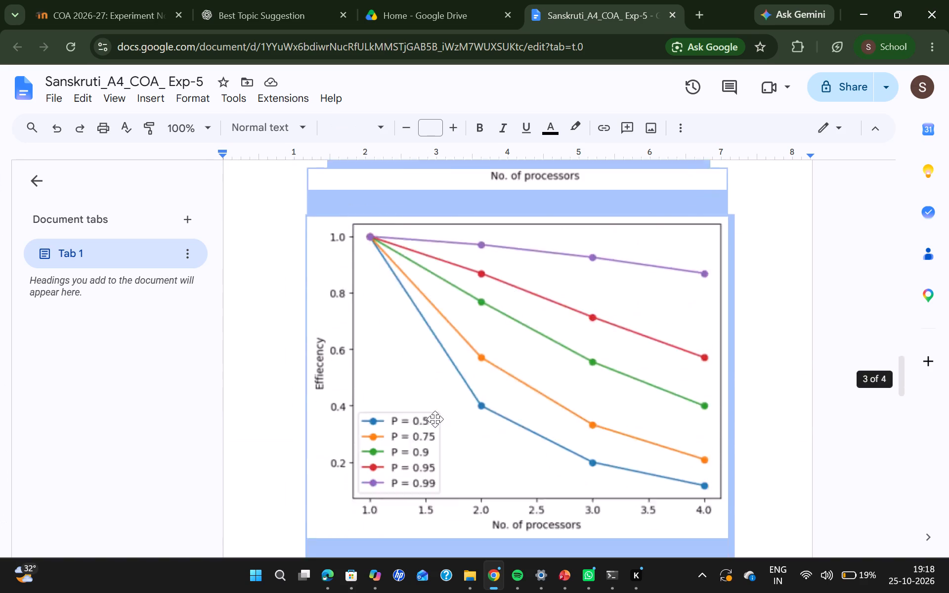
{"action": "scroll", "coordinate": [435, 419], "scroll_direction": "down", "scroll_amount": 3}
{"action": "left_click", "coordinate": [192, 216]}
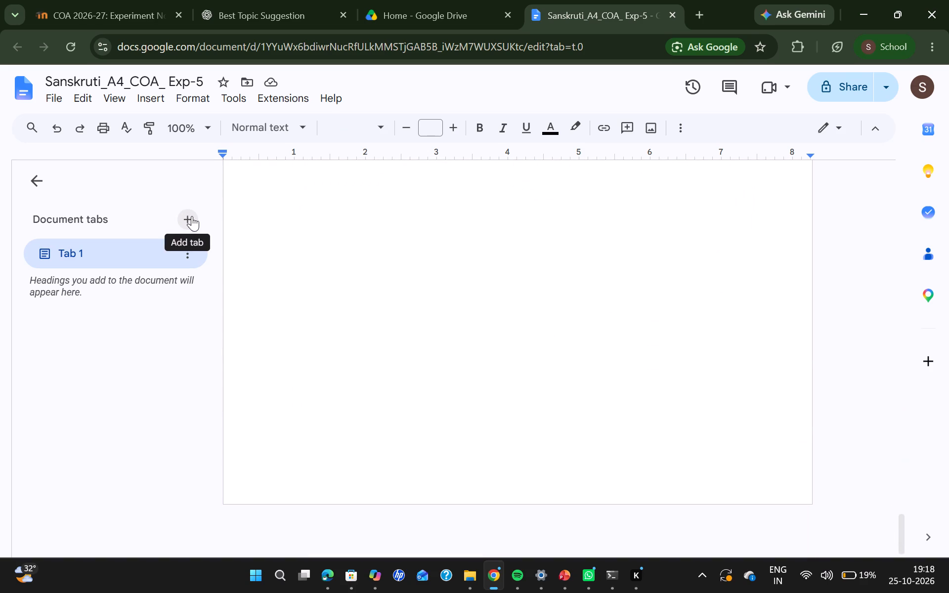
{"action": "scroll", "coordinate": [369, 290], "scroll_direction": "up", "scroll_amount": 2}
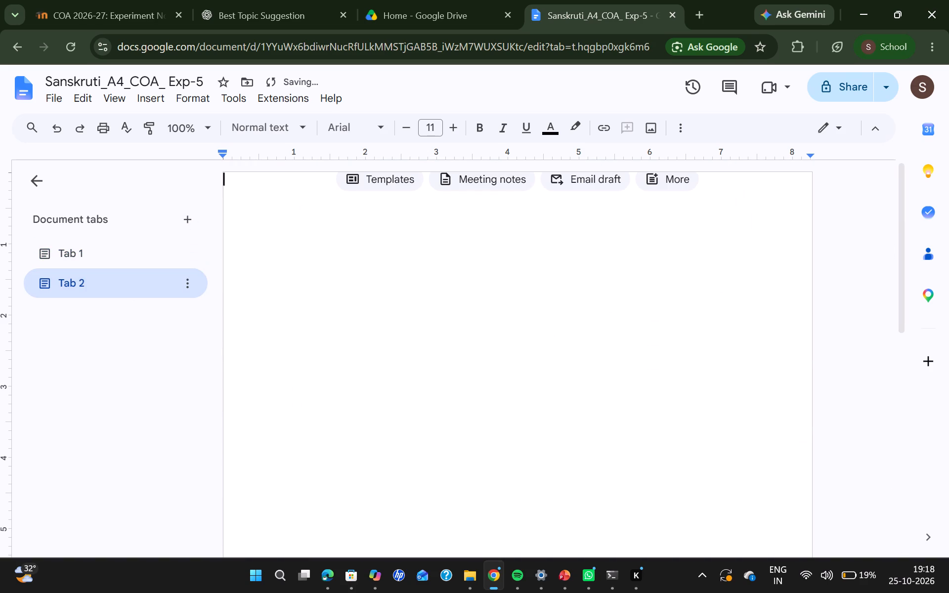
{"action": "key", "text": "ctrl+v"}
{"action": "scroll", "coordinate": [369, 290], "scroll_direction": "up", "scroll_amount": 16}
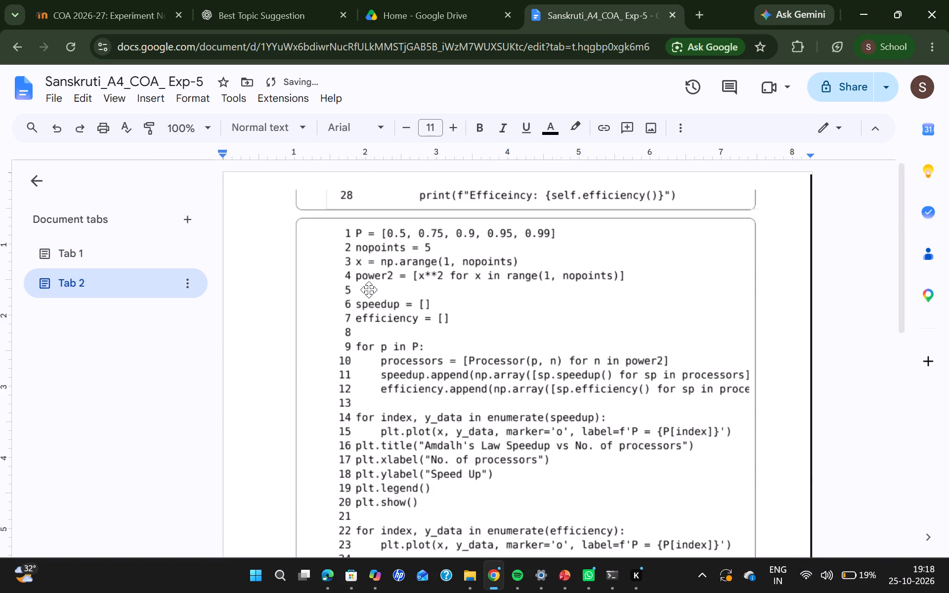
{"action": "scroll", "coordinate": [524, 317], "scroll_direction": "up", "scroll_amount": 13}
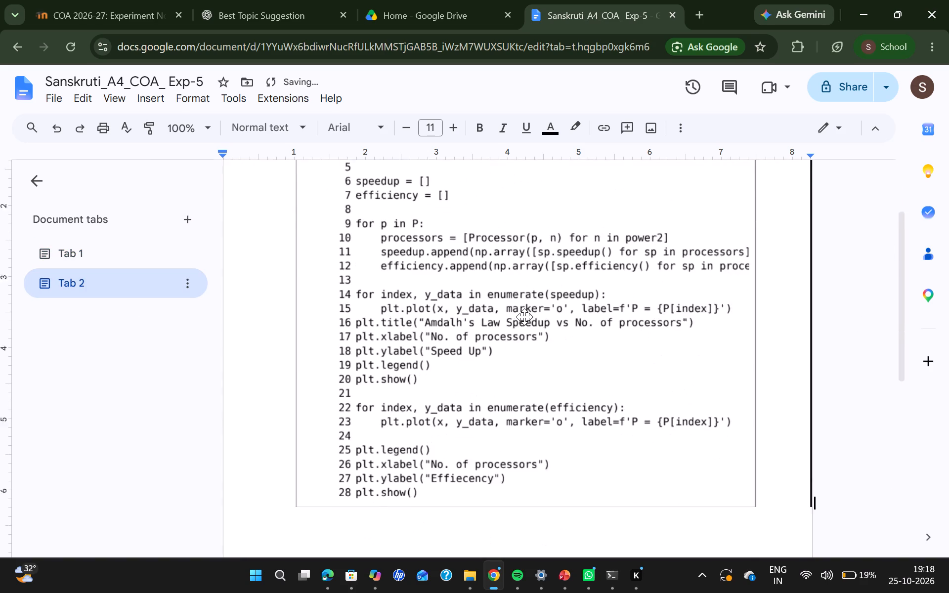
{"action": "scroll", "coordinate": [524, 317], "scroll_direction": "up", "scroll_amount": 4}
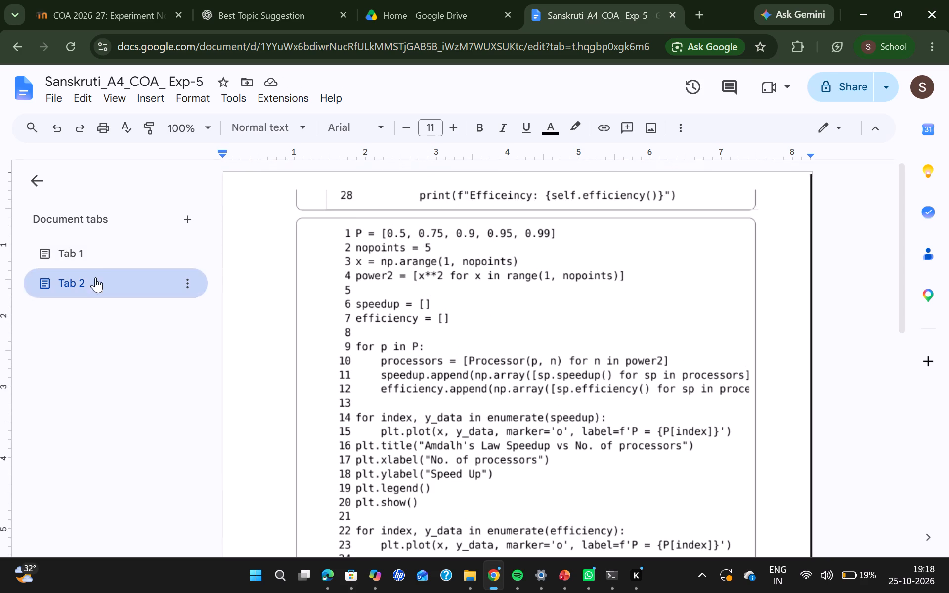
{"action": "scroll", "coordinate": [524, 379], "scroll_direction": "down", "scroll_amount": 9}
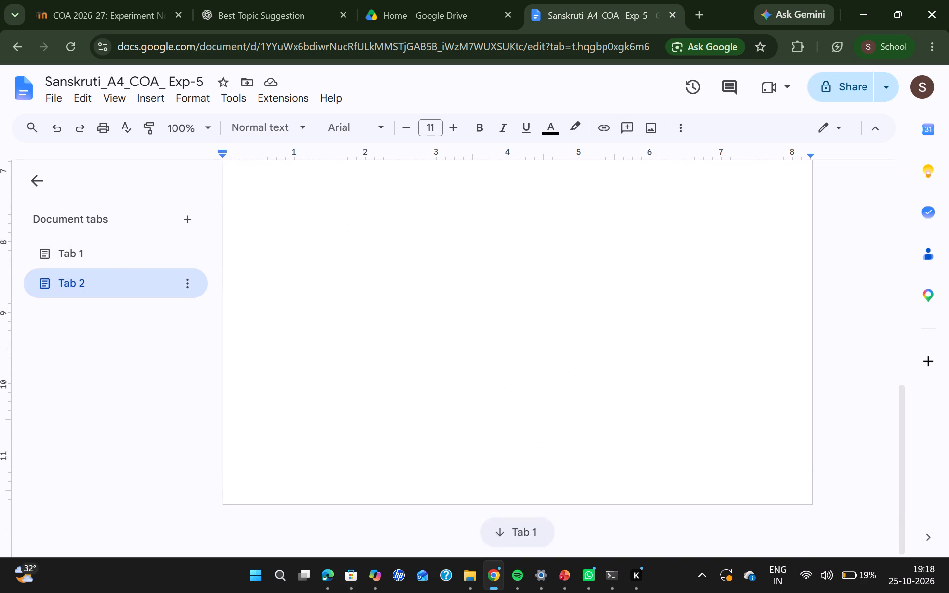
{"action": "scroll", "coordinate": [524, 379], "scroll_direction": "up", "scroll_amount": 12}
Return to Tab 1 and review its code screenshot, charts, Conclusion and last page.
{"action": "left_click", "coordinate": [146, 251]}
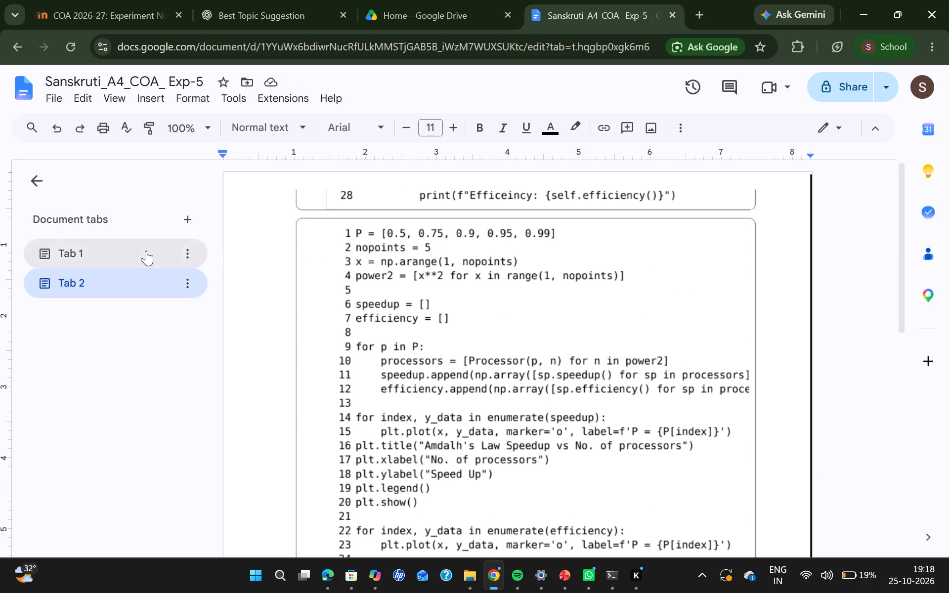
{"action": "scroll", "coordinate": [521, 294], "scroll_direction": "up", "scroll_amount": 3}
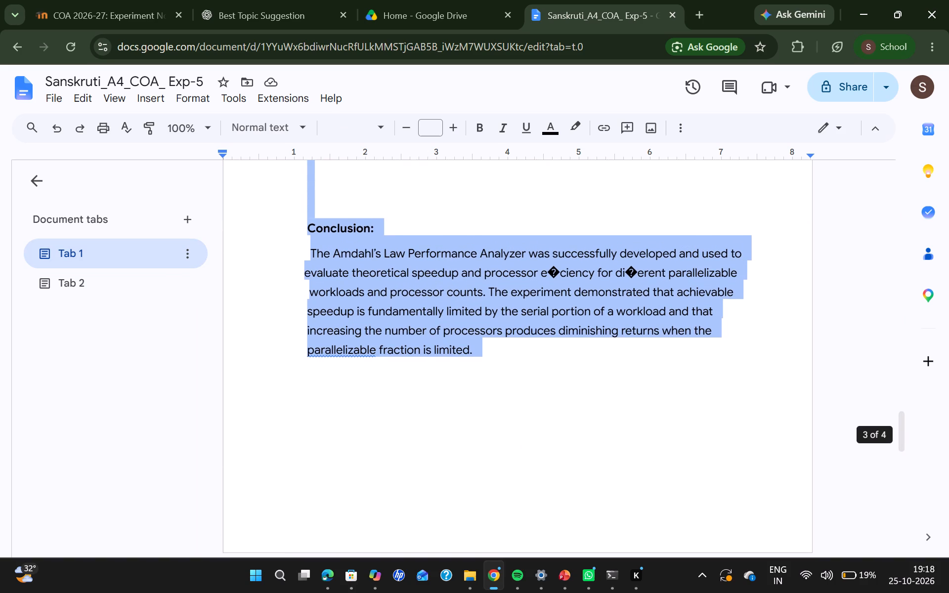
{"action": "left_click", "coordinate": [553, 394]}
{"action": "scroll", "coordinate": [553, 394], "scroll_direction": "up", "scroll_amount": 4}
{"action": "scroll", "coordinate": [553, 394], "scroll_direction": "right", "scroll_amount": 2}
{"action": "scroll", "coordinate": [553, 394], "scroll_direction": "down", "scroll_amount": 8}
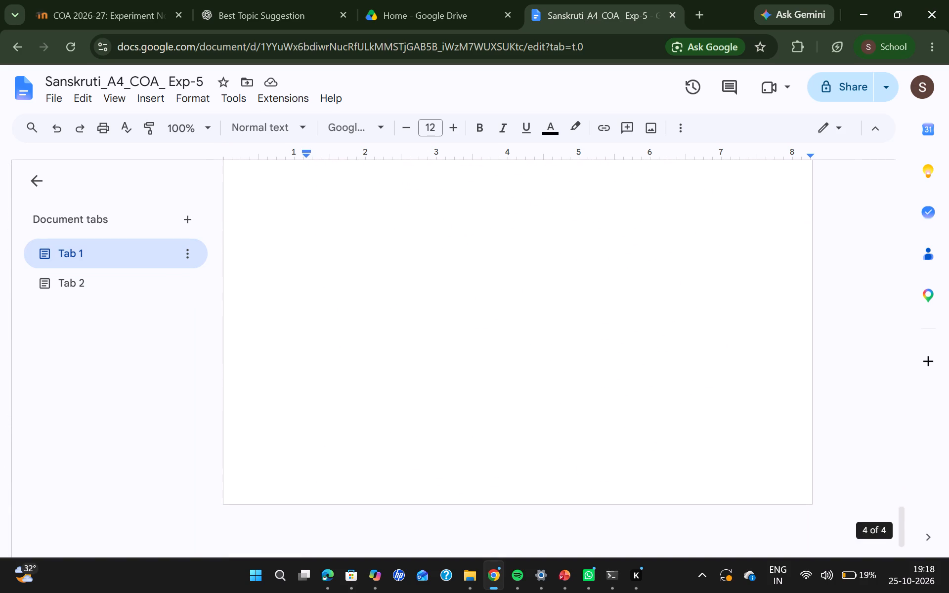
{"action": "scroll", "coordinate": [553, 394], "scroll_direction": "up", "scroll_amount": 12}
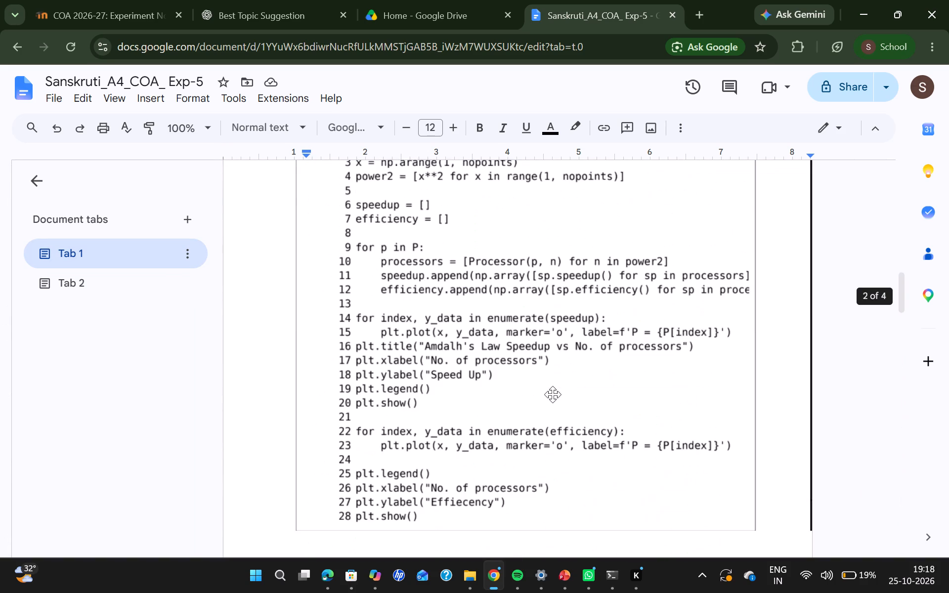
{"action": "scroll", "coordinate": [553, 394], "scroll_direction": "down", "scroll_amount": 6}
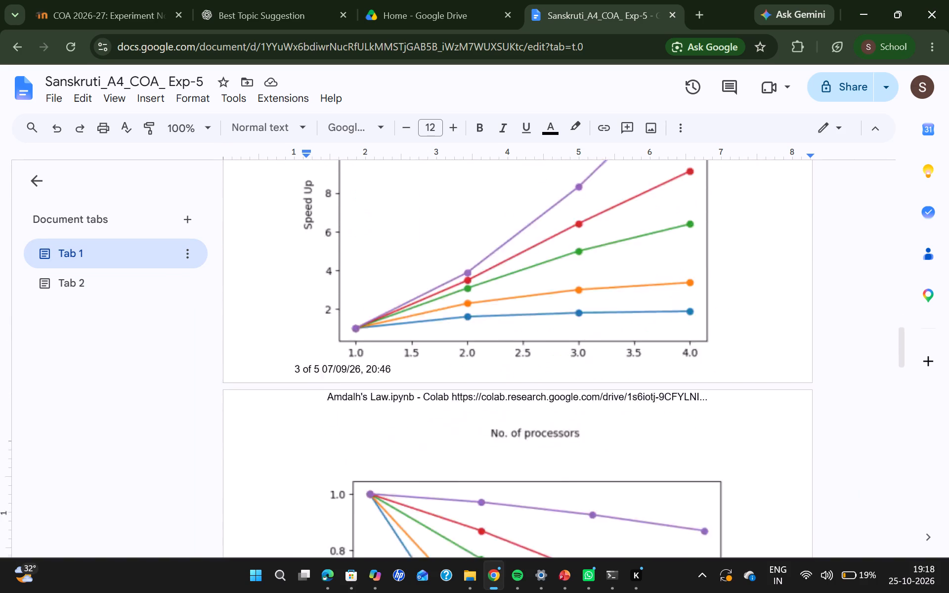
{"action": "scroll", "coordinate": [553, 394], "scroll_direction": "down", "scroll_amount": 2}
Enlarge the efficiency chart on page 3 slightly in both height and width.
{"action": "left_click", "coordinate": [553, 394]}
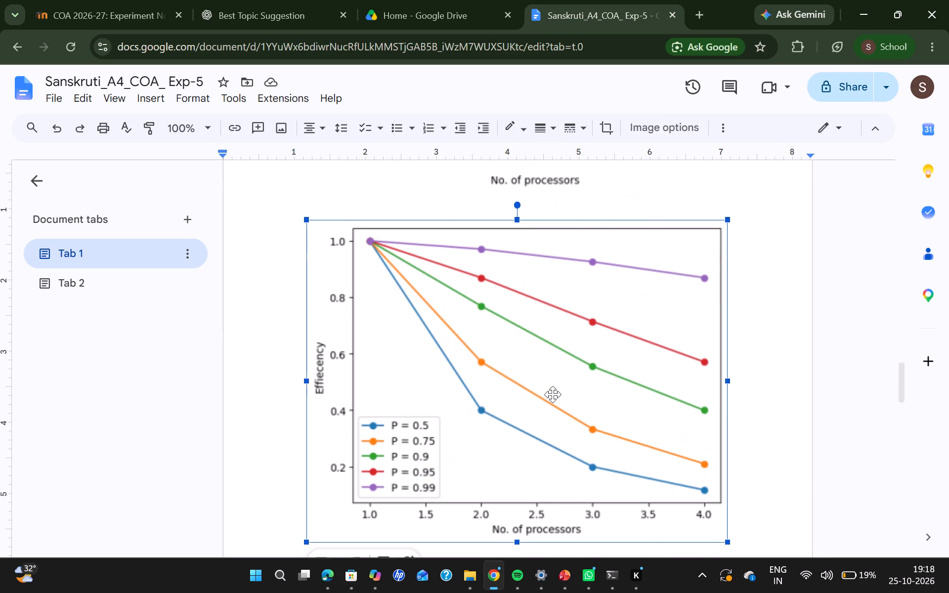
{"action": "scroll", "coordinate": [553, 394], "scroll_direction": "down", "scroll_amount": 1}
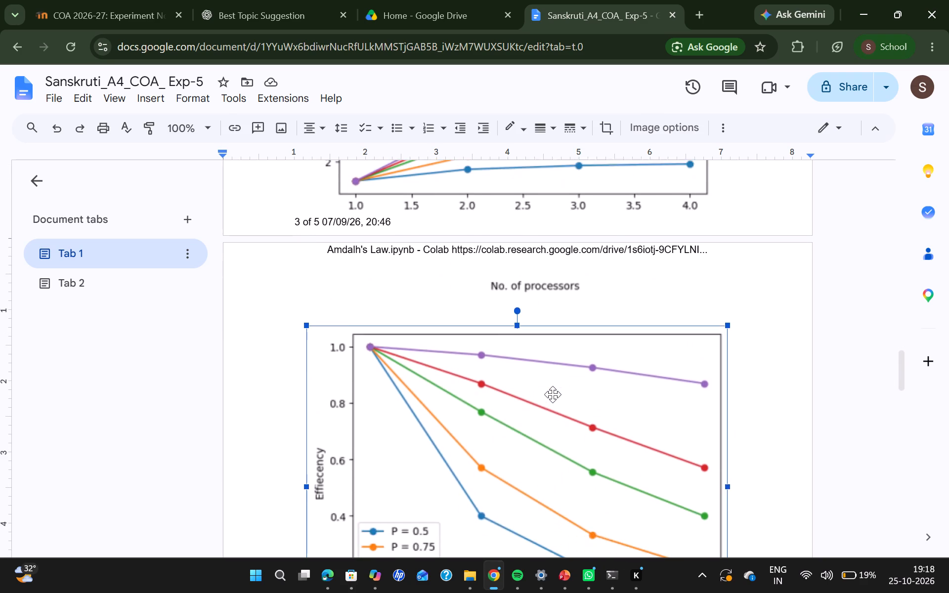
{"action": "scroll", "coordinate": [553, 394], "scroll_direction": "down", "scroll_amount": 1}
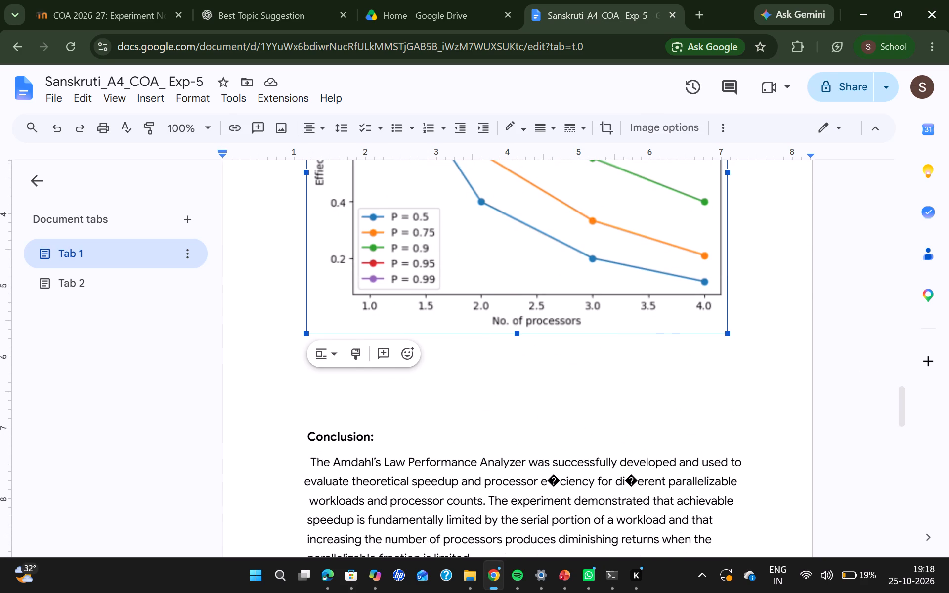
{"action": "left_click_drag", "start_coordinate": [516, 334], "coordinate": [517, 357]}
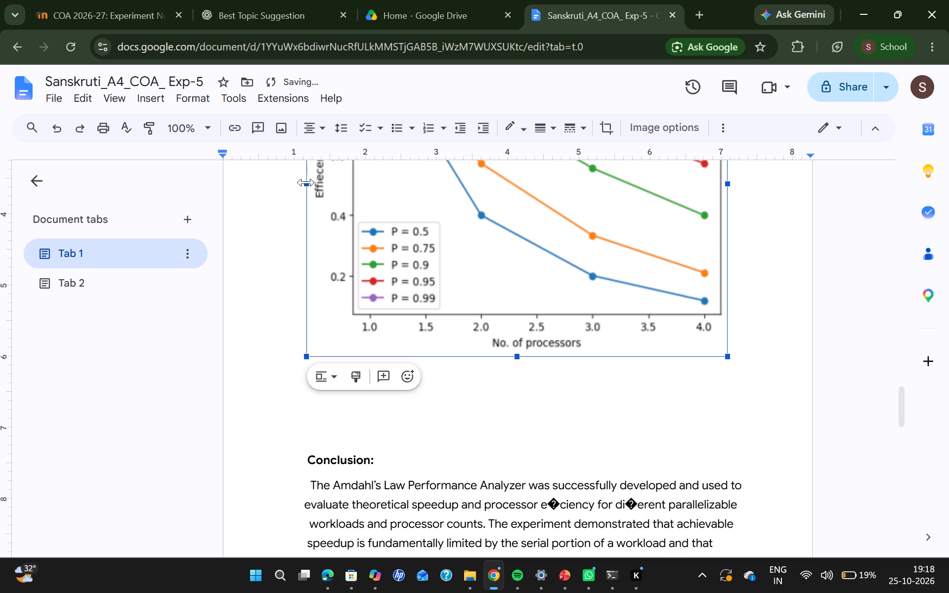
{"action": "left_click_drag", "start_coordinate": [306, 182], "coordinate": [284, 190]}
{"action": "scroll", "coordinate": [492, 276], "scroll_direction": "up", "scroll_amount": 5}
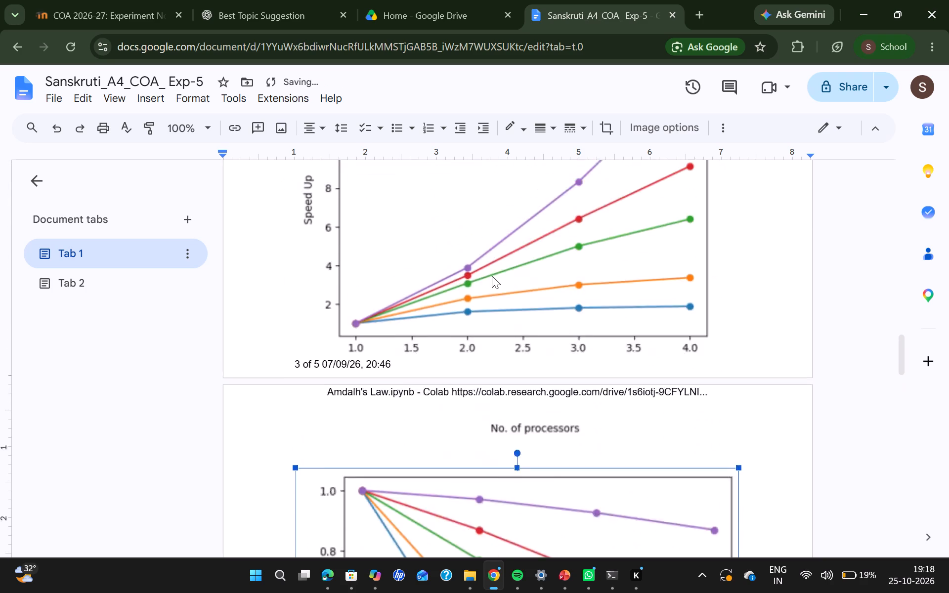
{"action": "scroll", "coordinate": [492, 276], "scroll_direction": "down", "scroll_amount": 2}
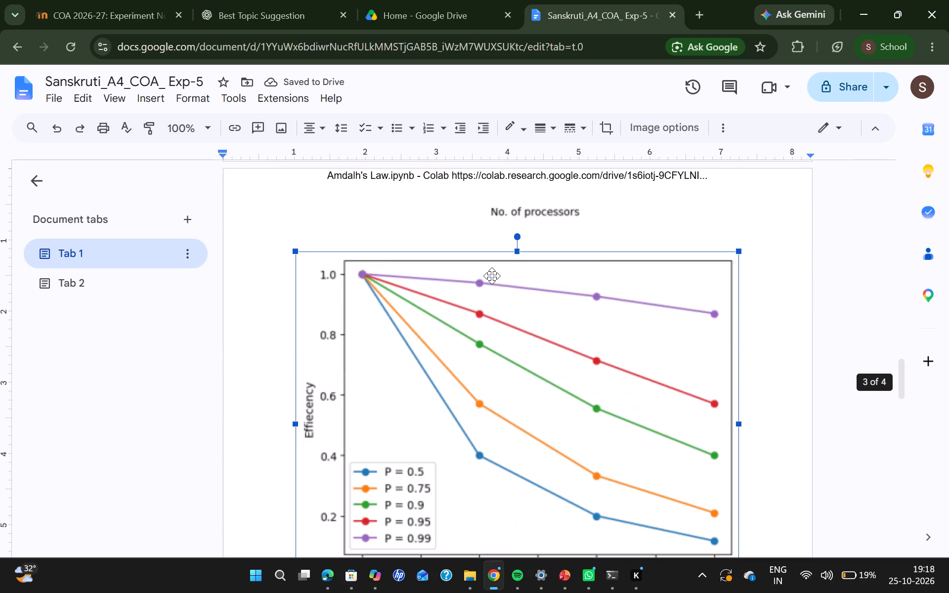
{"action": "scroll", "coordinate": [492, 276], "scroll_direction": "down", "scroll_amount": 2}
Add the label "Code:-" above the first code screenshot on page 1, indented with spaces to line up with the body text.
{"action": "scroll", "coordinate": [492, 276], "scroll_direction": "up", "scroll_amount": 7}
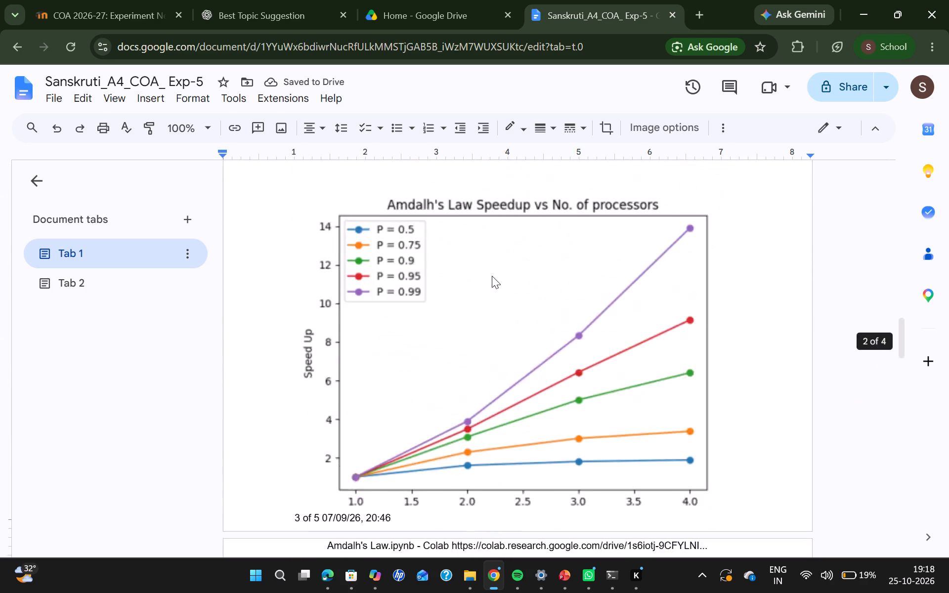
{"action": "scroll", "coordinate": [492, 276], "scroll_direction": "up", "scroll_amount": 10}
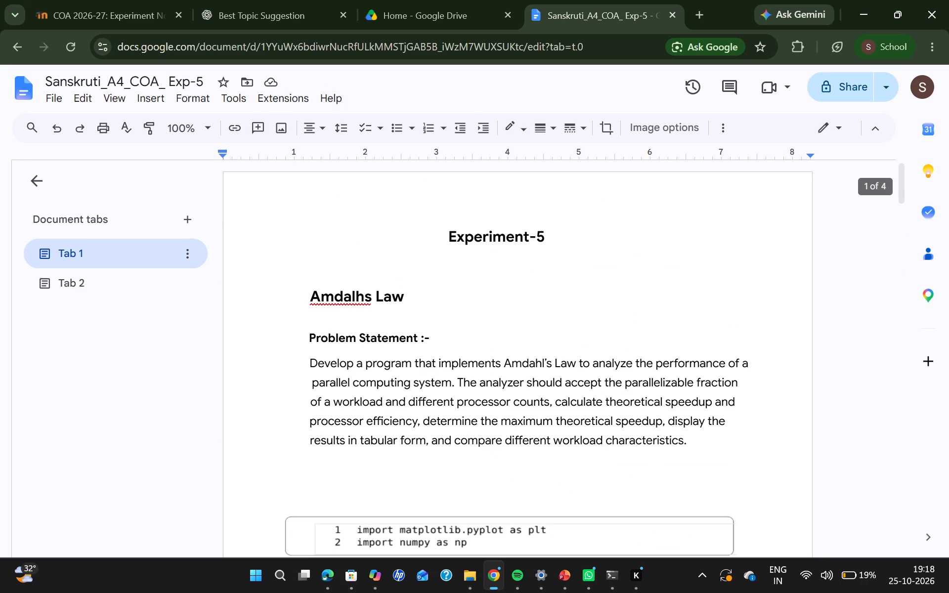
{"action": "left_click", "coordinate": [317, 488]}
{"action": "key", "text": "space"}
{"action": "key", "text": "space"}
{"action": "key", "text": "space"}
{"action": "key", "text": "space"}
{"action": "key", "text": "space"}
{"action": "key", "text": "space"}
{"action": "key", "text": "space"}
{"action": "key", "text": "space"}
{"action": "key", "text": "space"}
{"action": "key", "text": "space"}
{"action": "key", "text": "space"}
{"action": "key", "text": "space"}
{"action": "key", "text": "space"}
{"action": "key", "text": "space"}
{"action": "key", "text": "space"}
{"action": "key", "text": "space"}
{"action": "key", "text": "space"}
{"action": "key", "text": "space"}
{"action": "key", "text": "space"}
{"action": "key", "text": "space"}
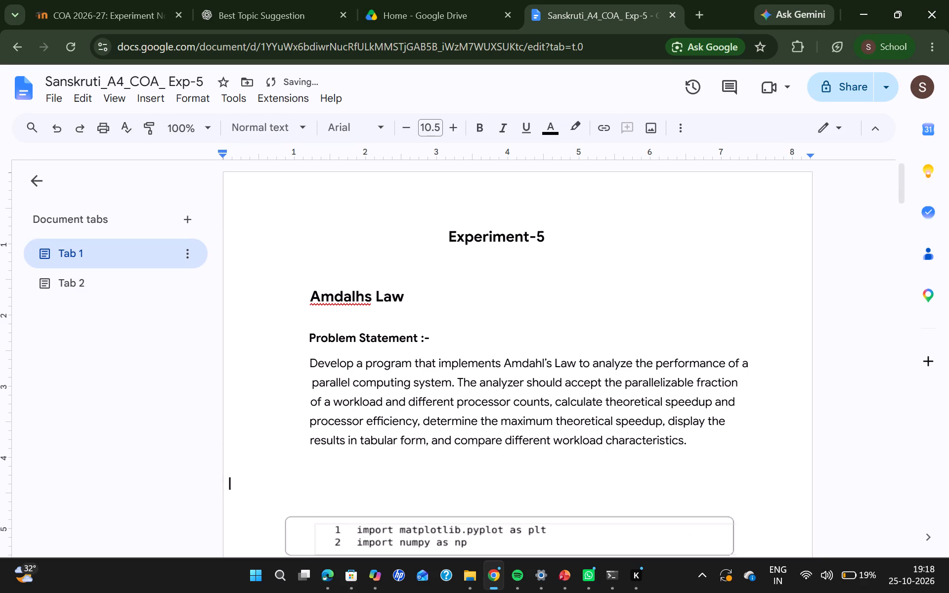
{"action": "key", "text": "space"}
{"action": "key", "text": "space"}
{"action": "key", "text": "space"}
{"action": "key", "text": "space"}
{"action": "key", "text": "space"}
{"action": "key", "text": "space"}
{"action": "type", "text": "Code:-"}
Make the "Code:-" label bold.
{"action": "double_click", "coordinate": [353, 480]}
{"action": "double_click", "coordinate": [312, 487]}
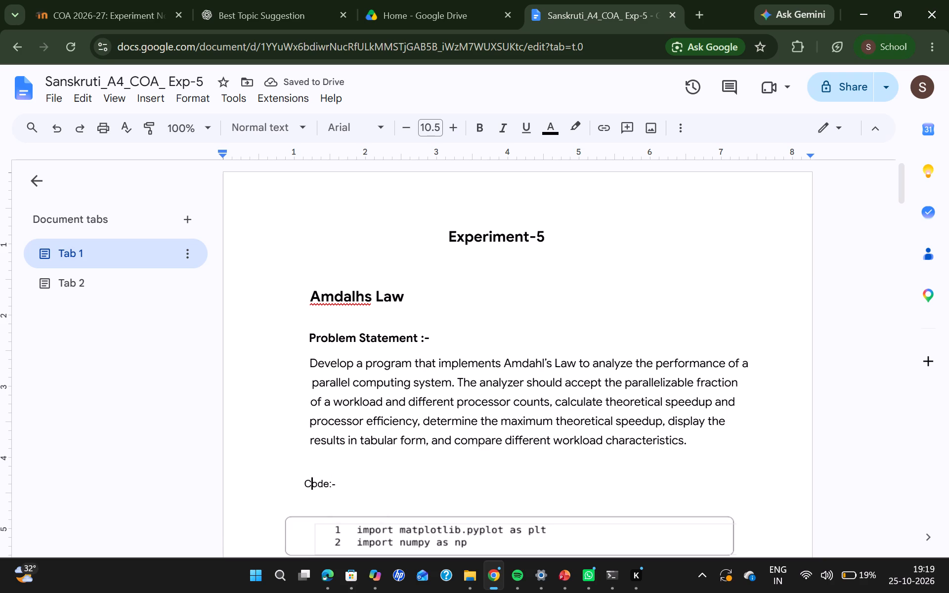
{"action": "triple_click", "coordinate": [312, 487]}
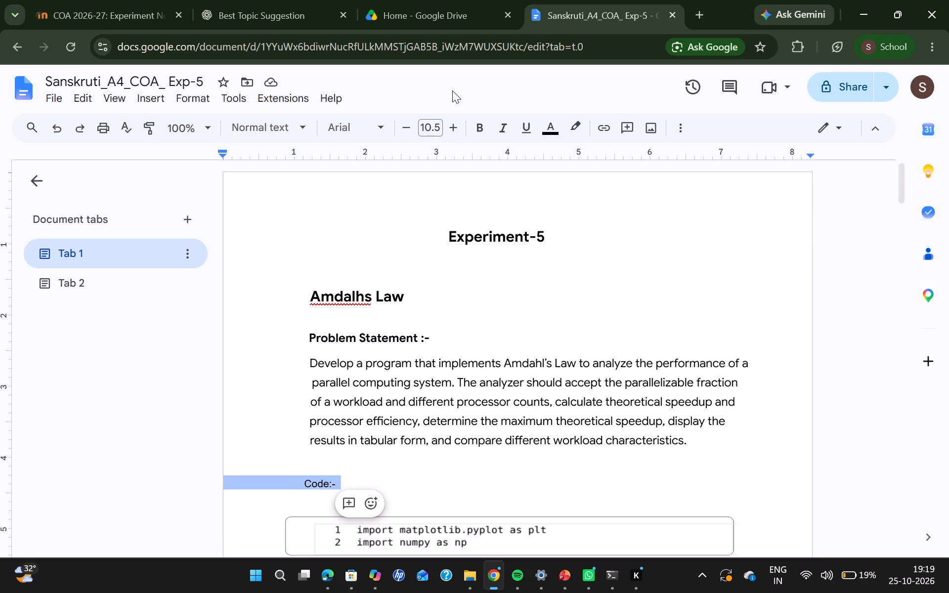
{"action": "left_click", "coordinate": [474, 128]}
{"action": "left_click", "coordinate": [280, 293]}
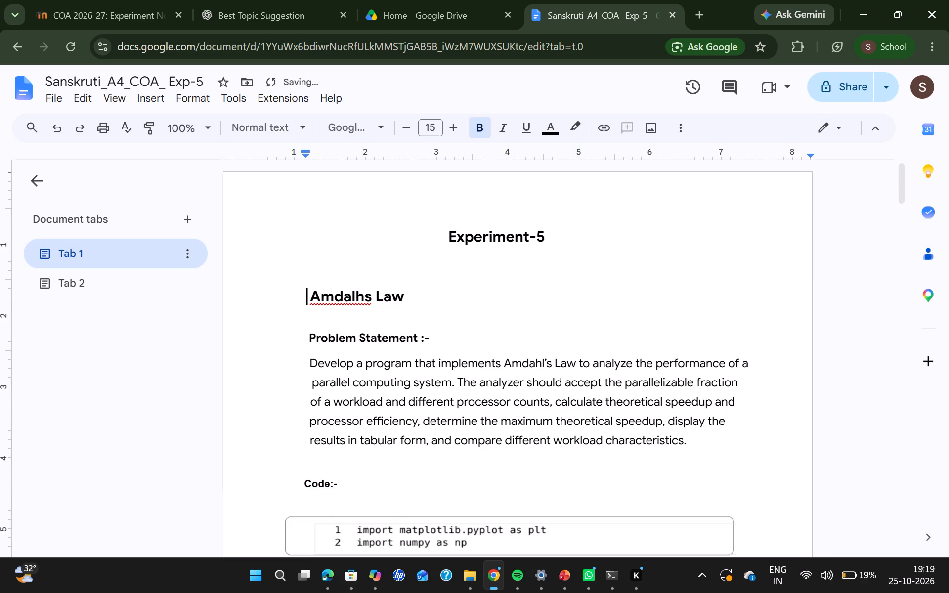
{"action": "scroll", "coordinate": [280, 293], "scroll_direction": "down", "scroll_amount": 13}
{"action": "scroll", "coordinate": [280, 293], "scroll_direction": "up", "scroll_amount": 1}
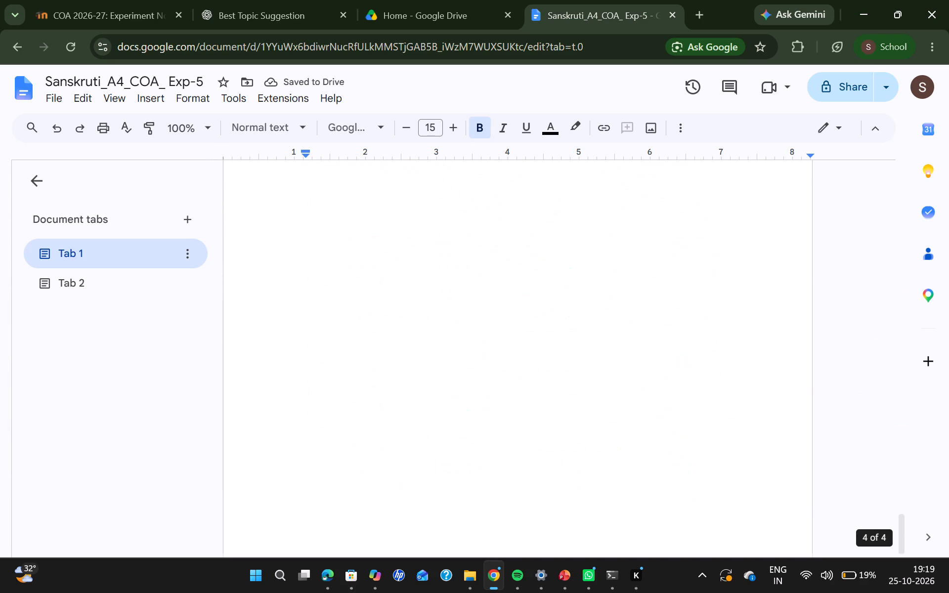
{"action": "scroll", "coordinate": [280, 293], "scroll_direction": "up", "scroll_amount": 6}
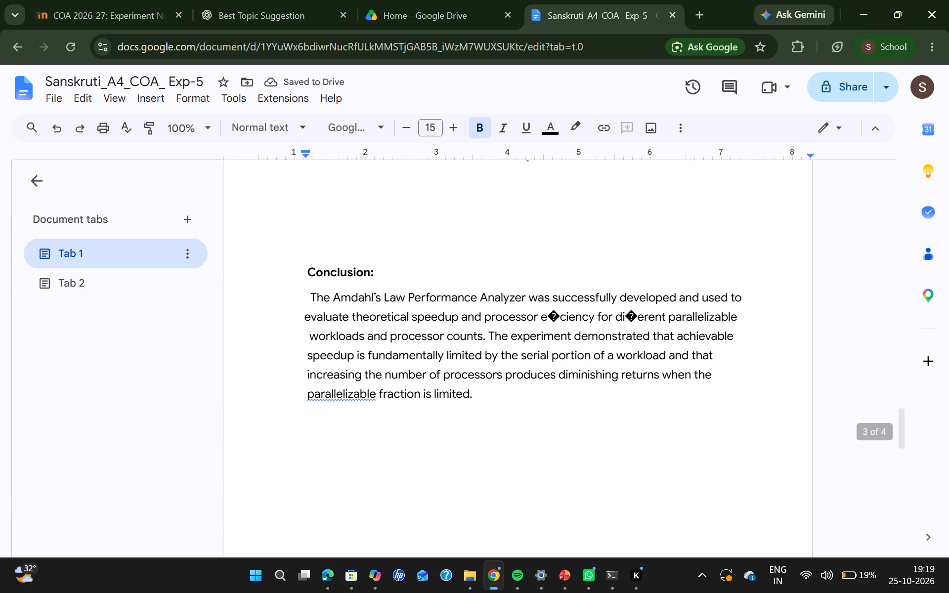
{"action": "left_click", "coordinate": [489, 395]}
{"action": "double_click", "coordinate": [489, 395]}
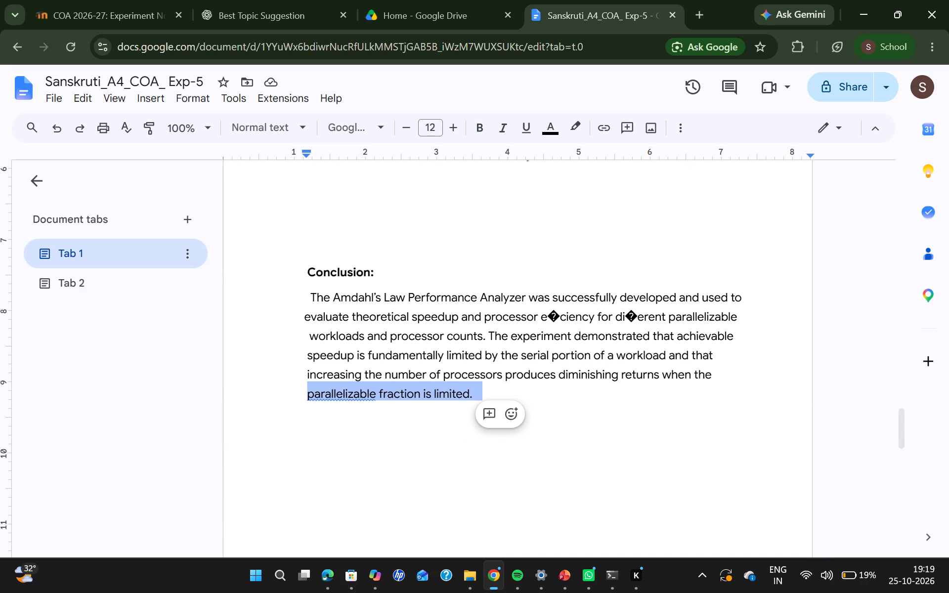
{"action": "double_click", "coordinate": [319, 296]}
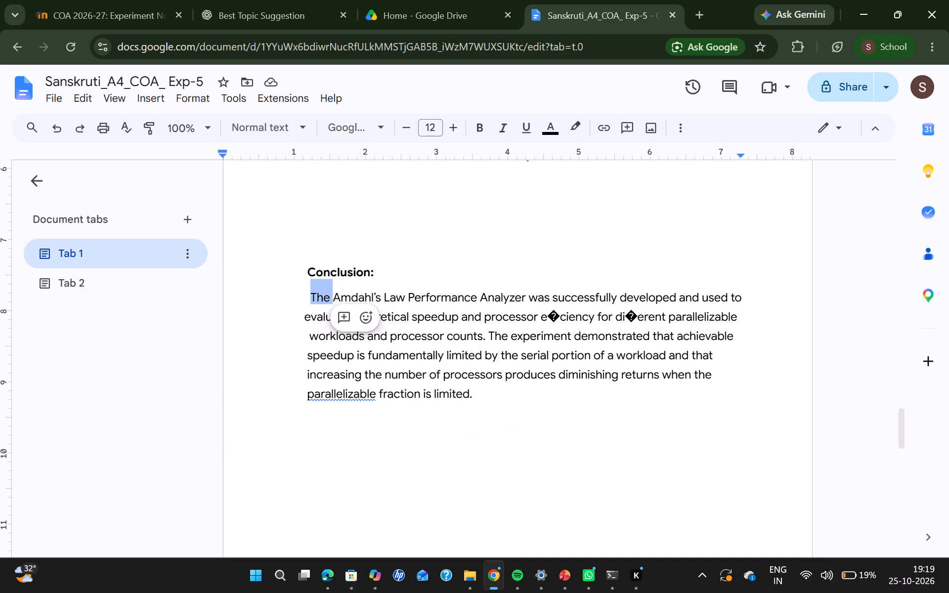
{"action": "left_click", "coordinate": [309, 295]}
{"action": "triple_click", "coordinate": [309, 295]}
{"action": "triple_click", "coordinate": [339, 314]}
{"action": "triple_click", "coordinate": [339, 314]}
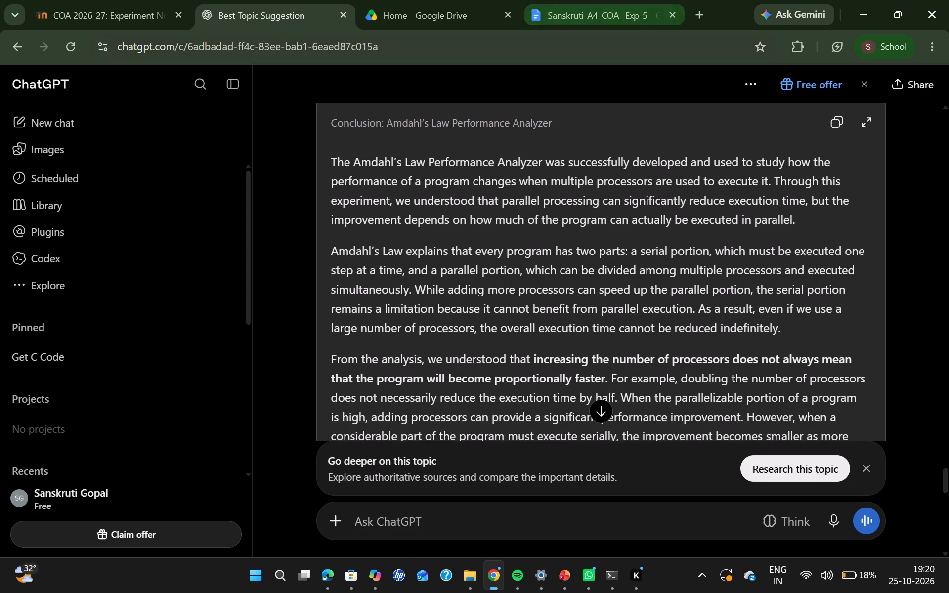
{"action": "left_click", "coordinate": [843, 129]}
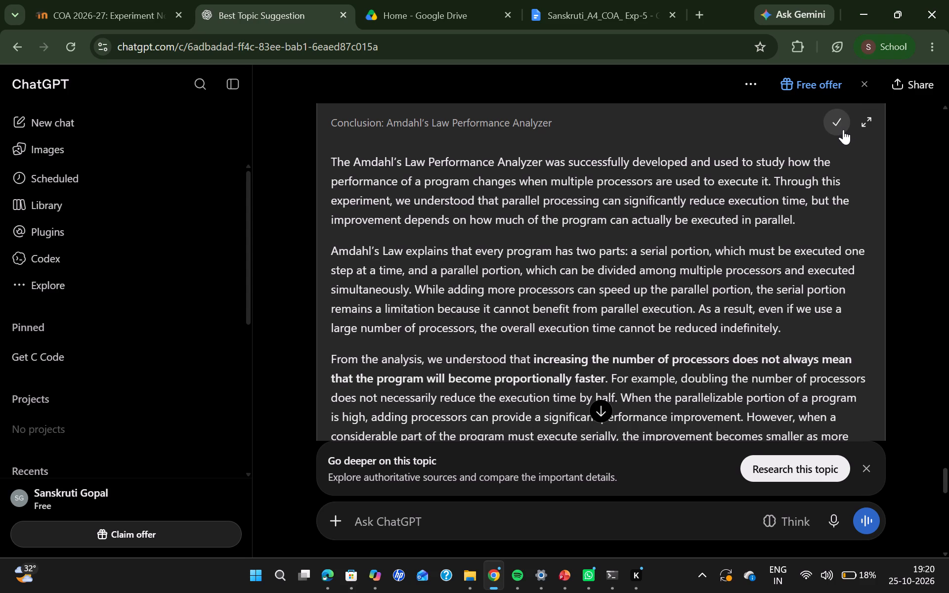
Switch back to the Google Doc and delete the old paragraph under the "Conclusion:" heading.
{"action": "left_click", "coordinate": [636, 7]}
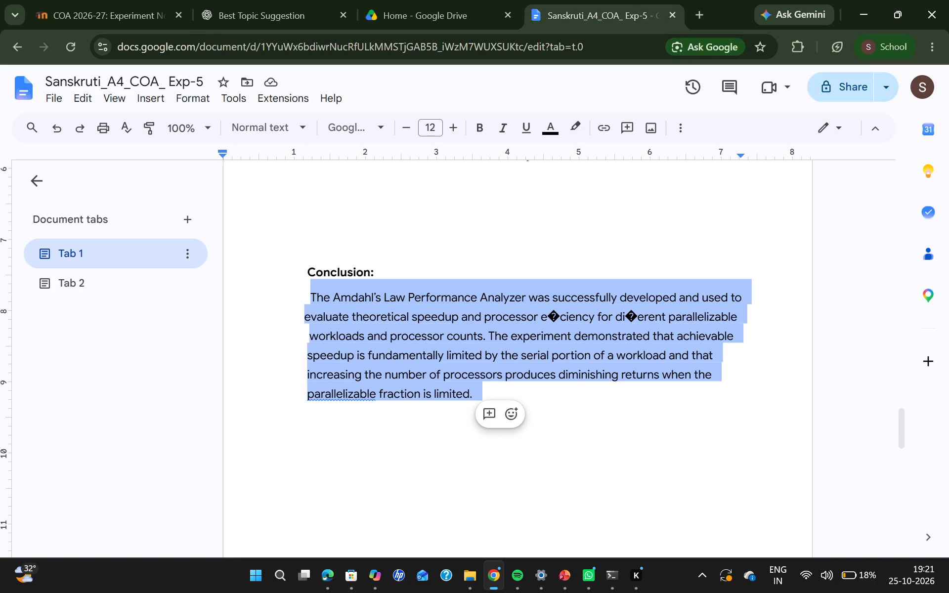
{"action": "key", "text": "BackSpace"}
Paste the copied expanded conclusion on a new line below the "Conclusion:" heading.
{"action": "scroll", "coordinate": [528, 395], "scroll_direction": "up", "scroll_amount": 1}
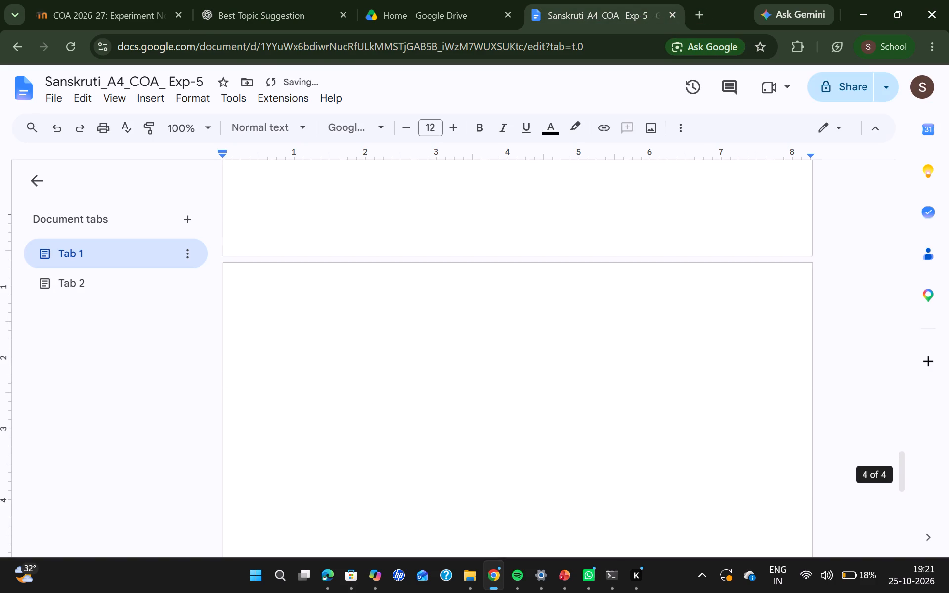
{"action": "scroll", "coordinate": [528, 395], "scroll_direction": "up", "scroll_amount": 3}
{"action": "left_click", "coordinate": [399, 306]}
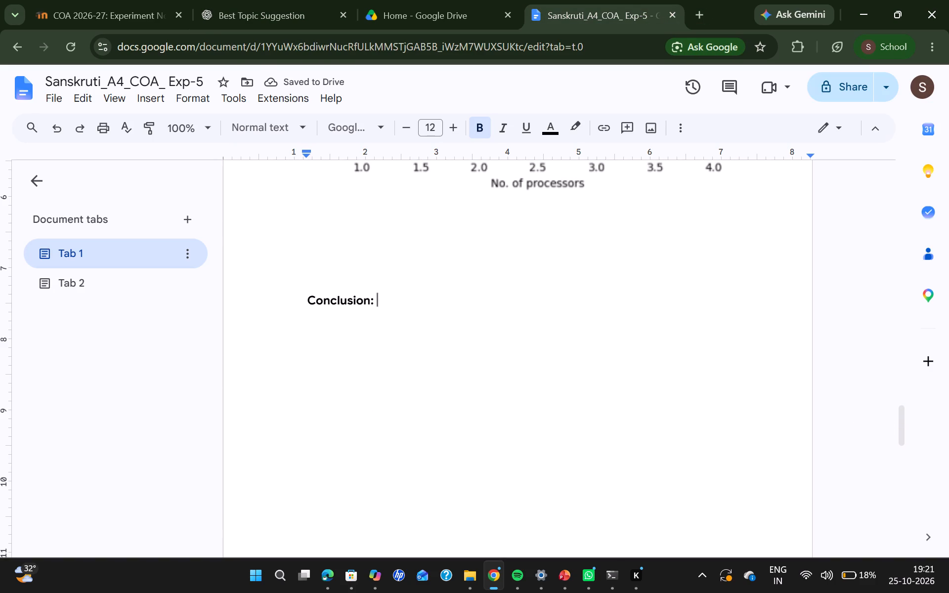
{"action": "key", "text": "Return"}
{"action": "key", "text": "ctrl+v"}
{"action": "scroll", "coordinate": [399, 306], "scroll_direction": "up", "scroll_amount": 2}
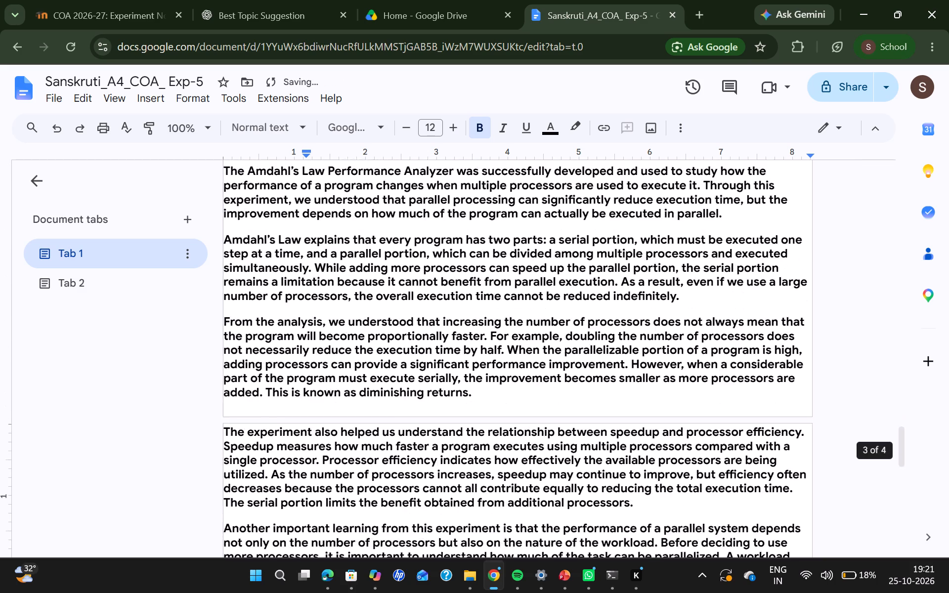
{"action": "scroll", "coordinate": [399, 306], "scroll_direction": "up", "scroll_amount": 3}
{"action": "left_click", "coordinate": [479, 121]}
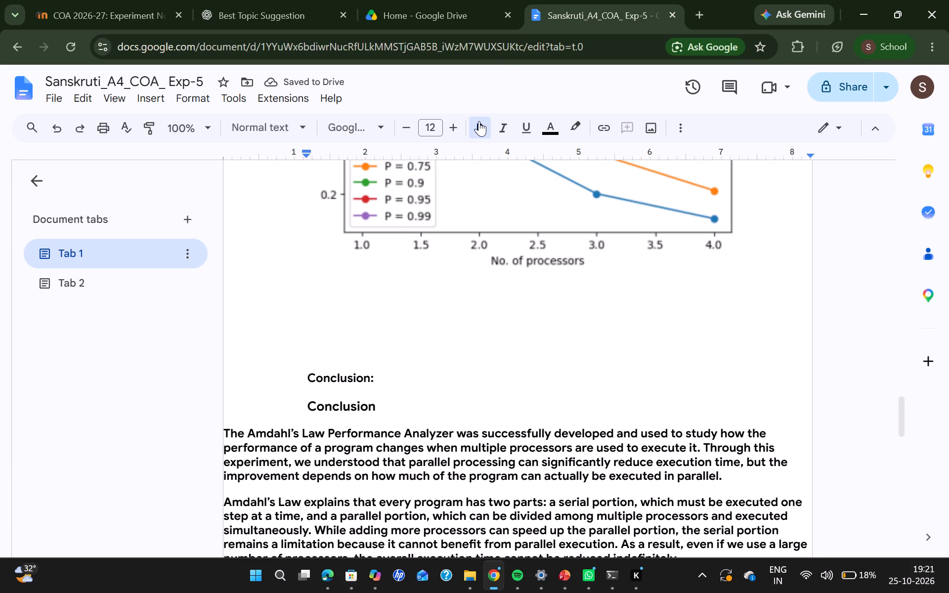
Delete the old "Conclusion:" heading text above the pasted "Conclusion" heading.
{"action": "left_click", "coordinate": [378, 383]}
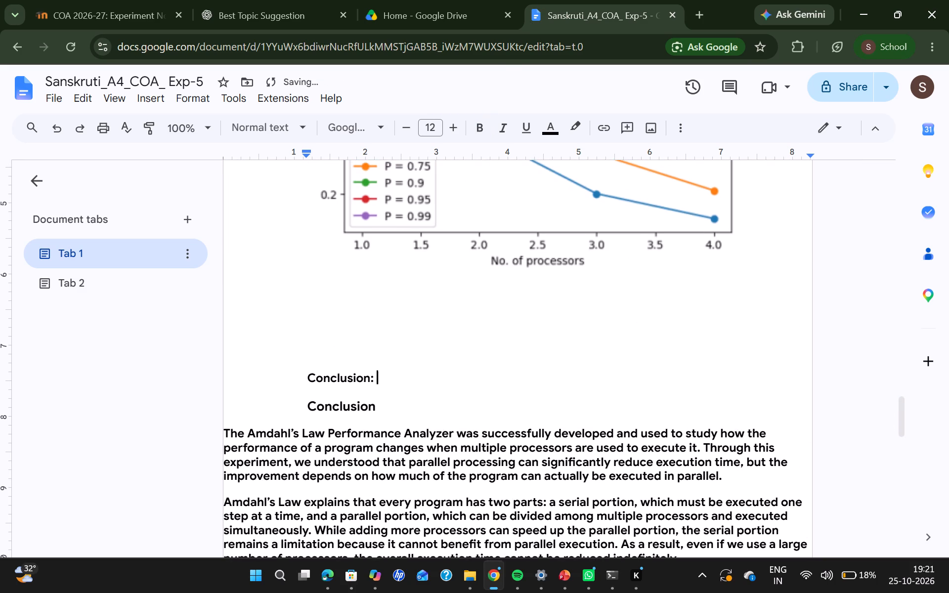
{"action": "key", "text": "BackSpace"}
{"action": "key", "text": "BackSpace"}
{"action": "key", "text": "BackSpace"}
{"action": "key", "text": "BackSpace"}
{"action": "key", "text": "BackSpace"}
{"action": "key", "text": "BackSpace"}
{"action": "key", "text": "BackSpace"}
{"action": "key", "text": "BackSpace"}
{"action": "key", "text": "BackSpace"}
{"action": "key", "text": "BackSpace"}
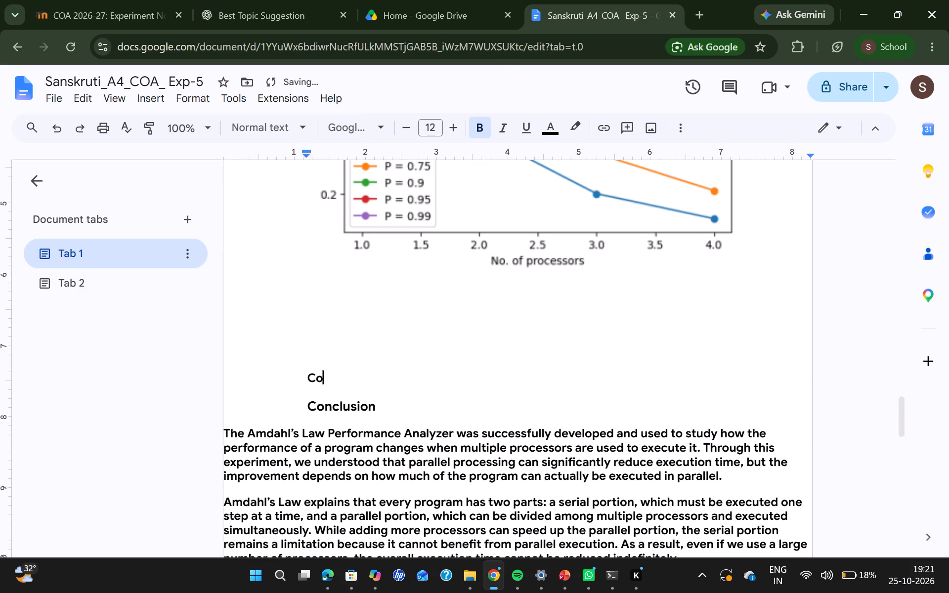
{"action": "key", "text": "BackSpace"}
{"action": "key", "text": "BackSpace"}
{"action": "key", "text": "BackSpace"}
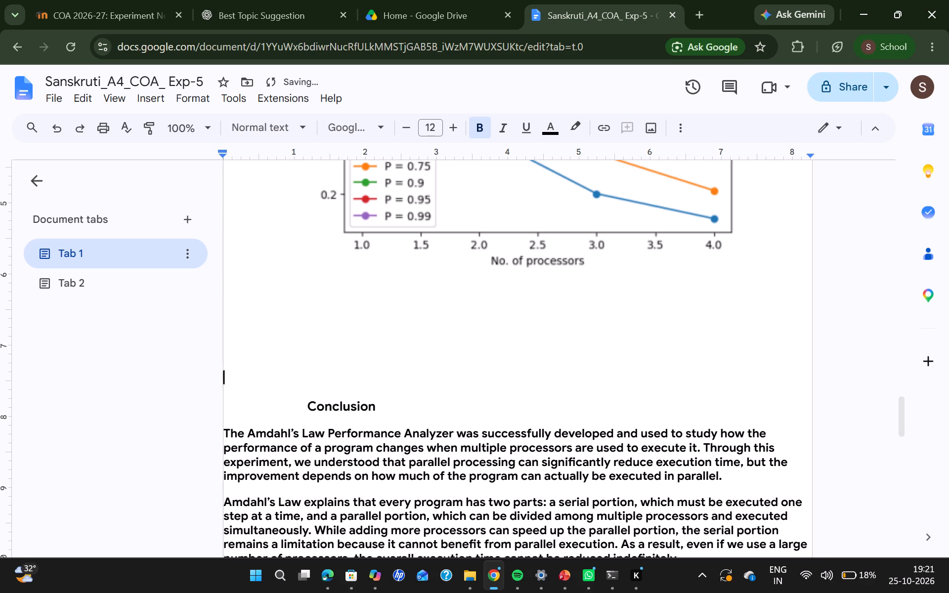
Add a colon after the pasted "Conclusion" heading.
{"action": "left_click", "coordinate": [381, 404]}
{"action": "key", "text": "shift+colon"}
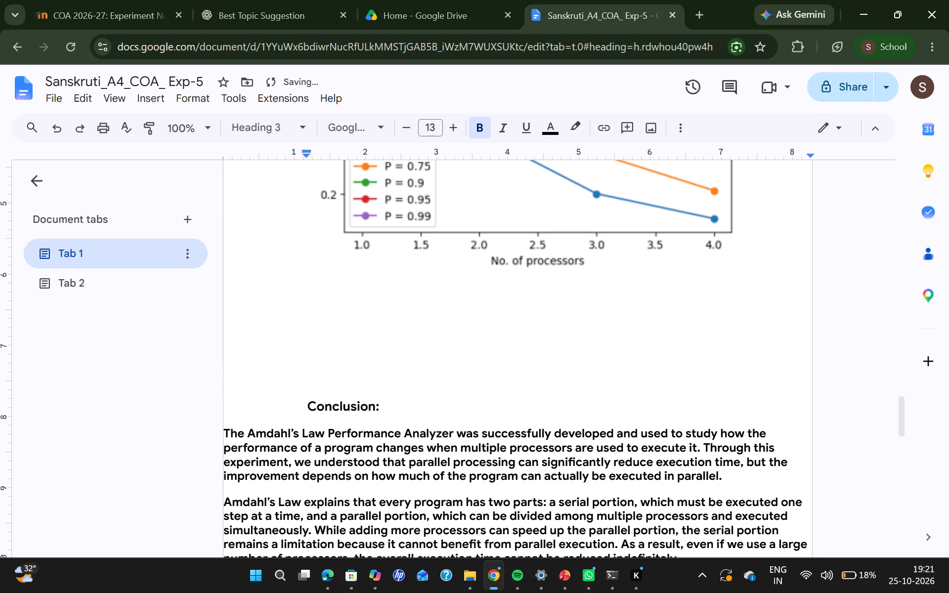
Remove bold from all the pasted conclusion paragraphs, leaving out the "Conclusion:" heading.
{"action": "scroll", "coordinate": [378, 388], "scroll_direction": "down", "scroll_amount": 1}
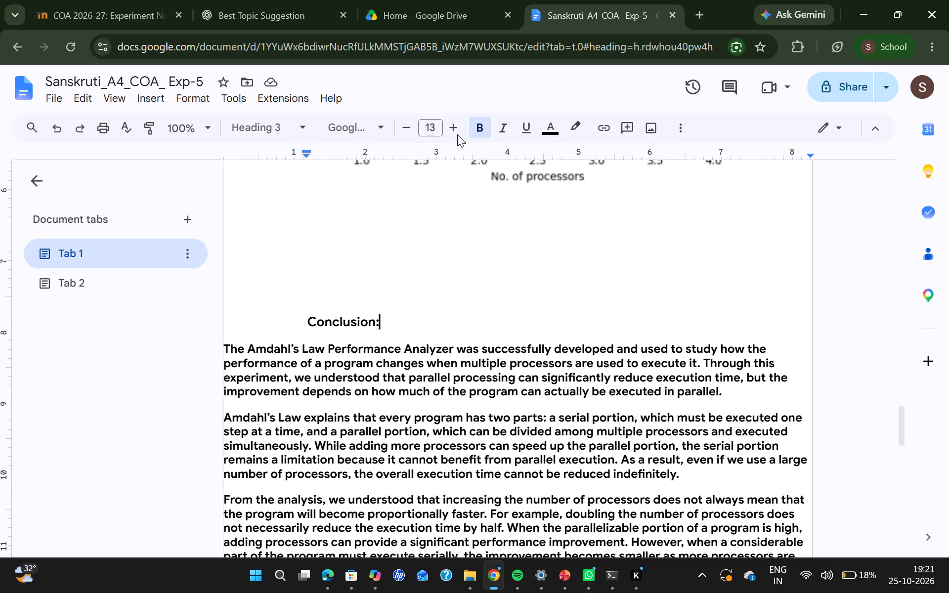
{"action": "scroll", "coordinate": [404, 296], "scroll_direction": "down", "scroll_amount": 1}
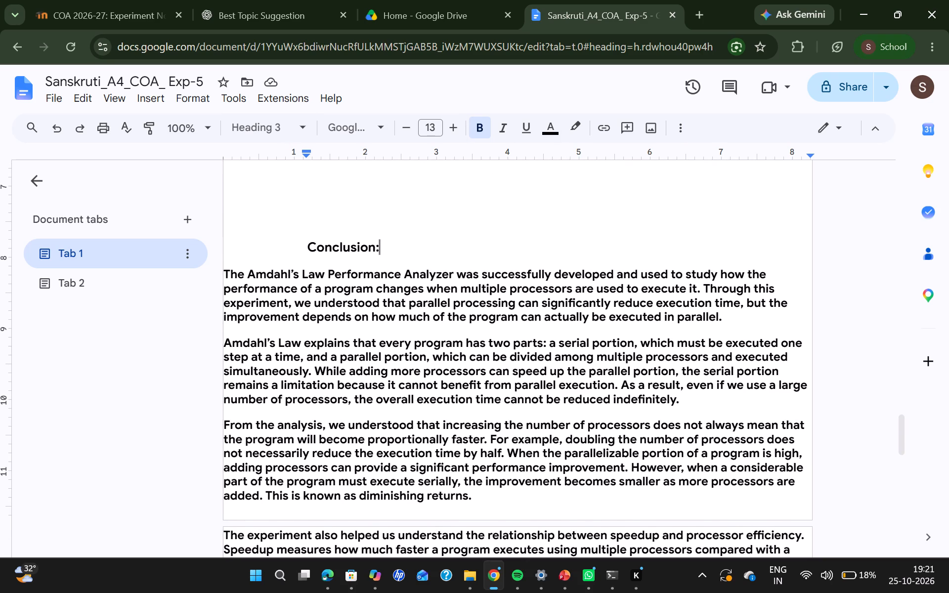
{"action": "scroll", "coordinate": [383, 419], "scroll_direction": "down", "scroll_amount": 4}
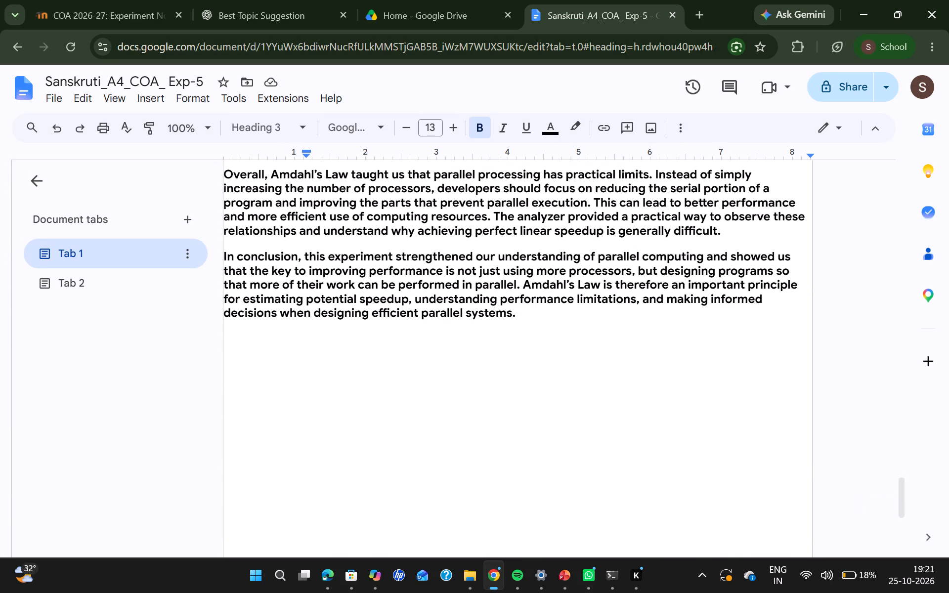
{"action": "triple_click", "coordinate": [483, 288]}
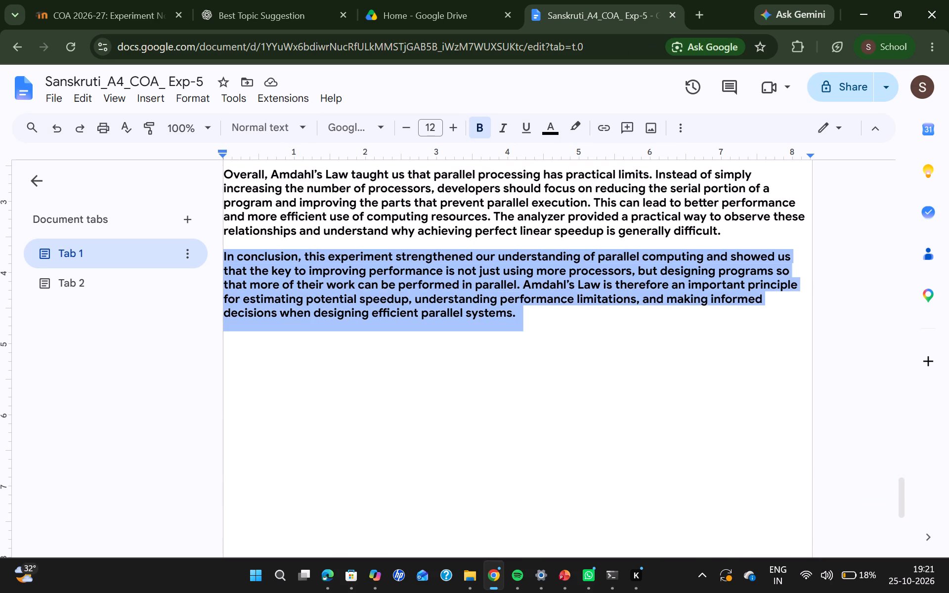
{"action": "double_click", "coordinate": [506, 230]}
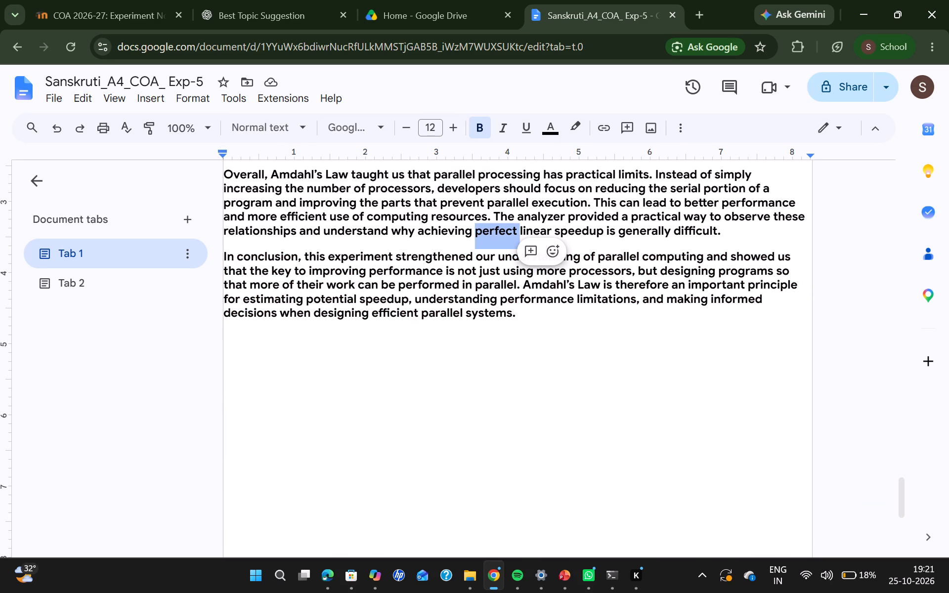
{"action": "left_click", "coordinate": [521, 316]}
{"action": "left_click_drag", "start_coordinate": [521, 316], "coordinate": [384, 134]}
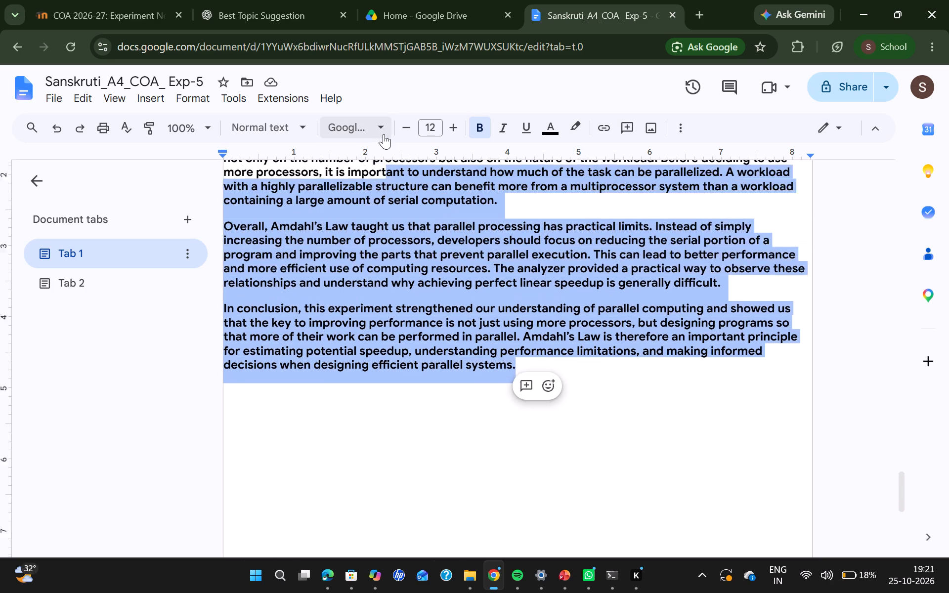
{"action": "left_click_drag", "start_coordinate": [384, 134], "coordinate": [358, 240]}
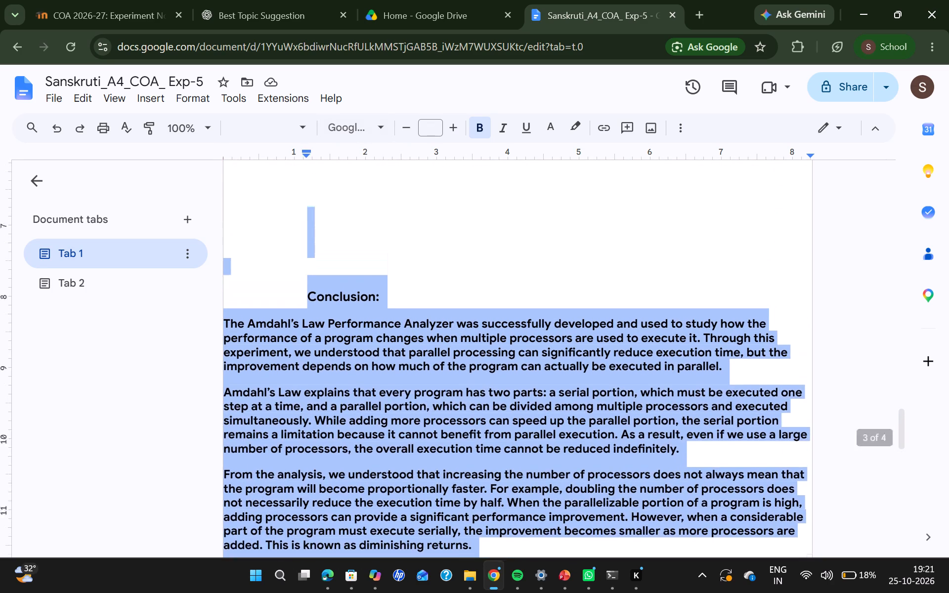
{"action": "left_click_drag", "start_coordinate": [358, 240], "coordinate": [259, 330]}
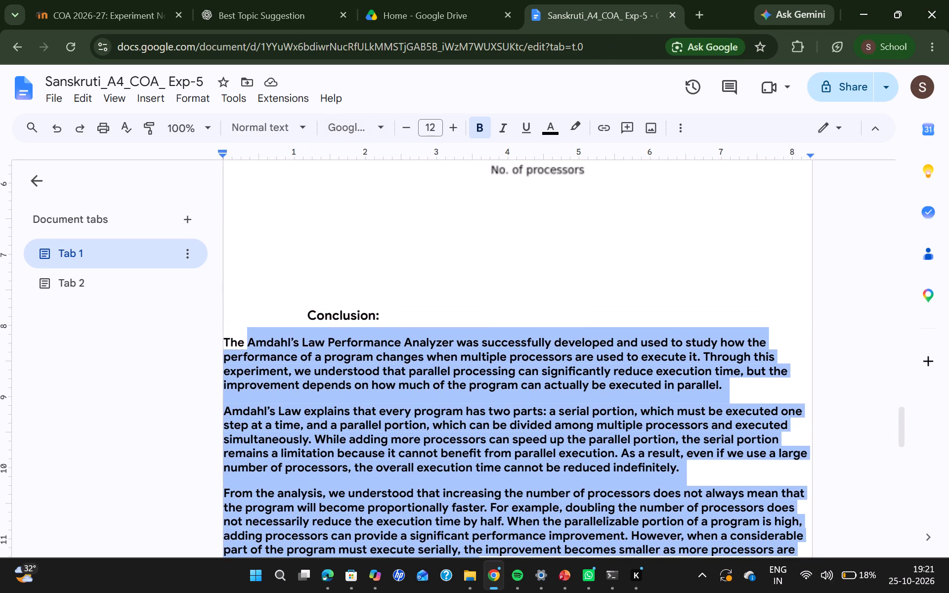
{"action": "left_click_drag", "start_coordinate": [259, 330], "coordinate": [229, 341]}
{"action": "left_click", "coordinate": [480, 127]}
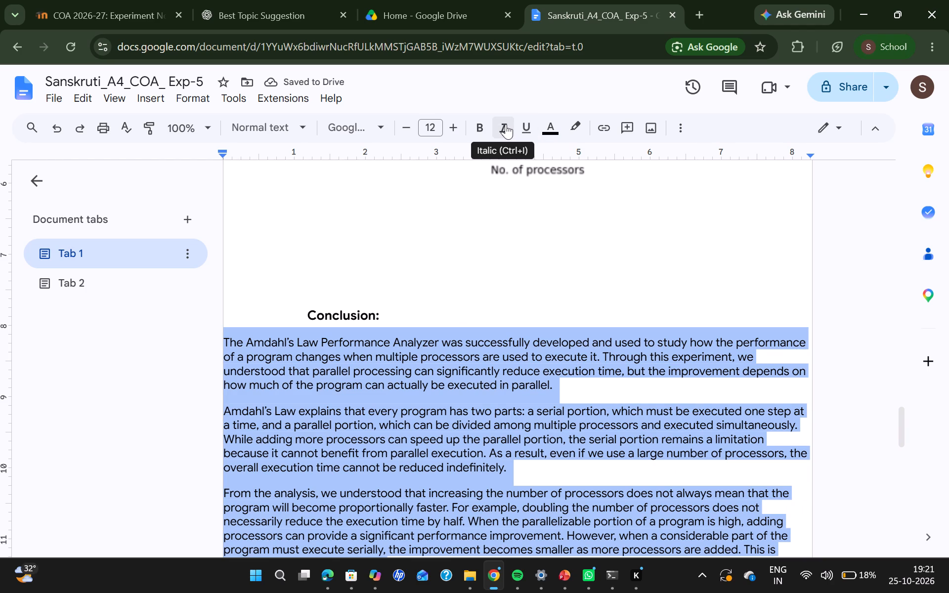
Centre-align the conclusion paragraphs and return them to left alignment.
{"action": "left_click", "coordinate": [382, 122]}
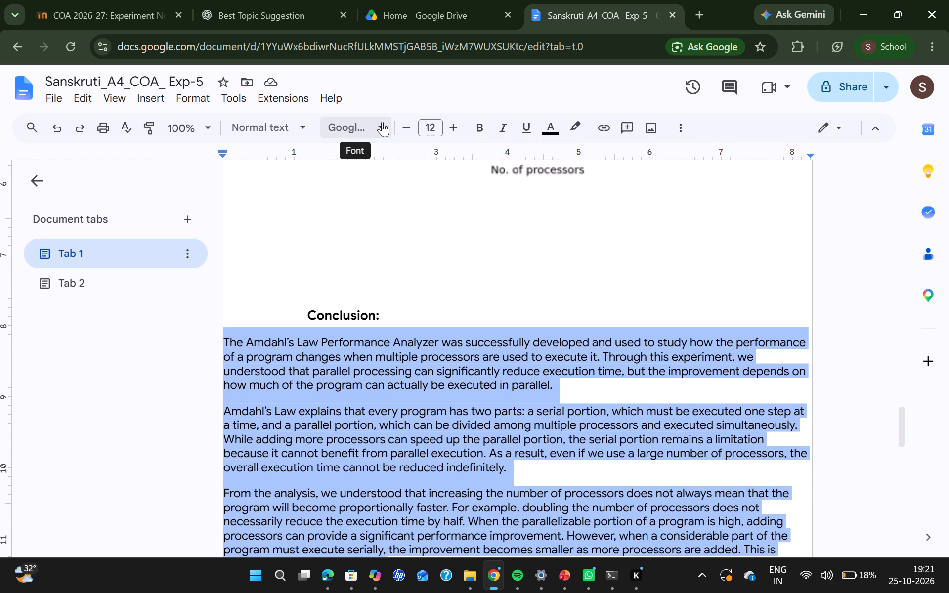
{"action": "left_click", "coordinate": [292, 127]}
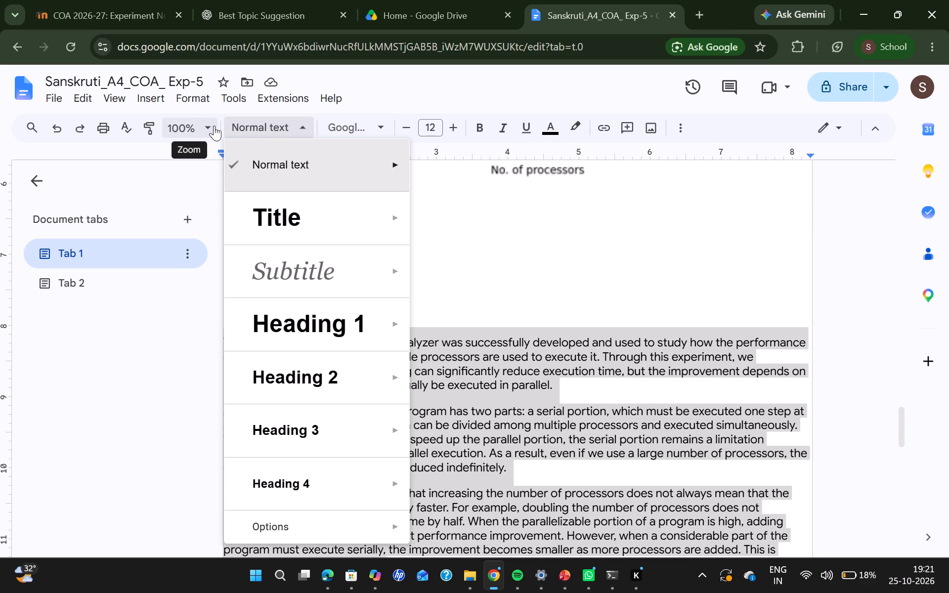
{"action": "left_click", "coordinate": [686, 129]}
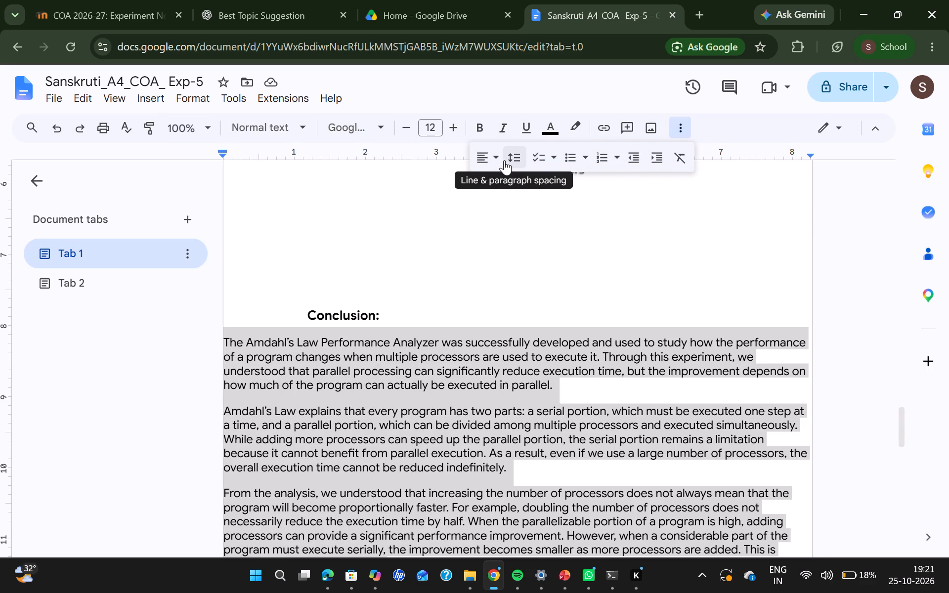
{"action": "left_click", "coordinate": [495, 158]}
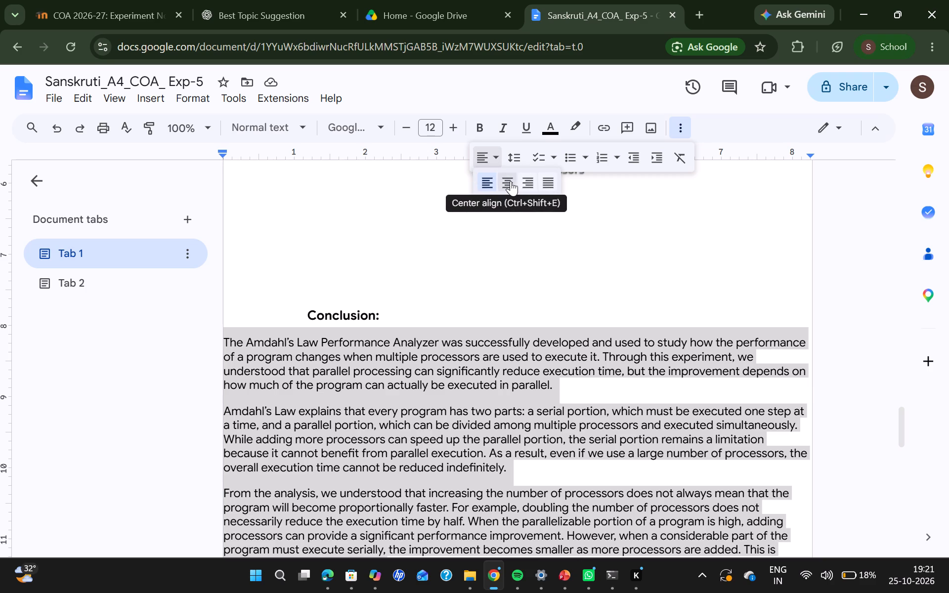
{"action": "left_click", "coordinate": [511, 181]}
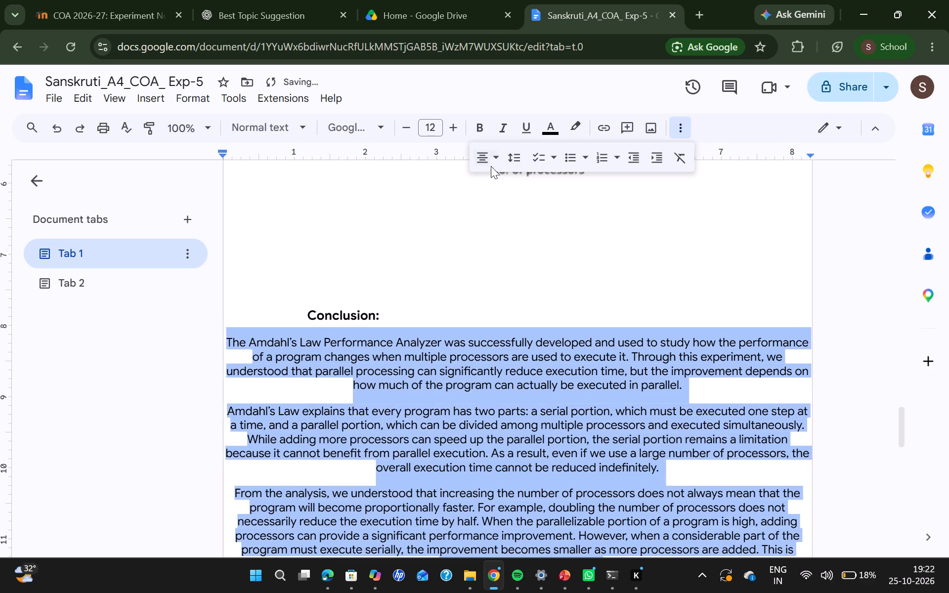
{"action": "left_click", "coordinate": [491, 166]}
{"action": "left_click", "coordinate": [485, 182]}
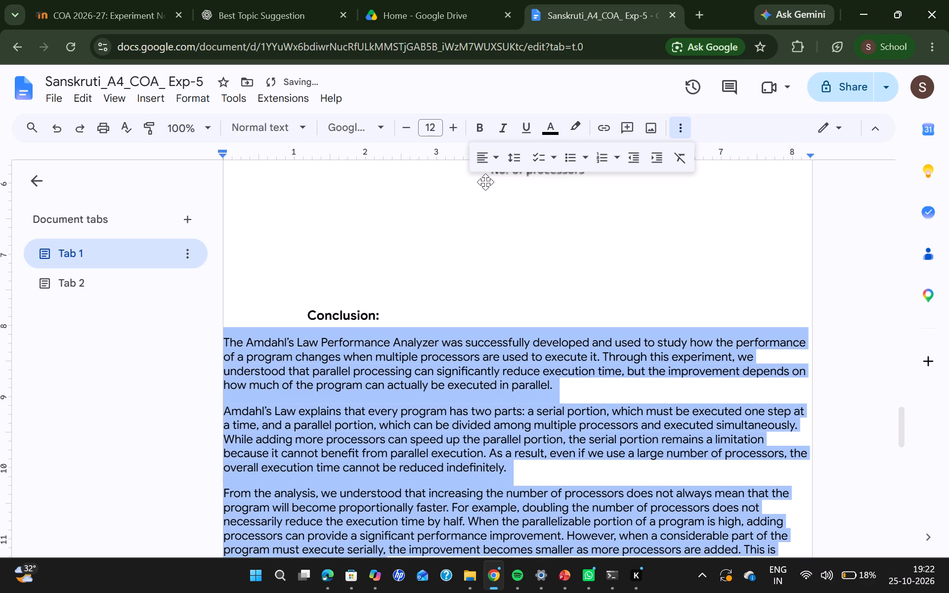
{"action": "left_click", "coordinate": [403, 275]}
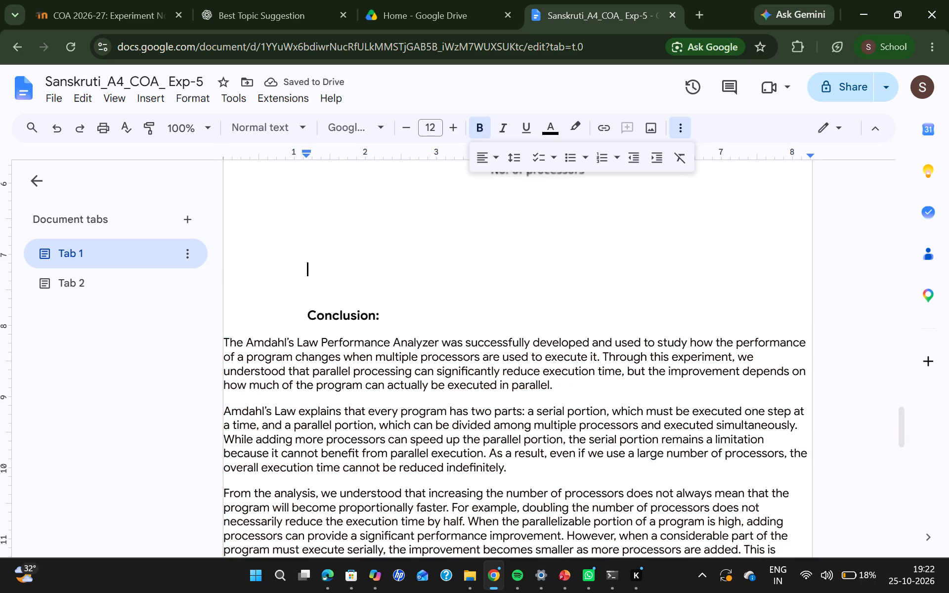
Indent the first line of the conclusion's opening paragraph by inserting spaces before "The Amdahl's Law Performance Analyzer".
{"action": "scroll", "coordinate": [403, 275], "scroll_direction": "up", "scroll_amount": 16}
{"action": "scroll", "coordinate": [403, 275], "scroll_direction": "down", "scroll_amount": 7}
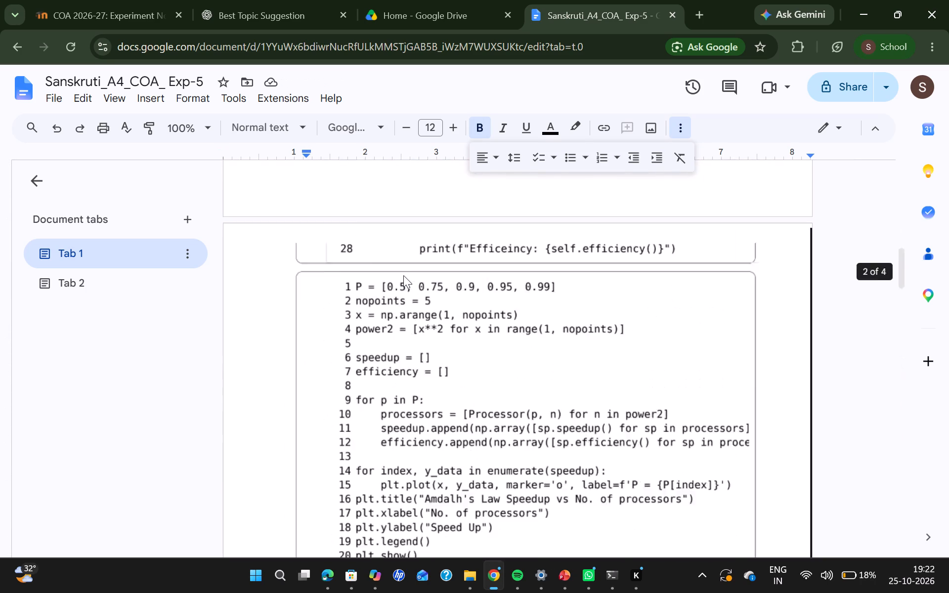
{"action": "scroll", "coordinate": [403, 275], "scroll_direction": "down", "scroll_amount": 9}
{"action": "scroll", "coordinate": [403, 275], "scroll_direction": "up", "scroll_amount": 1}
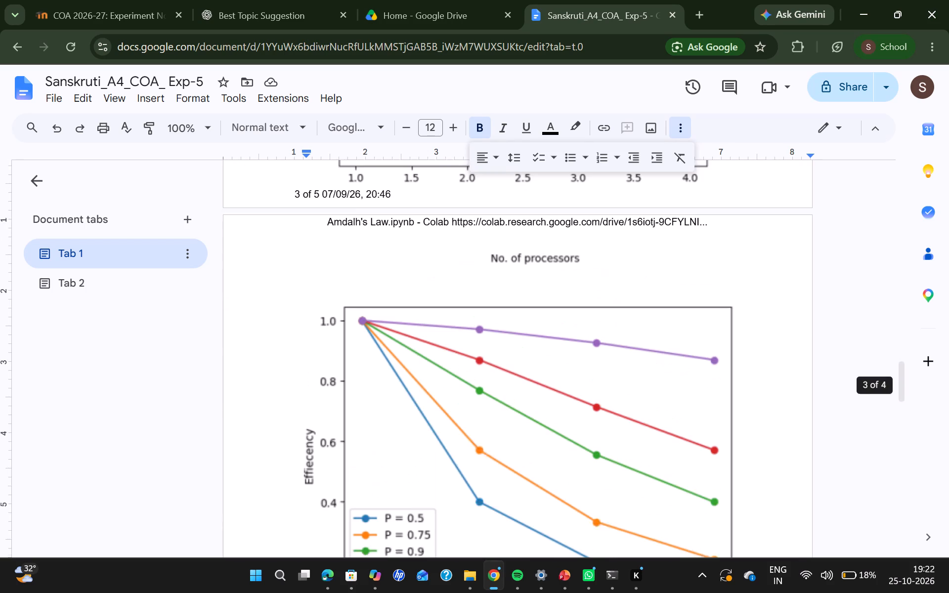
{"action": "scroll", "coordinate": [403, 275], "scroll_direction": "up", "scroll_amount": 1}
{"action": "scroll", "coordinate": [317, 308], "scroll_direction": "down", "scroll_amount": 5}
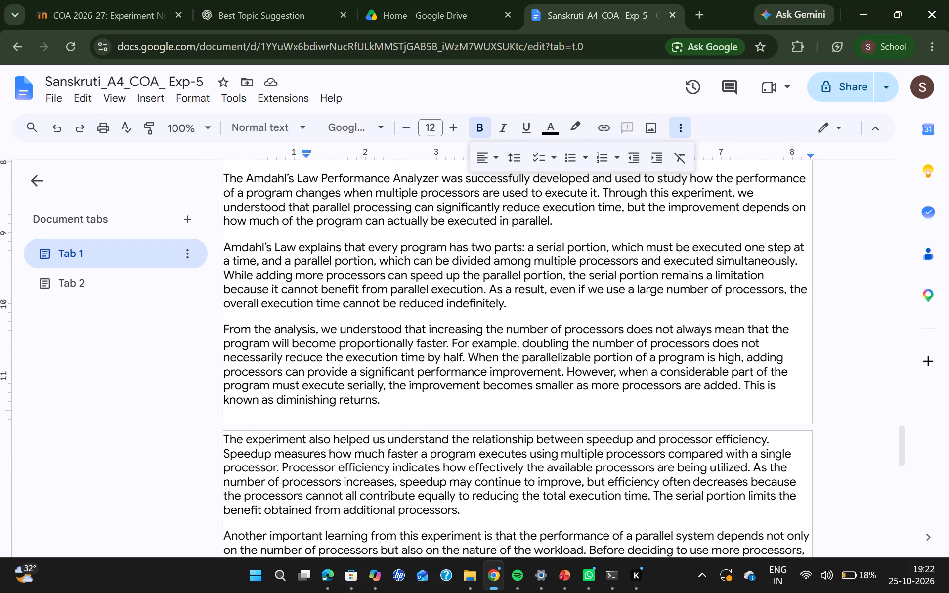
{"action": "left_click", "coordinate": [226, 180]}
{"action": "key", "text": "space"}
{"action": "key", "text": "space"}
{"action": "key", "text": "space"}
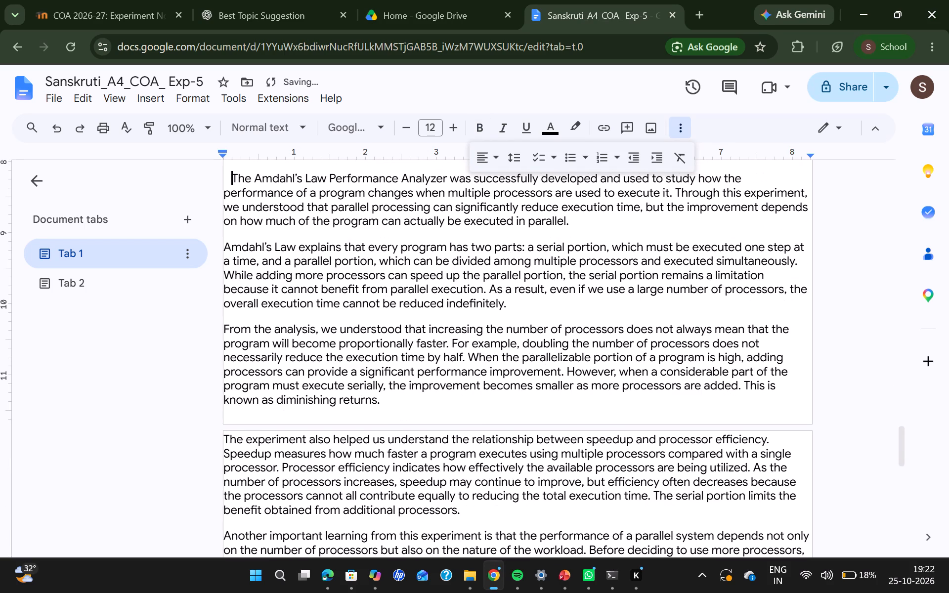
{"action": "key", "text": "space"}
{"action": "key", "text": "space"}
{"action": "key", "text": "space"}
{"action": "key", "text": "space"}
{"action": "key", "text": "space"}
{"action": "key", "text": "space"}
{"action": "key", "text": "space"}
{"action": "key", "text": "space"}
{"action": "key", "text": "space"}
{"action": "scroll", "coordinate": [226, 180], "scroll_direction": "up", "scroll_amount": 1}
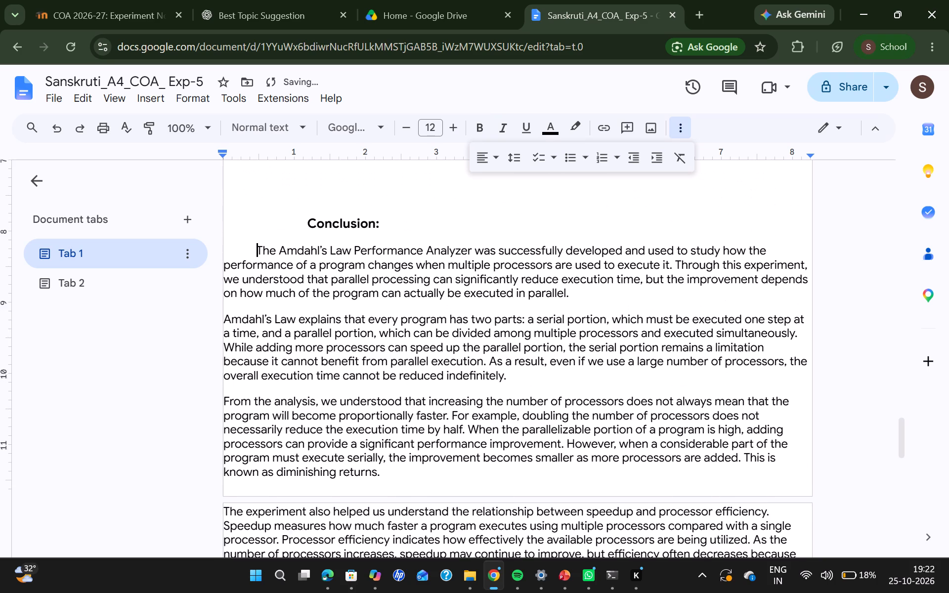
{"action": "scroll", "coordinate": [226, 180], "scroll_direction": "up", "scroll_amount": 1}
{"action": "key", "text": "space"}
{"action": "key", "text": "space"}
{"action": "key", "text": "space"}
{"action": "key", "text": "space"}
{"action": "key", "text": "space"}
{"action": "key", "text": "space"}
{"action": "key", "text": "space"}
{"action": "key", "text": "space"}
{"action": "key", "text": "space"}
{"action": "key", "text": "space"}
{"action": "key", "text": "space"}
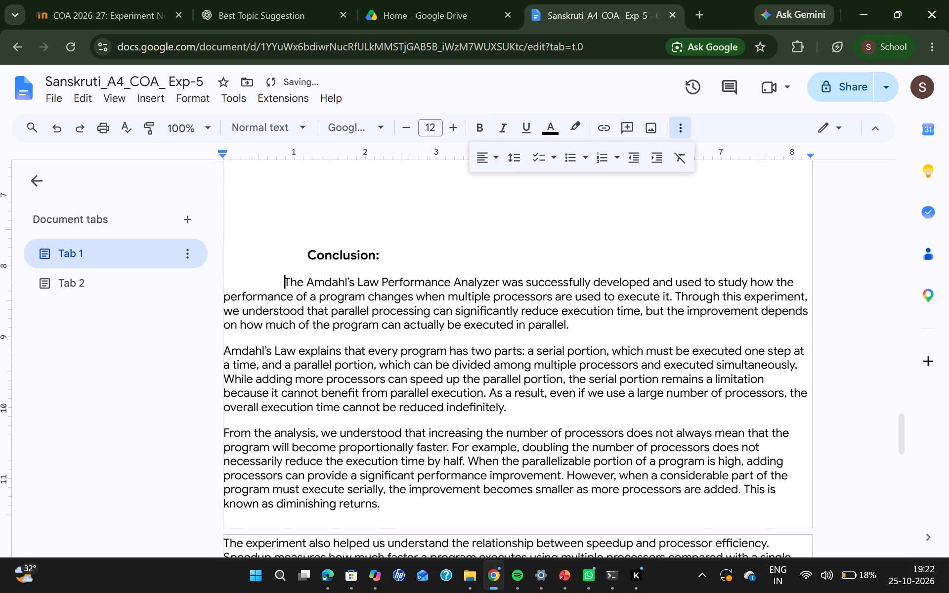
Check the left indent of the text around the "Experiment-5" heading on the first page as a reference for the conclusion.
{"action": "scroll", "coordinate": [226, 180], "scroll_direction": "up", "scroll_amount": 8}
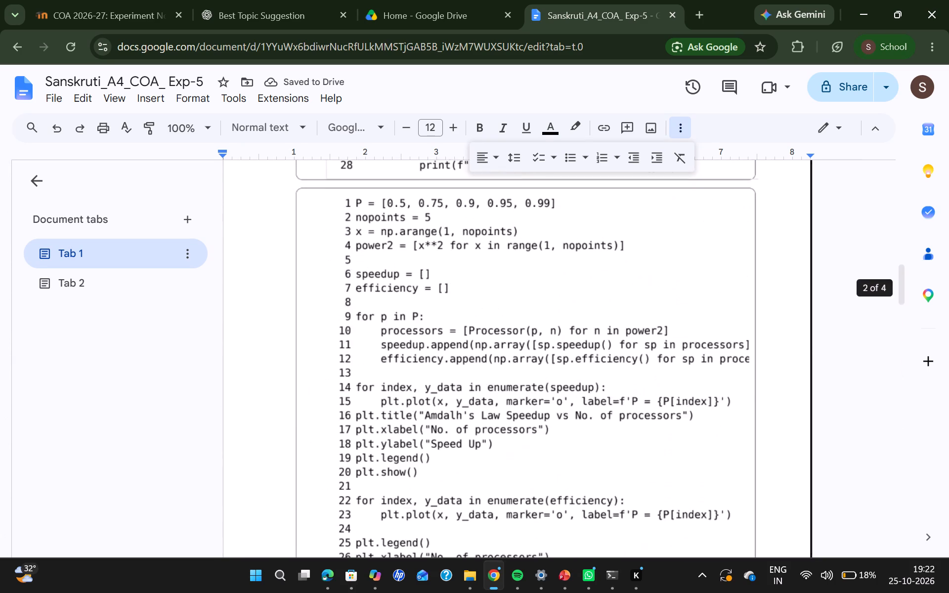
{"action": "scroll", "coordinate": [226, 180], "scroll_direction": "up", "scroll_amount": 3}
{"action": "scroll", "coordinate": [226, 180], "scroll_direction": "down", "scroll_amount": 1}
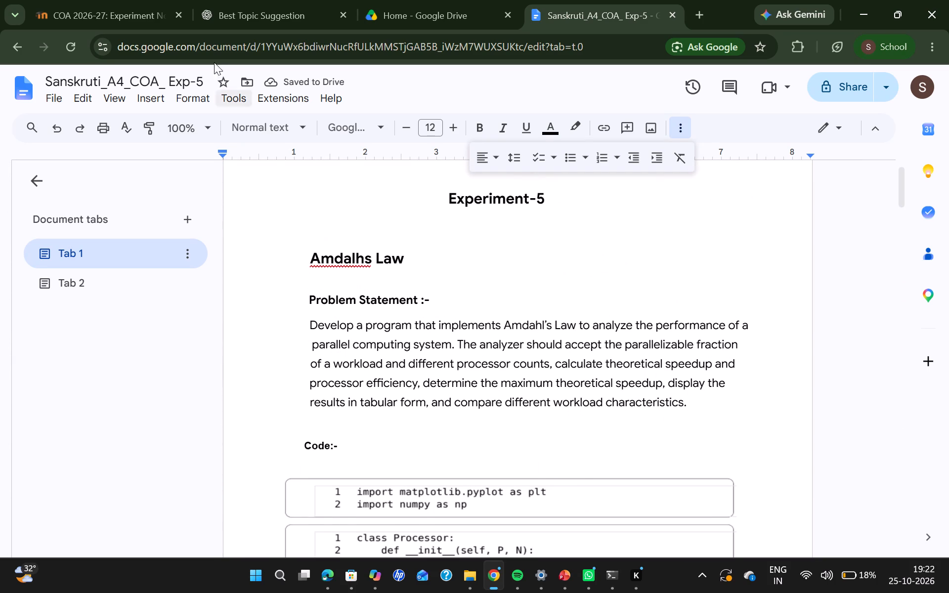
{"action": "left_click", "coordinate": [290, 255]}
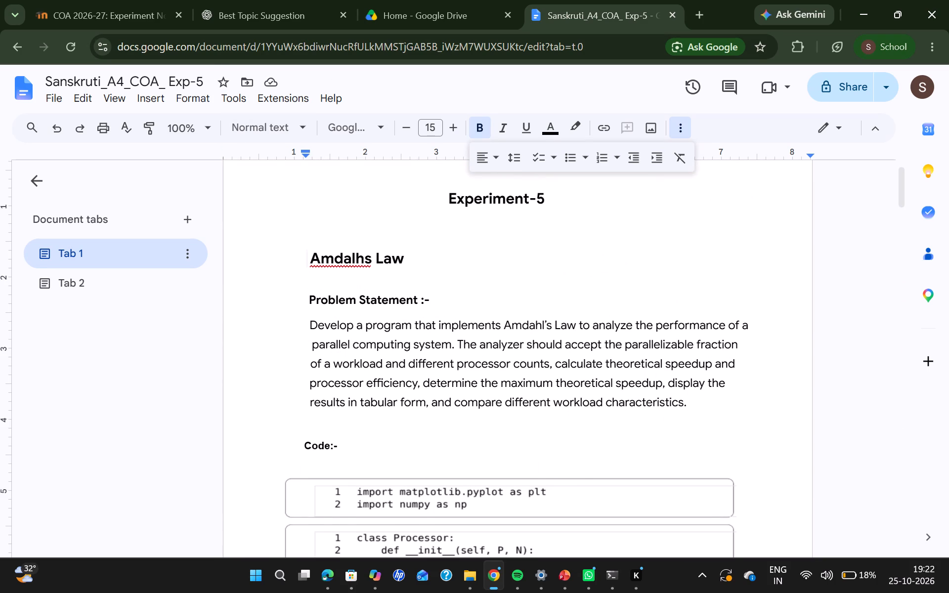
{"action": "left_click", "coordinate": [304, 161]}
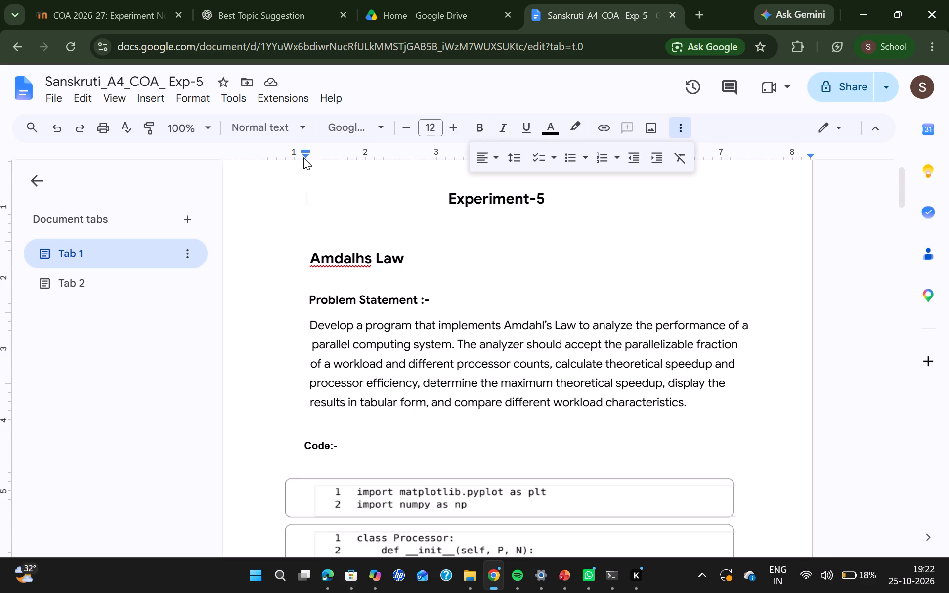
{"action": "left_click", "coordinate": [302, 155]}
{"action": "left_click", "coordinate": [302, 155]}
{"action": "scroll", "coordinate": [305, 293], "scroll_direction": "down", "scroll_amount": 9}
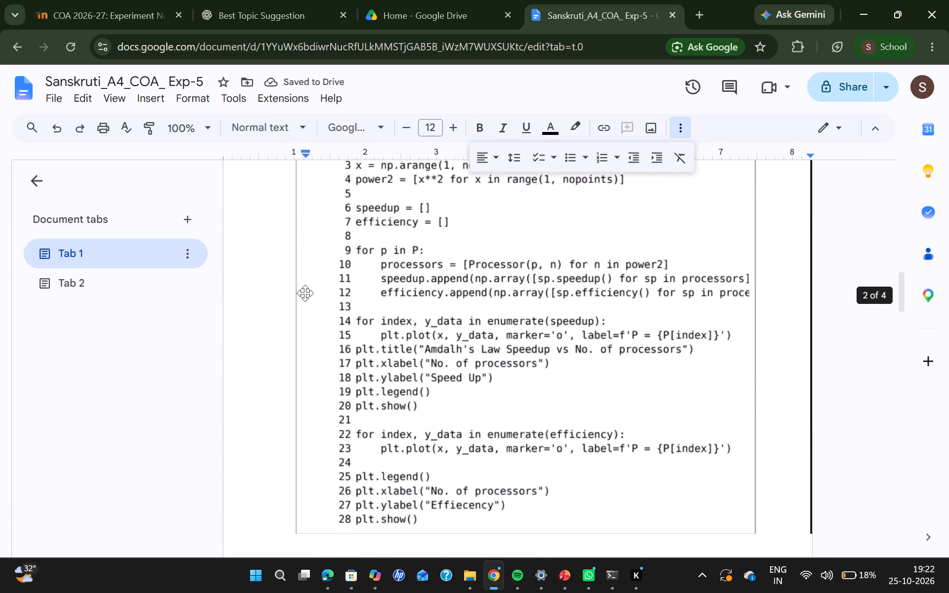
{"action": "scroll", "coordinate": [305, 293], "scroll_direction": "down", "scroll_amount": 8}
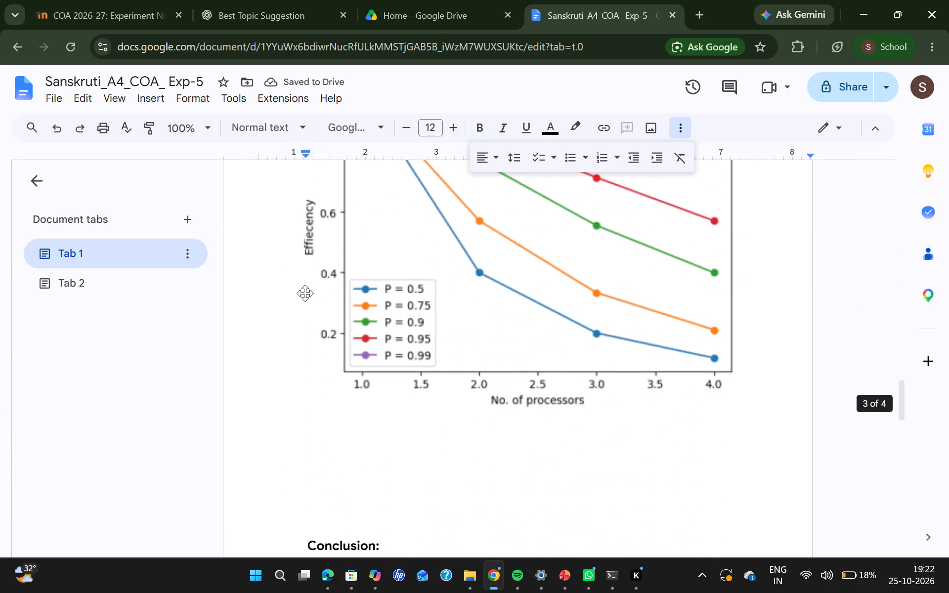
{"action": "scroll", "coordinate": [305, 293], "scroll_direction": "down", "scroll_amount": 2}
{"action": "scroll", "coordinate": [305, 293], "scroll_direction": "up", "scroll_amount": 1}
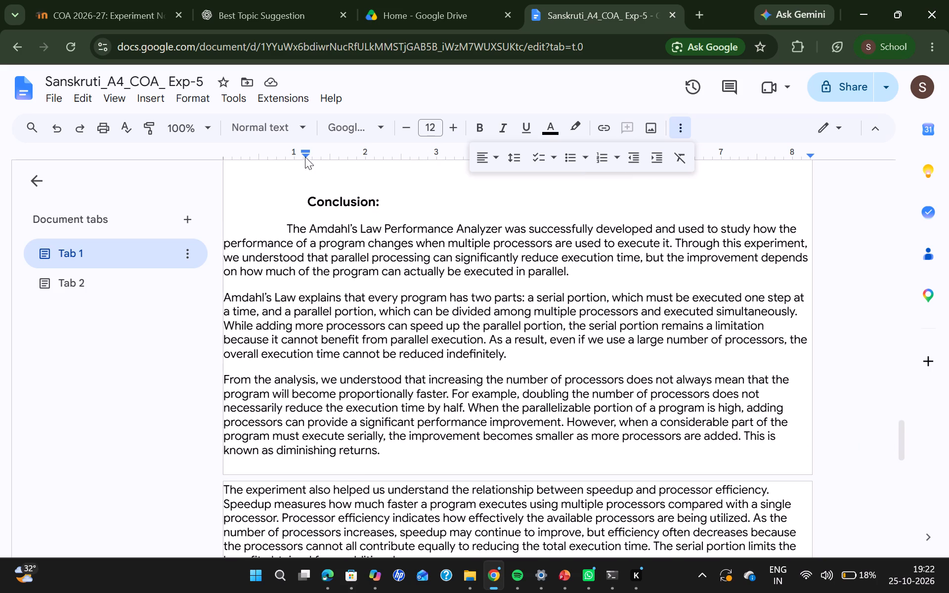
{"action": "left_click", "coordinate": [305, 157]}
Insert more spaces before "The Amdahl's Law Performance Analyzer" so the opening line starts level with the "Conclusion:" heading.
{"action": "left_click", "coordinate": [284, 228]}
{"action": "key", "text": "space"}
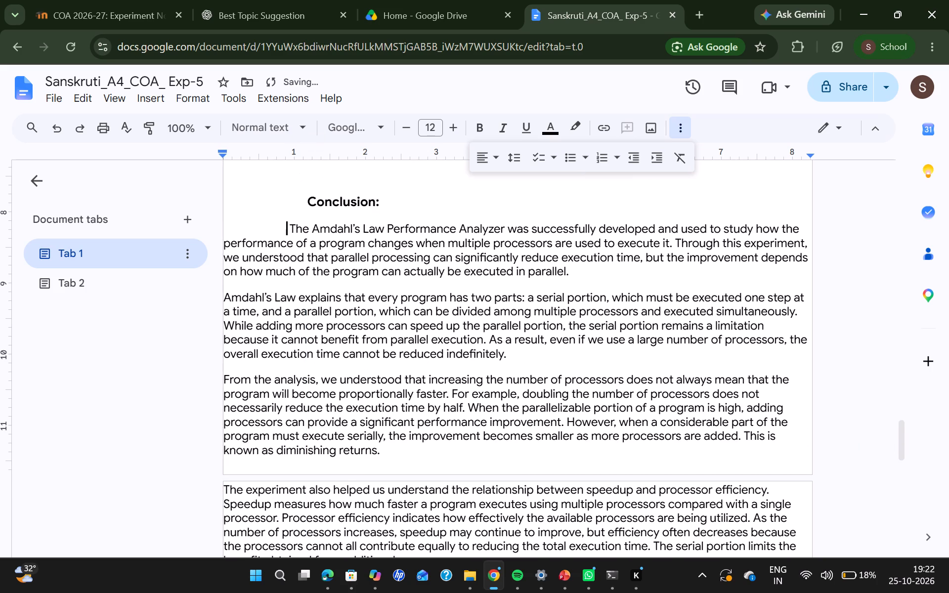
{"action": "key", "text": "space"}
{"action": "key", "text": "space"}
{"action": "key", "text": "space"}
{"action": "key", "text": "space"}
{"action": "key", "text": "space"}
{"action": "key", "text": "space"}
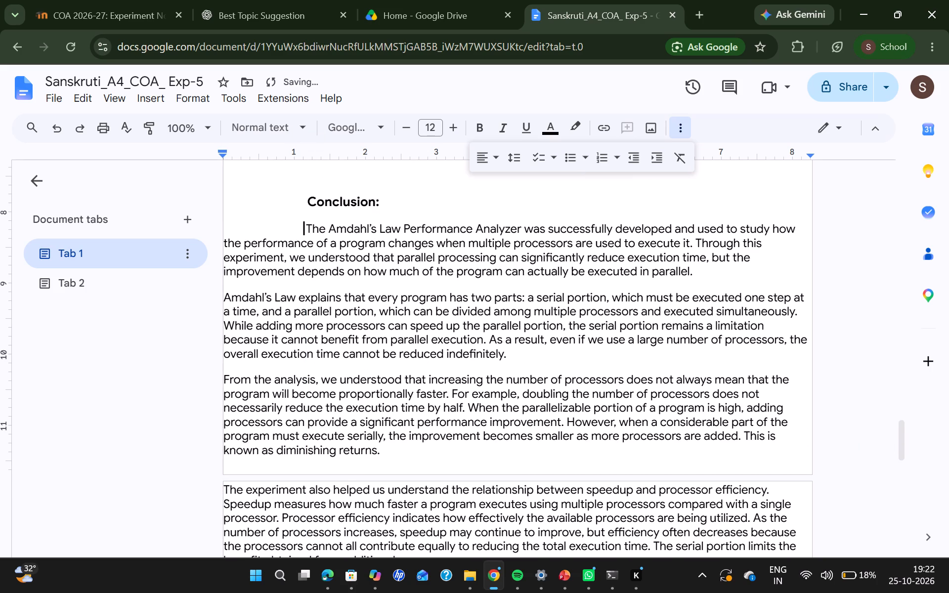
{"action": "left_click", "coordinate": [295, 154]}
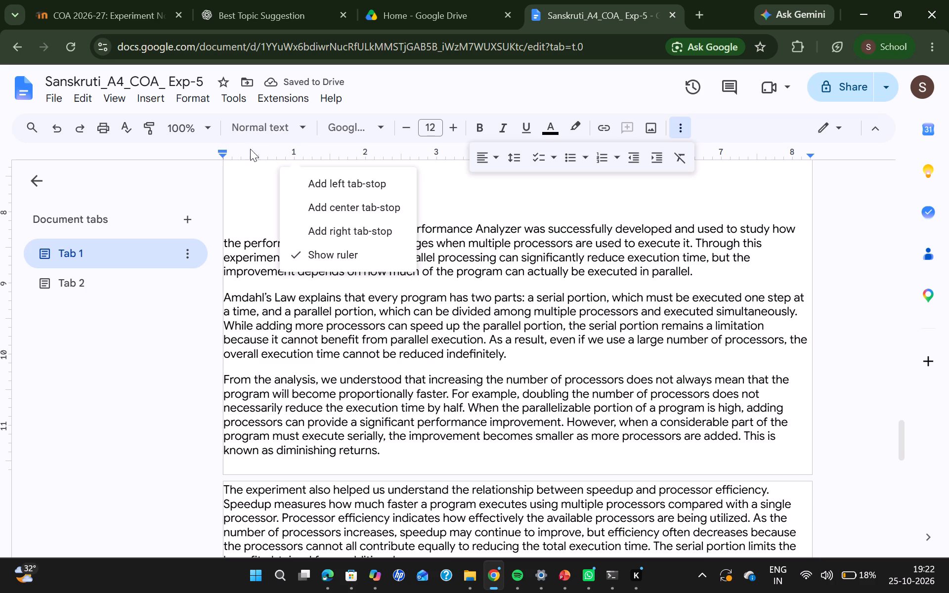
{"action": "left_click", "coordinate": [193, 176]}
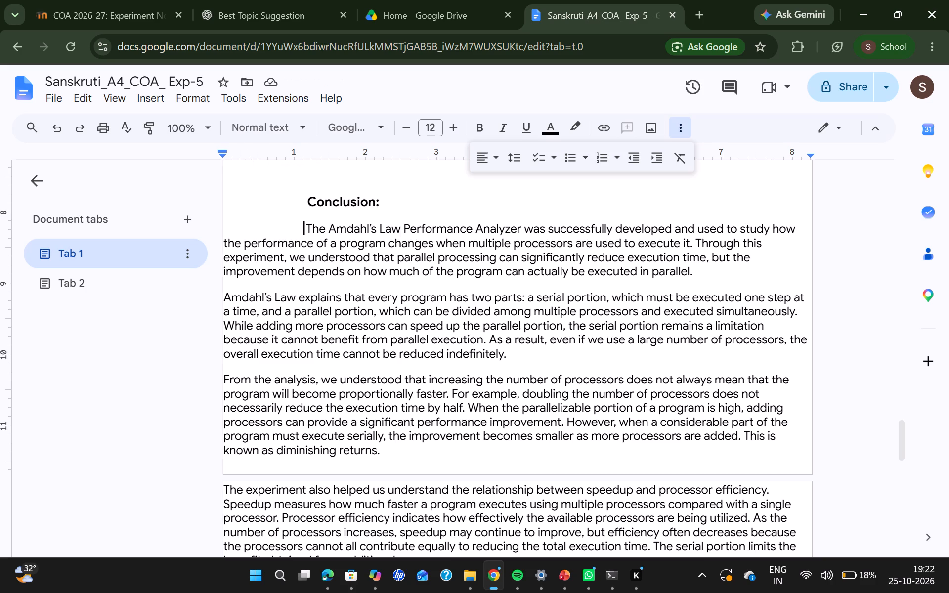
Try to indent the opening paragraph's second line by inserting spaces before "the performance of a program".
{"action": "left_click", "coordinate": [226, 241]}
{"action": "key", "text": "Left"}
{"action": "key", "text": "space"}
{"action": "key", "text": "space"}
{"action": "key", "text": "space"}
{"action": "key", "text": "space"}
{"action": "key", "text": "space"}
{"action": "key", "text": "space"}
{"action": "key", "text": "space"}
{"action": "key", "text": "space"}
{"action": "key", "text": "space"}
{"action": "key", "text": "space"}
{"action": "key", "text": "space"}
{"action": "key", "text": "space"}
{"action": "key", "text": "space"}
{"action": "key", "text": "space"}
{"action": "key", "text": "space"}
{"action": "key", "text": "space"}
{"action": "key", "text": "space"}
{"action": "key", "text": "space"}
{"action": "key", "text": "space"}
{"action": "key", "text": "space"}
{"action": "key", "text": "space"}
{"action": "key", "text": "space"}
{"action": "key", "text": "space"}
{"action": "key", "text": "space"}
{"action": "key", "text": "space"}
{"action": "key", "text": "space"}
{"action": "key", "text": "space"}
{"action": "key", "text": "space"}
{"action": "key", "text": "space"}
Add one more space to the indent before "The Amdahl's Law Performance Analyzer".
{"action": "left_click", "coordinate": [291, 224]}
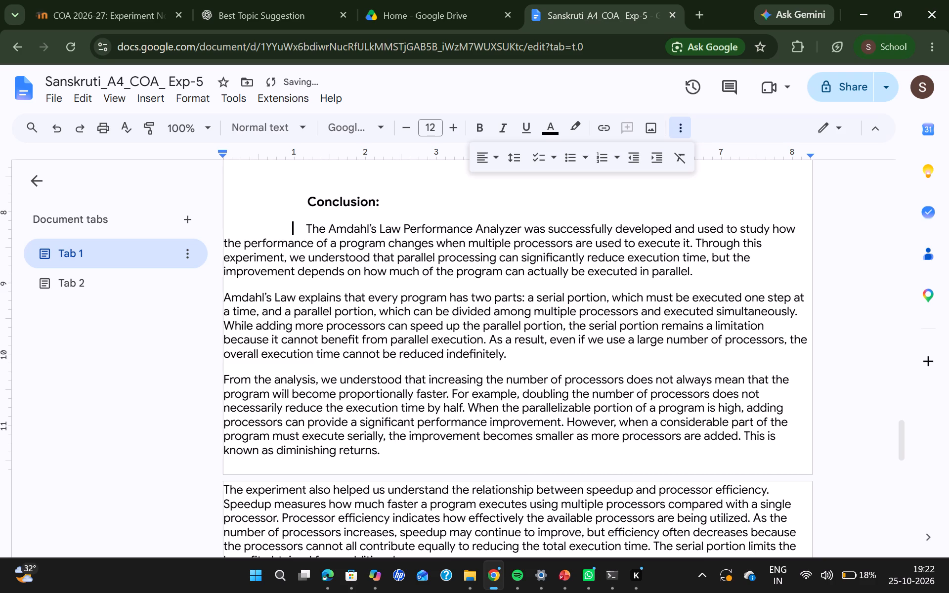
{"action": "key", "text": "space"}
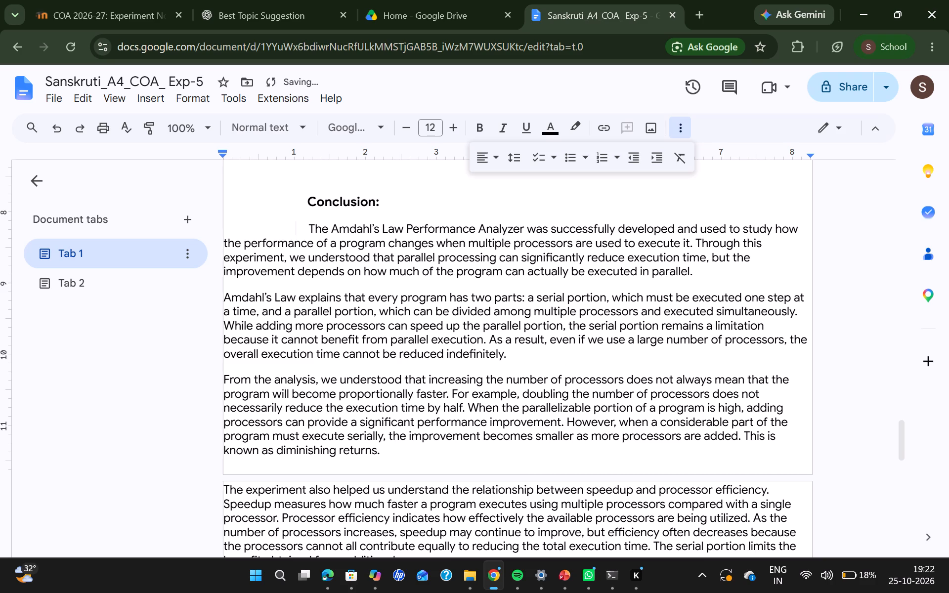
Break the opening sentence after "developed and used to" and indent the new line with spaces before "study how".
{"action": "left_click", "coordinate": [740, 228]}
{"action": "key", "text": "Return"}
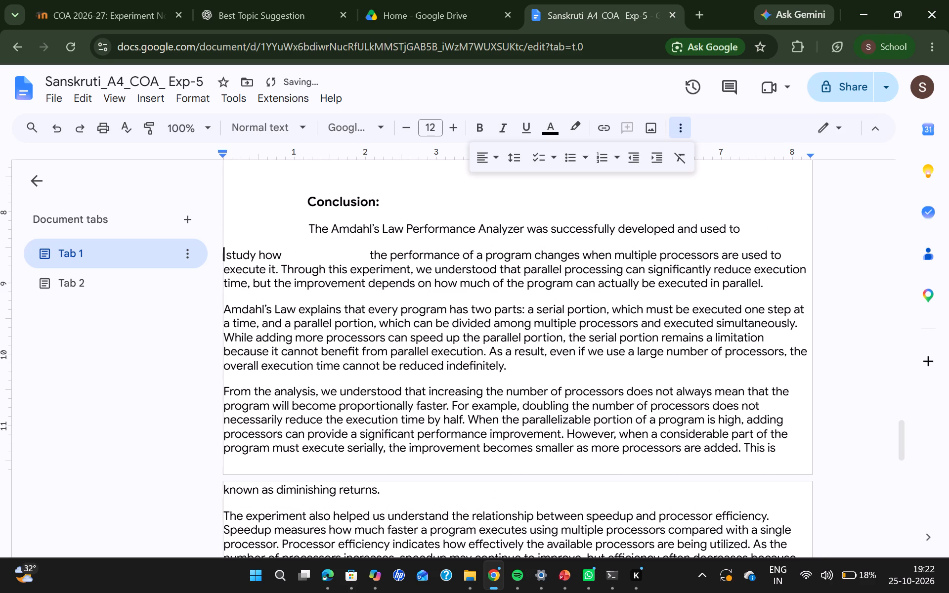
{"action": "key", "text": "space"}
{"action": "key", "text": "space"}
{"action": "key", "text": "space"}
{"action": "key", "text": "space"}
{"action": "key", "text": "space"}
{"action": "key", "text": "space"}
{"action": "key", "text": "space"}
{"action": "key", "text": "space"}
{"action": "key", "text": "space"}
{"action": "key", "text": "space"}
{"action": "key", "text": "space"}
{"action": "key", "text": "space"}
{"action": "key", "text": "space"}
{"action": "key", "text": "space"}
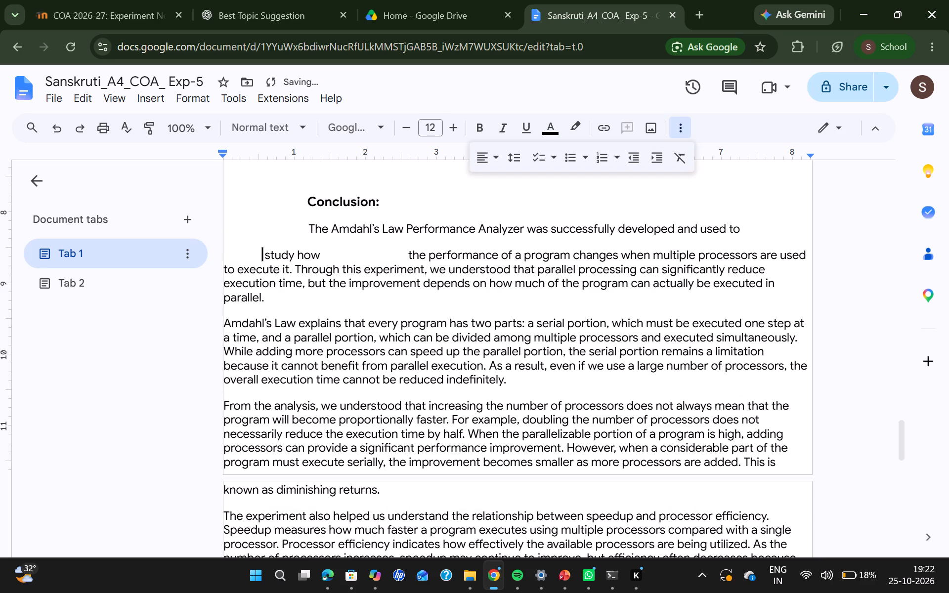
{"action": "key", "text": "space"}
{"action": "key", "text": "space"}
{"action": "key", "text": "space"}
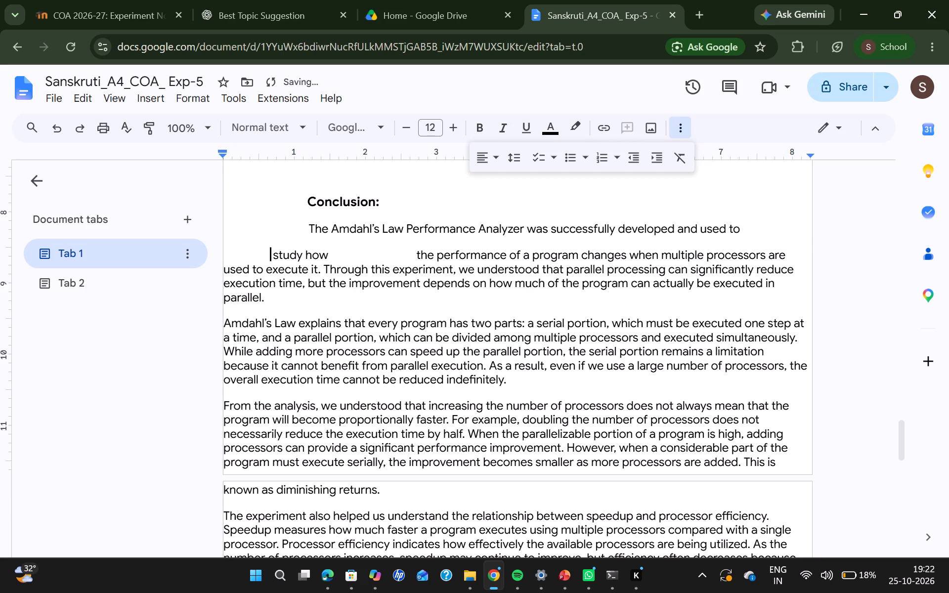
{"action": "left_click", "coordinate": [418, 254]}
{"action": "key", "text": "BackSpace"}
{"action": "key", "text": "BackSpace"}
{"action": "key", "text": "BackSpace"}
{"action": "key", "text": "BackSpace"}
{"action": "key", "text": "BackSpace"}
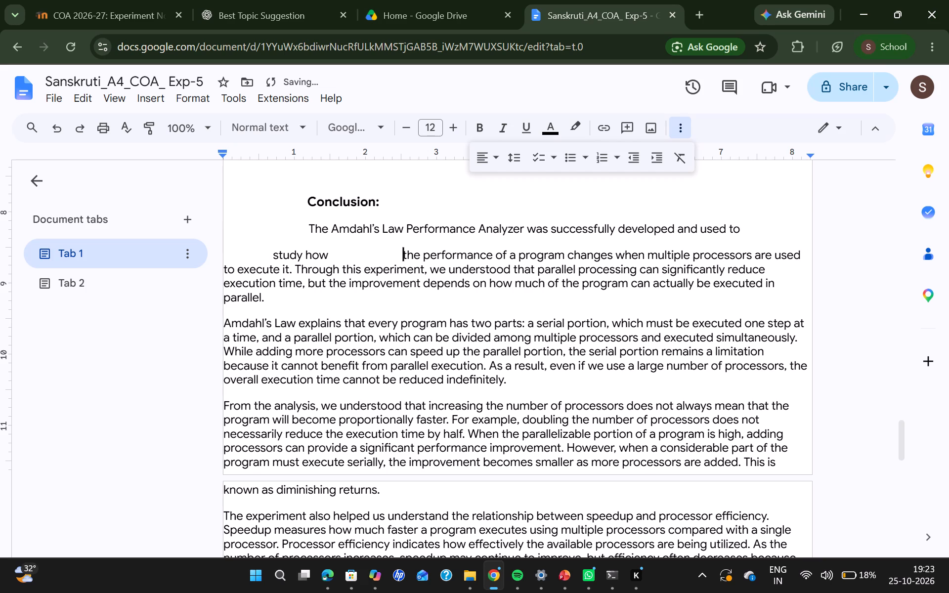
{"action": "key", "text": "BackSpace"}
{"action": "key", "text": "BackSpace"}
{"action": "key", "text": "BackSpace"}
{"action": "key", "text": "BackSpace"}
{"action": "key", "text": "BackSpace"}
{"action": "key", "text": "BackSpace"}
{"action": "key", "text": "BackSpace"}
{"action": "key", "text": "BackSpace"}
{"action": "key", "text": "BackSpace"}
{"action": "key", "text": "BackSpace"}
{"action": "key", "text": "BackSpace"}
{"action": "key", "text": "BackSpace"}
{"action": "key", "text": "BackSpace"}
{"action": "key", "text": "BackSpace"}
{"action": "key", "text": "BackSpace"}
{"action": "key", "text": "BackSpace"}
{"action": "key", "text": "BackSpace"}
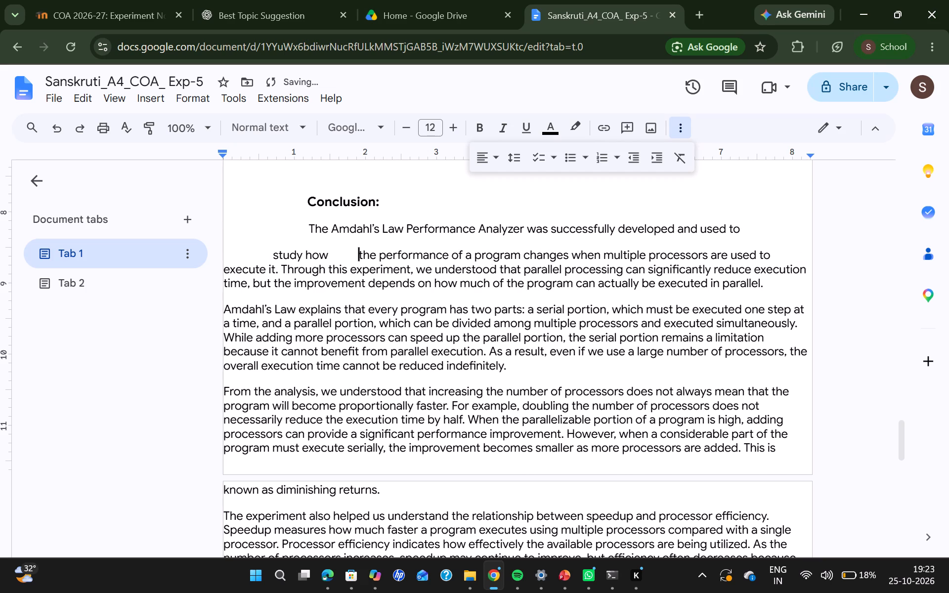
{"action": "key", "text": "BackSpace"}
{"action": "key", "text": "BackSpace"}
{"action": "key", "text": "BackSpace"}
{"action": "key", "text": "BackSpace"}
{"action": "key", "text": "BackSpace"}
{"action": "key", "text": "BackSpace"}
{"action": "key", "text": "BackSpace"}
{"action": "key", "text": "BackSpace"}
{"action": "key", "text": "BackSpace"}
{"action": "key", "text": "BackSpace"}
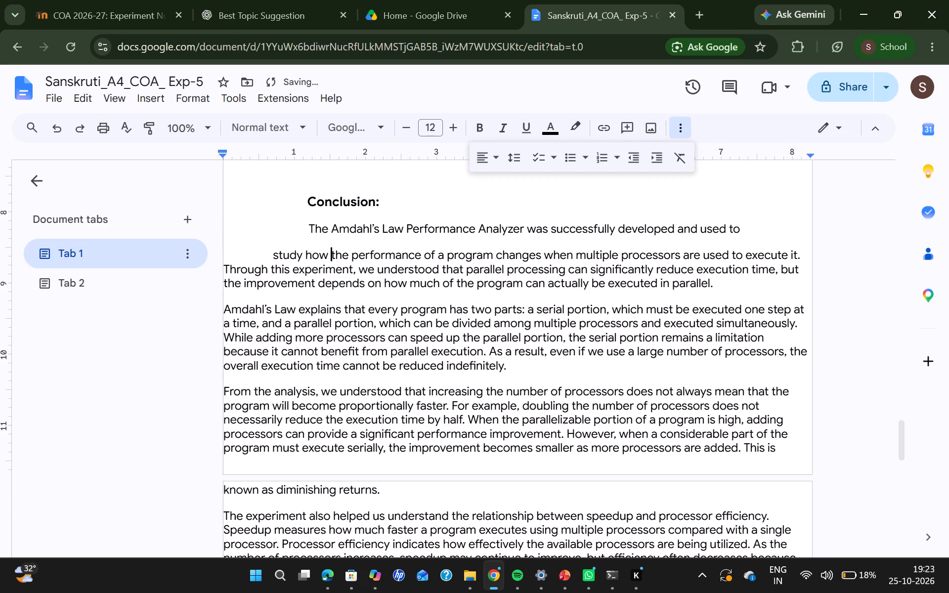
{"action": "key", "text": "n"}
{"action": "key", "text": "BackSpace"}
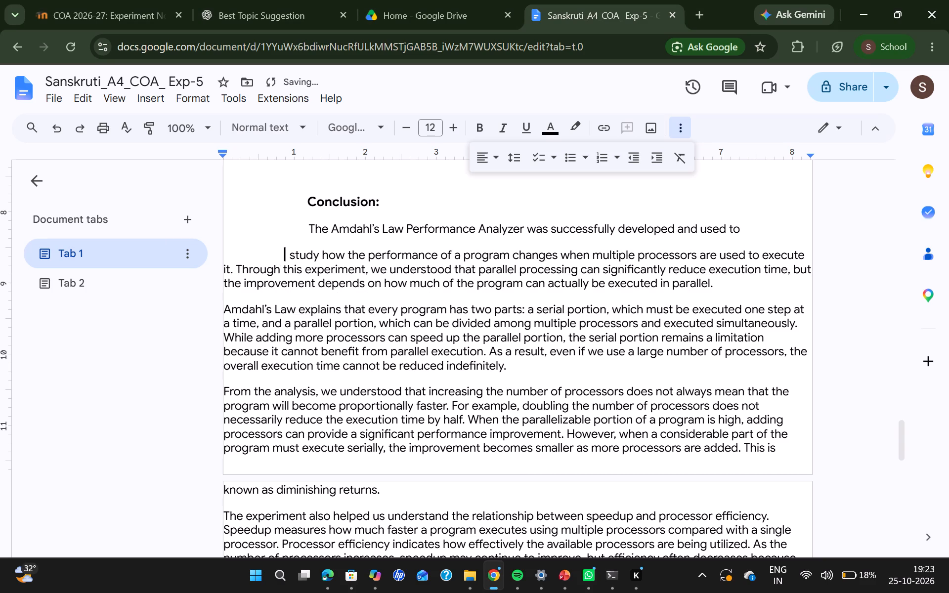
Delete the indent, the line break and the word "to" before "study how", rejoining the sentence after "developed and used".
{"action": "key", "text": "BackSpace"}
{"action": "key", "text": "BackSpace"}
{"action": "key", "text": "BackSpace"}
{"action": "key", "text": "BackSpace"}
{"action": "key", "text": "BackSpace"}
{"action": "key", "text": "BackSpace"}
{"action": "key", "text": "BackSpace"}
{"action": "key", "text": "BackSpace"}
{"action": "key", "text": "BackSpace"}
{"action": "key", "text": "BackSpace"}
{"action": "key", "text": "BackSpace"}
{"action": "key", "text": "BackSpace"}
{"action": "key", "text": "BackSpace"}
{"action": "key", "text": "BackSpace"}
{"action": "key", "text": "BackSpace"}
{"action": "key", "text": "BackSpace"}
{"action": "key", "text": "BackSpace"}
{"action": "key", "text": "BackSpace"}
{"action": "key", "text": "BackSpace"}
{"action": "key", "text": "BackSpace"}
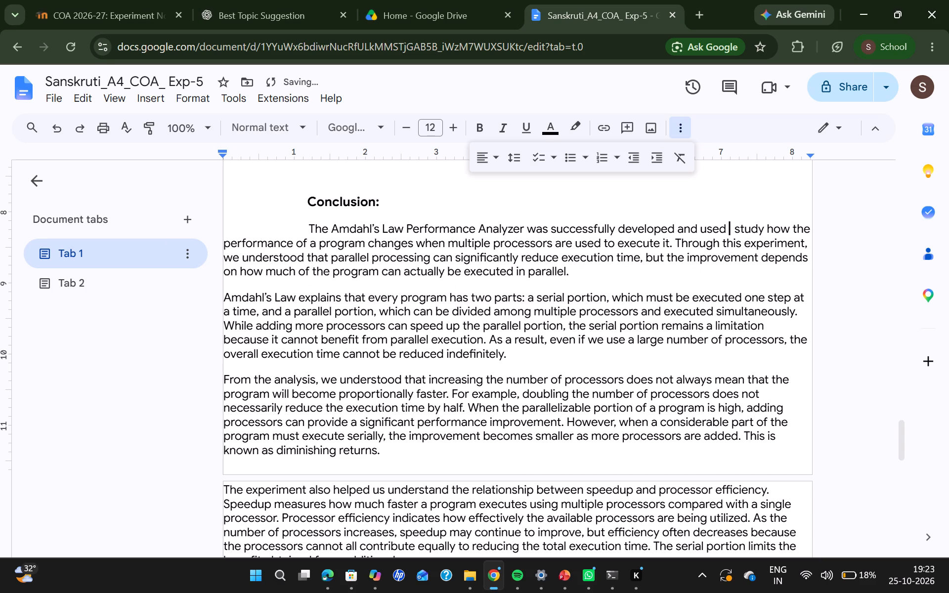
Insert spaces after "developed and used" to push "study how" onto the second line of the paragraph.
{"action": "key", "text": "space"}
{"action": "key", "text": "space"}
{"action": "key", "text": "space"}
{"action": "key", "text": "space"}
{"action": "key", "text": "space"}
{"action": "key", "text": "space"}
{"action": "key", "text": "space"}
{"action": "key", "text": "space"}
{"action": "key", "text": "space"}
{"action": "key", "text": "space"}
{"action": "key", "text": "space"}
{"action": "key", "text": "space"}
{"action": "key", "text": "space"}
{"action": "key", "text": "space"}
{"action": "key", "text": "space"}
{"action": "key", "text": "space"}
{"action": "key", "text": "space"}
{"action": "key", "text": "space"}
{"action": "key", "text": "space"}
{"action": "key", "text": "space"}
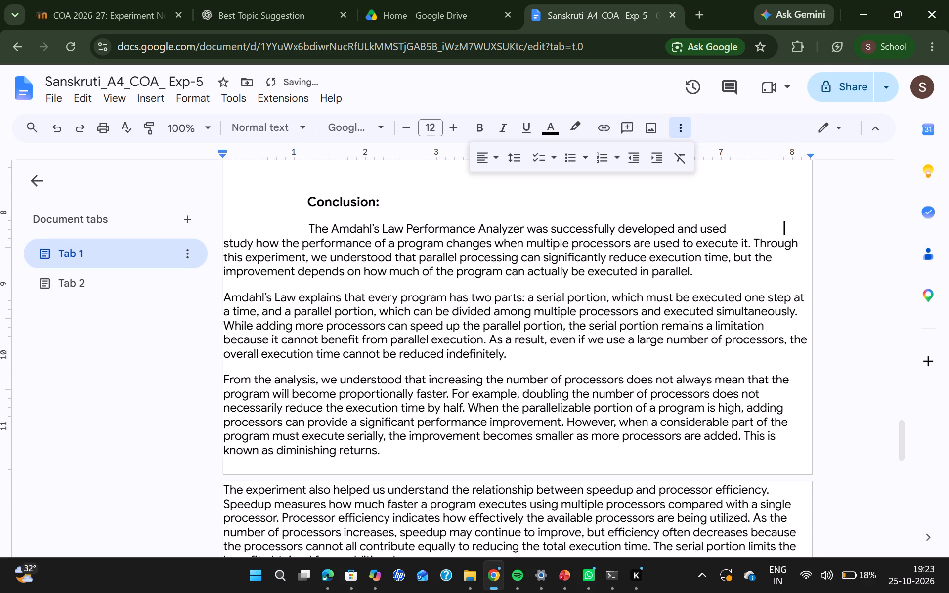
{"action": "key", "text": "space"}
{"action": "key", "text": "space"}
{"action": "key", "text": "space"}
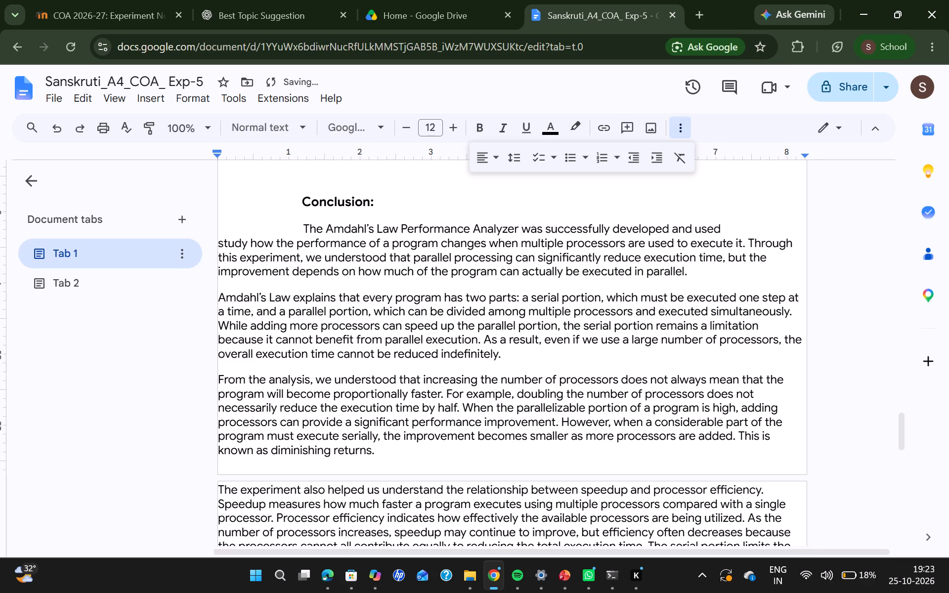
Try to indent the second line of the opening conclusion paragraph by inserting spaces before "study how".
{"action": "left_click", "coordinate": [227, 241]}
{"action": "key", "text": "Left"}
{"action": "key", "text": "Left"}
{"action": "key", "text": "space"}
{"action": "key", "text": "space"}
{"action": "key", "text": "space"}
{"action": "key", "text": "space"}
{"action": "key", "text": "space"}
{"action": "key", "text": "space"}
{"action": "key", "text": "space"}
{"action": "key", "text": "space"}
{"action": "key", "text": "space"}
{"action": "key", "text": "space"}
{"action": "key", "text": "space"}
{"action": "key", "text": "space"}
{"action": "key", "text": "space"}
Increase the indent of the opening conclusion paragraph by one level.
{"action": "left_click", "coordinate": [632, 162]}
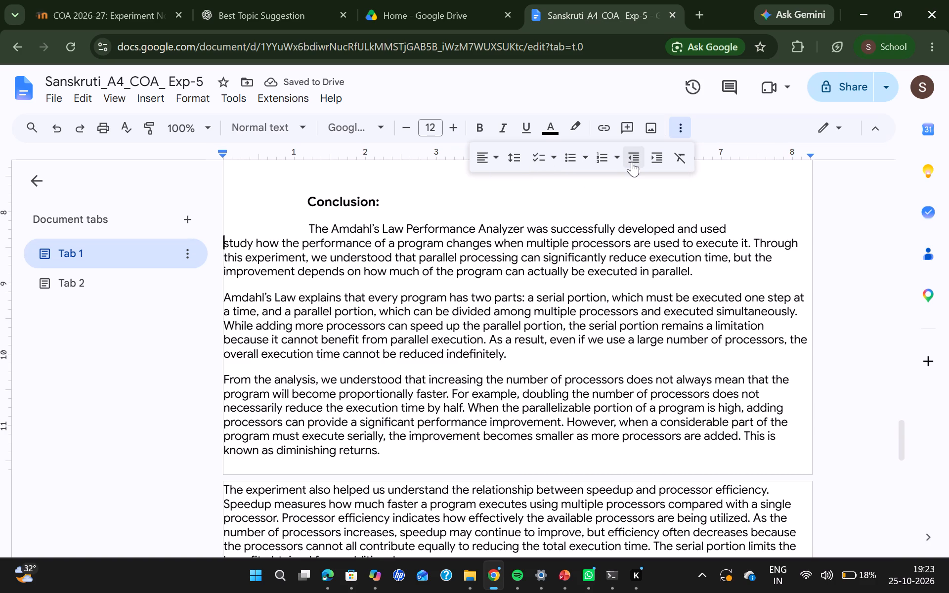
{"action": "left_click", "coordinate": [632, 162]}
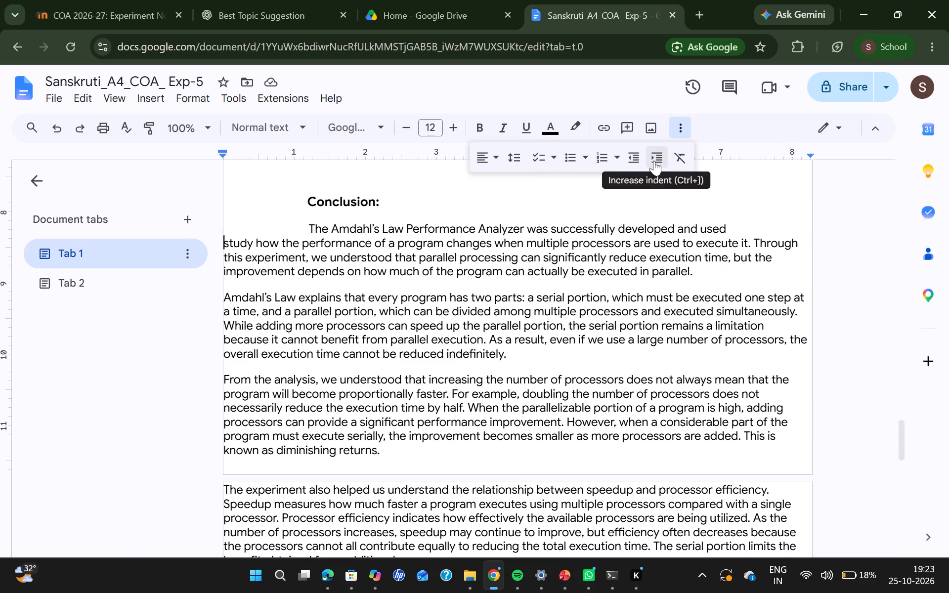
{"action": "left_click", "coordinate": [654, 161]}
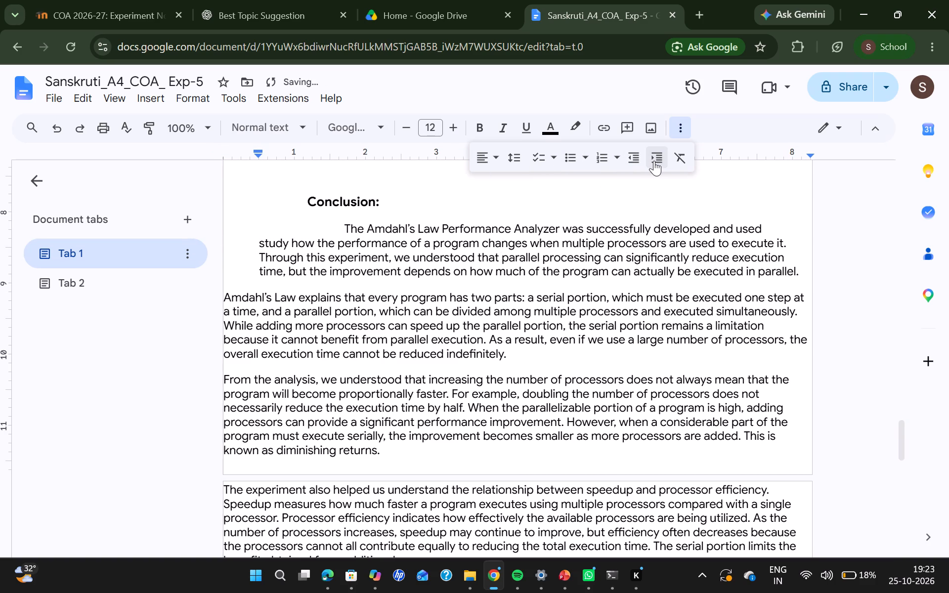
Trim the spaces before "The Amdahl's Law Performance Analyzer" so the first line starts level with the Conclusion heading.
{"action": "left_click", "coordinate": [341, 228]}
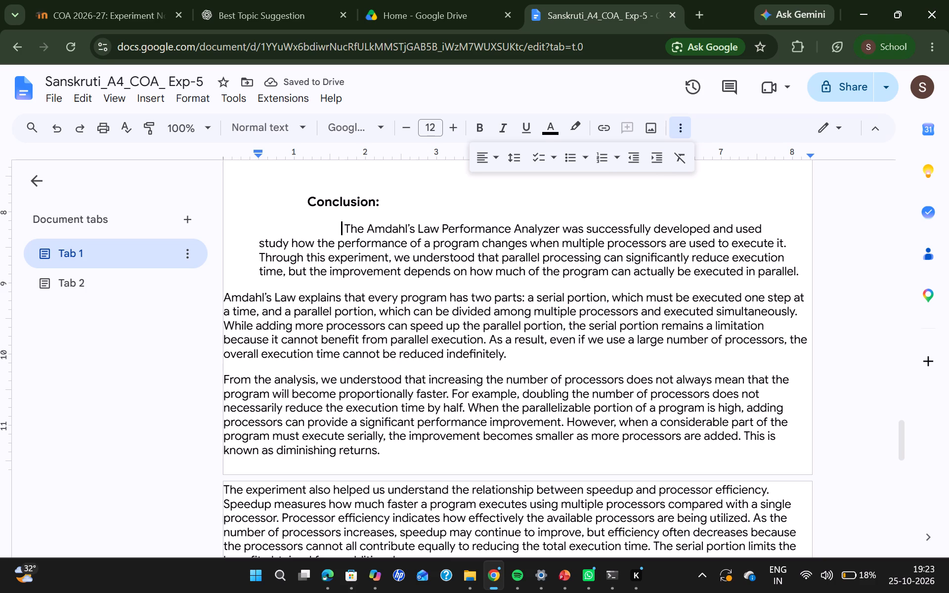
{"action": "key", "text": "BackSpace"}
{"action": "key", "text": "BackSpace"}
{"action": "key", "text": "BackSpace"}
{"action": "key", "text": "BackSpace"}
{"action": "key", "text": "BackSpace"}
{"action": "key", "text": "BackSpace"}
{"action": "key", "text": "BackSpace"}
{"action": "key", "text": "BackSpace"}
{"action": "key", "text": "BackSpace"}
{"action": "key", "text": "BackSpace"}
{"action": "key", "text": "BackSpace"}
{"action": "key", "text": "BackSpace"}
{"action": "key", "text": "BackSpace"}
{"action": "key", "text": "BackSpace"}
{"action": "key", "text": "BackSpace"}
{"action": "key", "text": "BackSpace"}
{"action": "key", "text": "BackSpace"}
{"action": "key", "text": "BackSpace"}
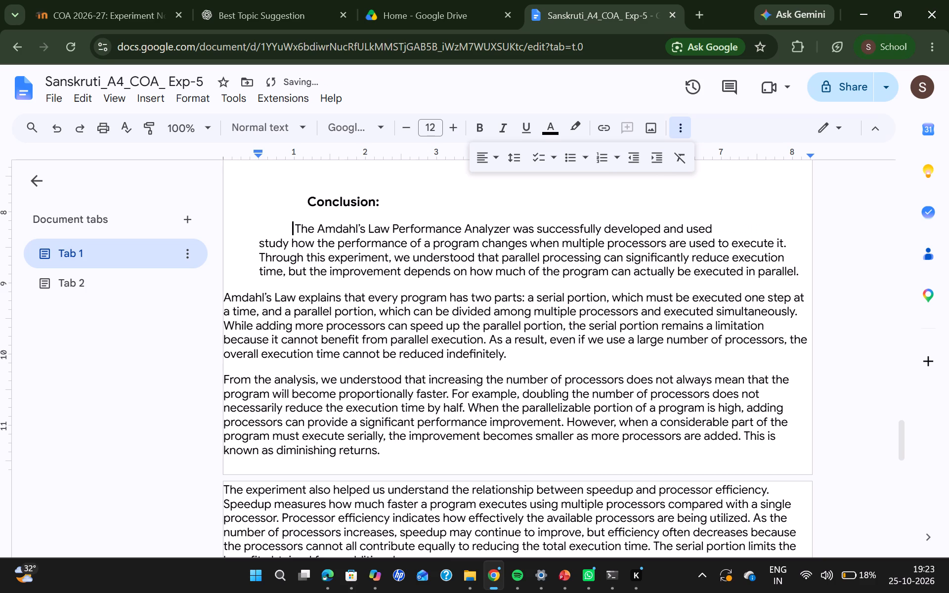
{"action": "key", "text": "space"}
{"action": "key", "text": "space"}
{"action": "key", "text": "space"}
{"action": "key", "text": "space"}
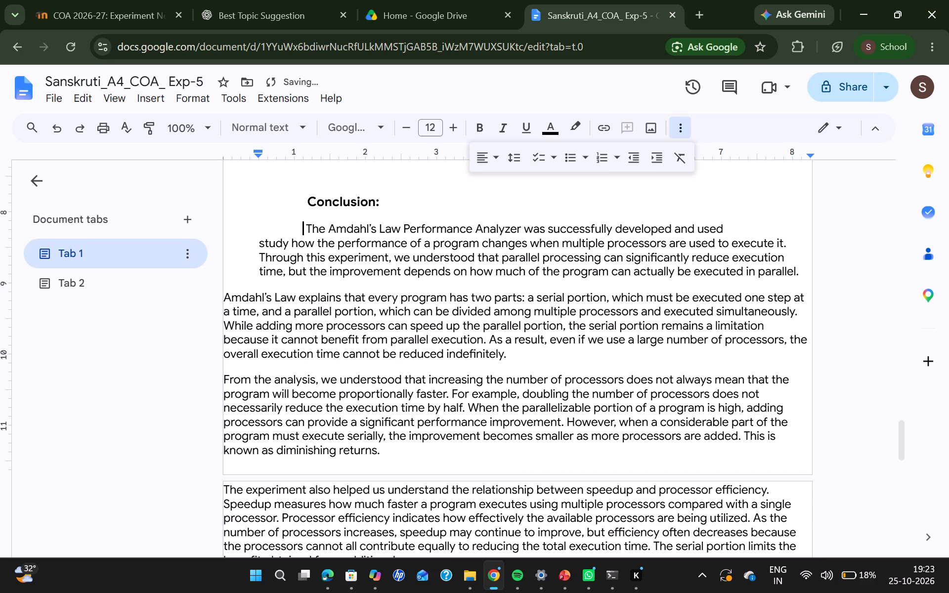
Try to push "study how" further in by inserting more spaces at the start of its line.
{"action": "left_click", "coordinate": [254, 248]}
{"action": "key", "text": "space"}
{"action": "key", "text": "space"}
{"action": "key", "text": "space"}
{"action": "key", "text": "space"}
{"action": "key", "text": "space"}
{"action": "key", "text": "space"}
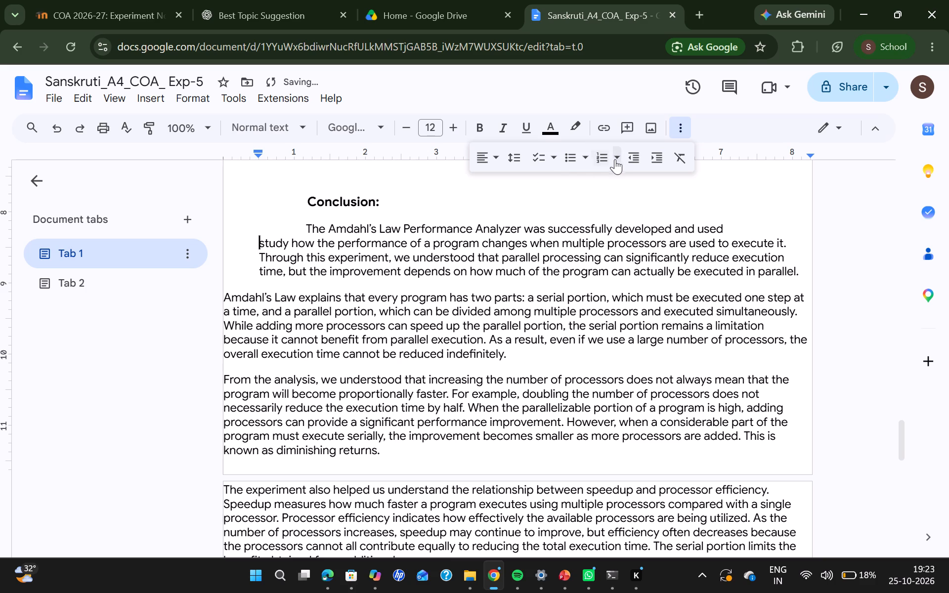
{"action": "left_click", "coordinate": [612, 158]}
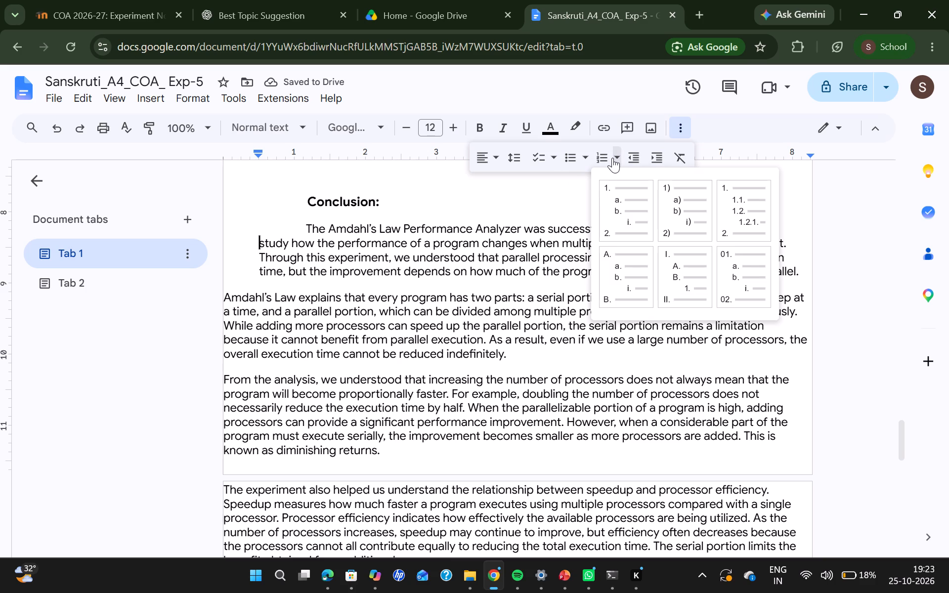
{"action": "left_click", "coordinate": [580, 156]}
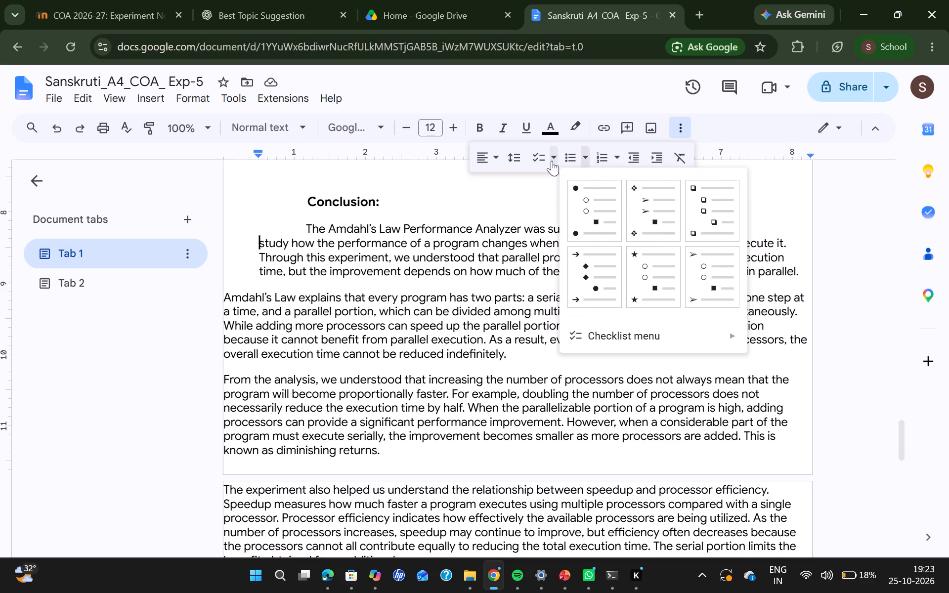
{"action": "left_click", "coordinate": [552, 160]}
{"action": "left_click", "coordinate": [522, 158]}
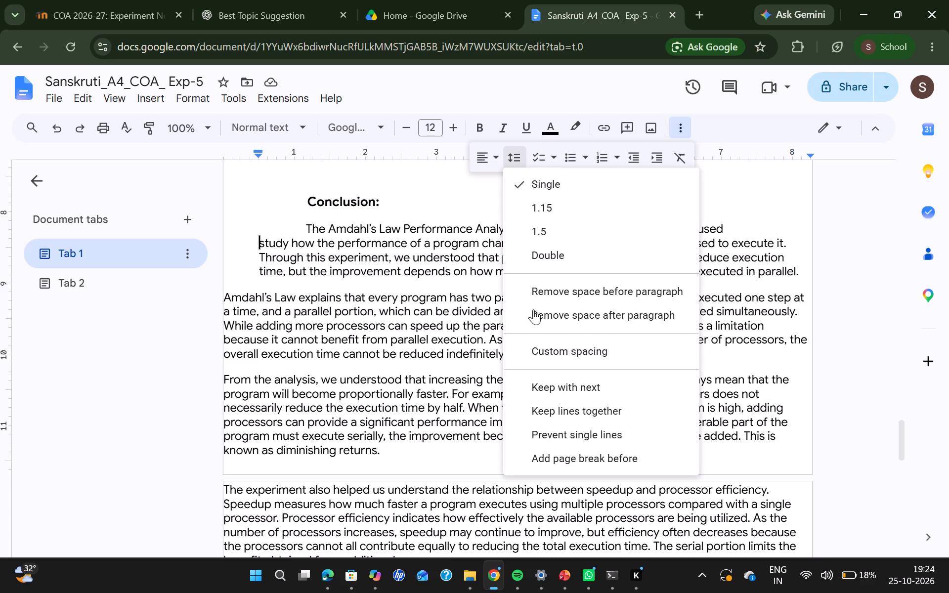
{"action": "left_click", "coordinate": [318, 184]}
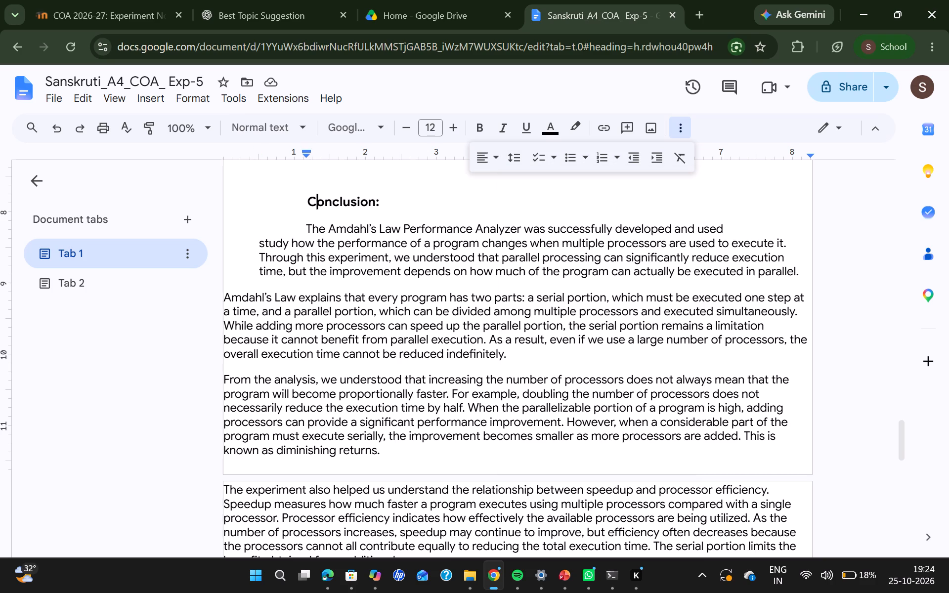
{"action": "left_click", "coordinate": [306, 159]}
Indent the first line of the final paragraph with 21 spaces before "In conclusion, this experiment".
{"action": "scroll", "coordinate": [297, 316], "scroll_direction": "down", "scroll_amount": 2}
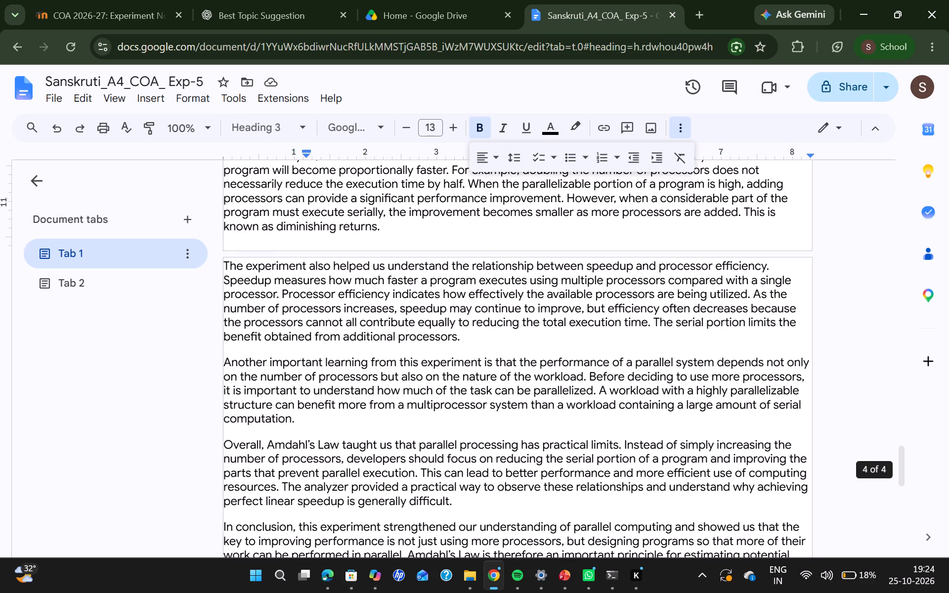
{"action": "scroll", "coordinate": [297, 316], "scroll_direction": "down", "scroll_amount": 1}
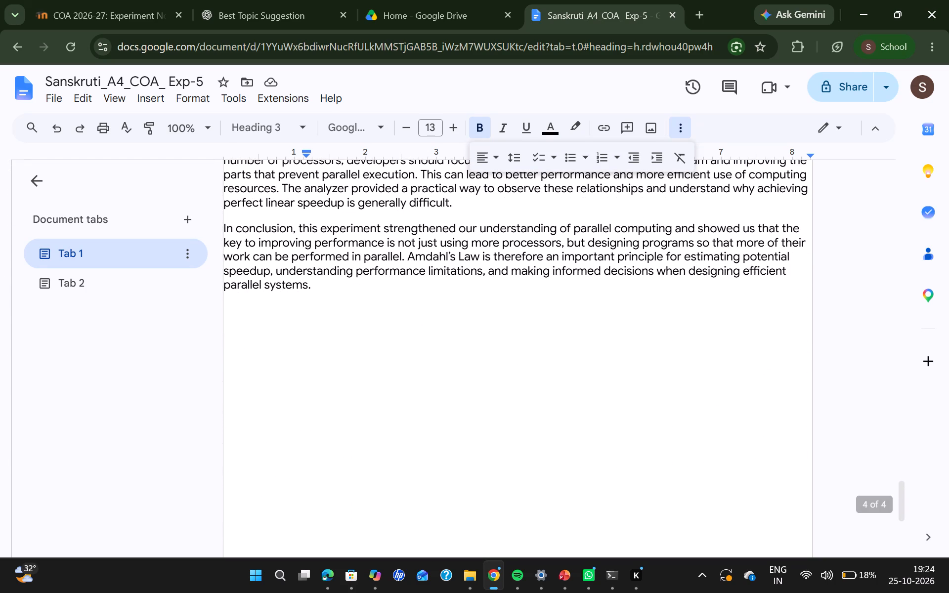
{"action": "left_click", "coordinate": [243, 278]}
{"action": "left_click", "coordinate": [224, 227]}
{"action": "key", "text": "space"}
{"action": "key", "text": "space"}
{"action": "key", "text": "space"}
{"action": "key", "text": "space"}
{"action": "key", "text": "space"}
{"action": "key", "text": "space"}
{"action": "key", "text": "space"}
{"action": "key", "text": "space"}
{"action": "key", "text": "space"}
{"action": "key", "text": "space"}
{"action": "key", "text": "space"}
{"action": "key", "text": "space"}
{"action": "key", "text": "space"}
{"action": "key", "text": "space"}
{"action": "key", "text": "space"}
{"action": "key", "text": "space"}
{"action": "key", "text": "space"}
{"action": "key", "text": "space"}
{"action": "key", "text": "space"}
{"action": "key", "text": "space"}
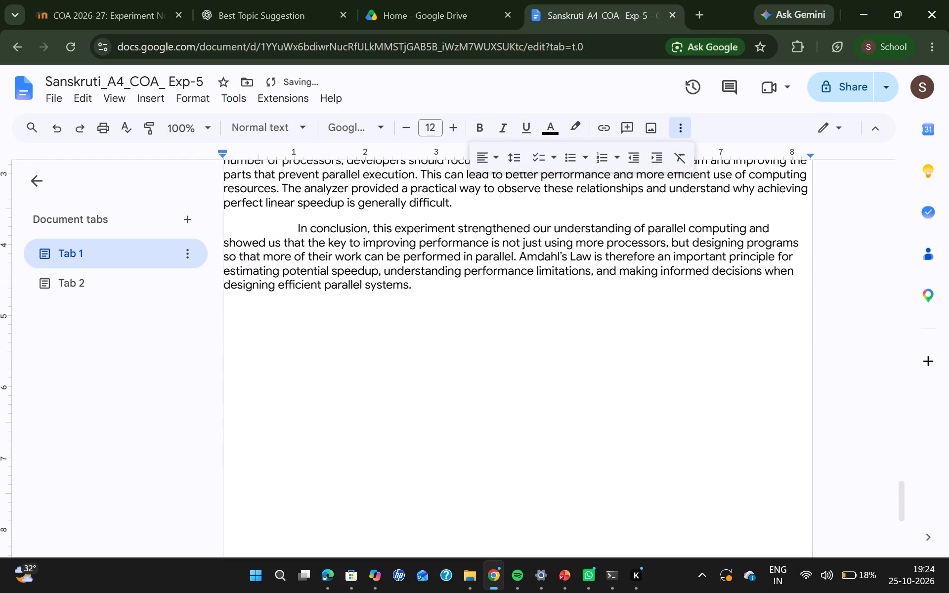
{"action": "key", "text": "space"}
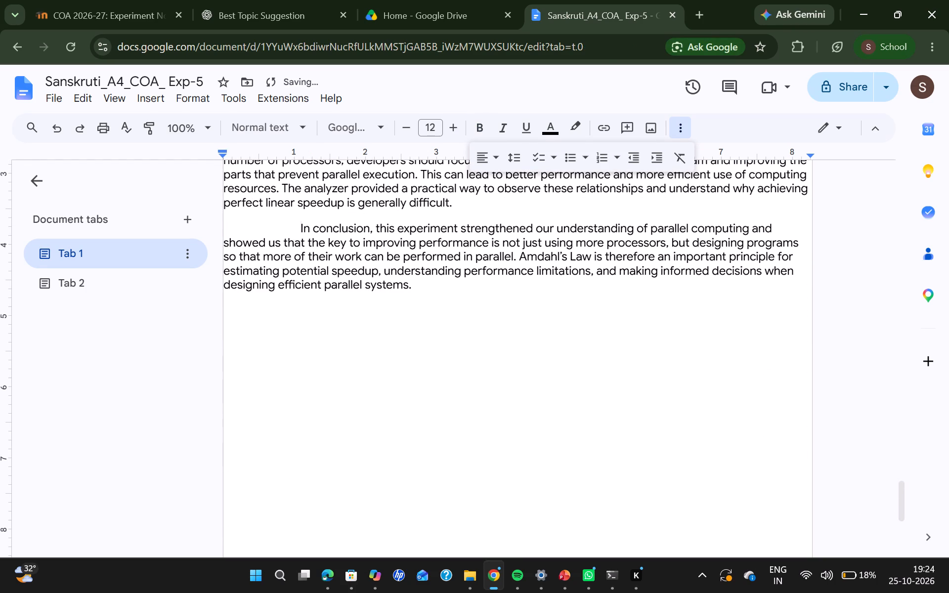
Center-align the final paragraph beginning "In conclusion".
{"action": "left_click", "coordinate": [492, 163]}
{"action": "left_click", "coordinate": [508, 185]}
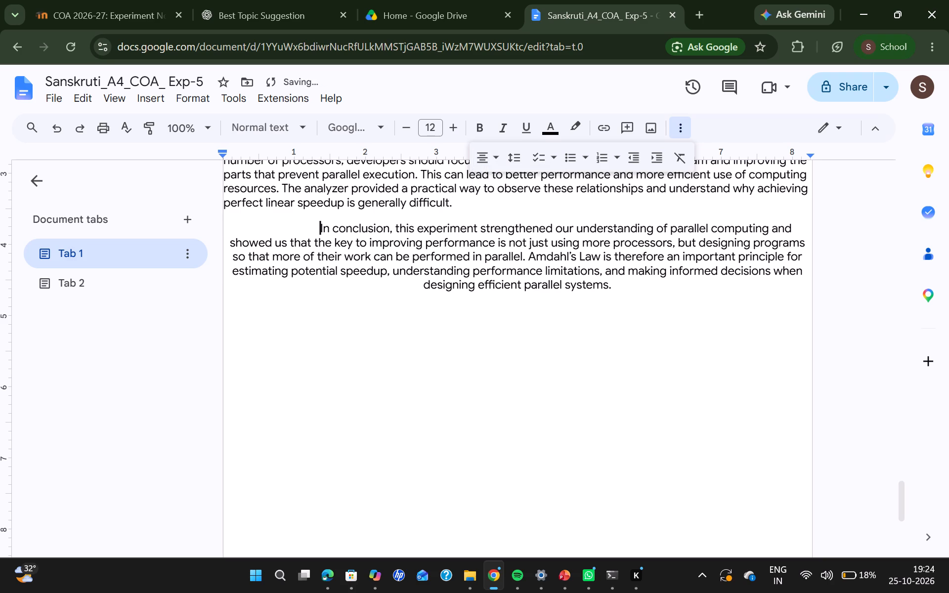
Try to indent the final paragraph's second line by inserting 12 spaces before "showed us that".
{"action": "left_click", "coordinate": [224, 240]}
{"action": "key", "text": "space"}
{"action": "key", "text": "space"}
{"action": "key", "text": "space"}
{"action": "key", "text": "space"}
{"action": "key", "text": "space"}
{"action": "key", "text": "space"}
{"action": "key", "text": "space"}
{"action": "key", "text": "space"}
{"action": "key", "text": "space"}
{"action": "key", "text": "space"}
{"action": "key", "text": "space"}
{"action": "key", "text": "space"}
{"action": "left_click", "coordinate": [223, 331]}
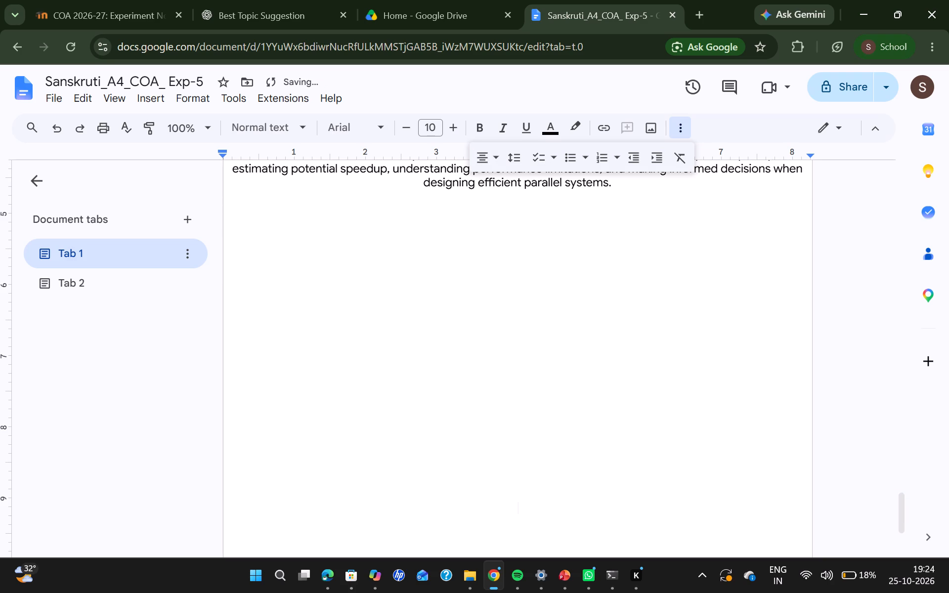
Review the document from the Experiment-5 title through the code and charts to the conclusion, checking its layout.
{"action": "scroll", "coordinate": [223, 331], "scroll_direction": "up", "scroll_amount": 6}
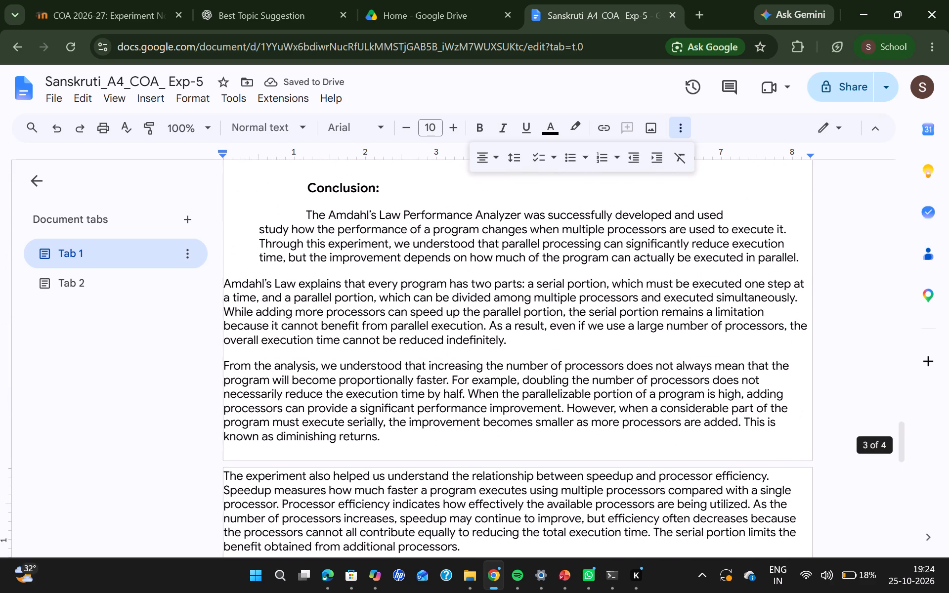
{"action": "scroll", "coordinate": [223, 331], "scroll_direction": "down", "scroll_amount": 2}
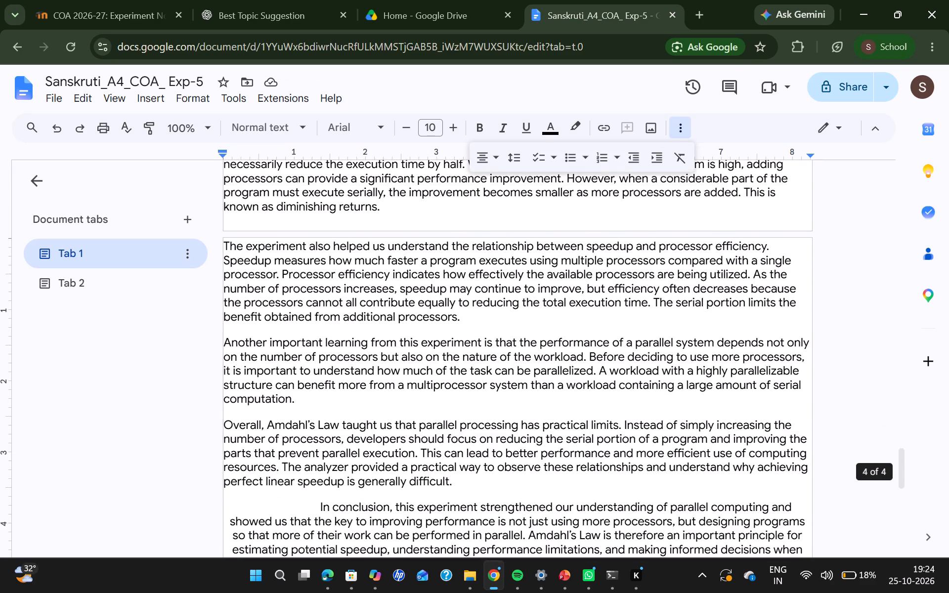
{"action": "scroll", "coordinate": [223, 331], "scroll_direction": "down", "scroll_amount": 2}
{"action": "left_click", "coordinate": [641, 313]}
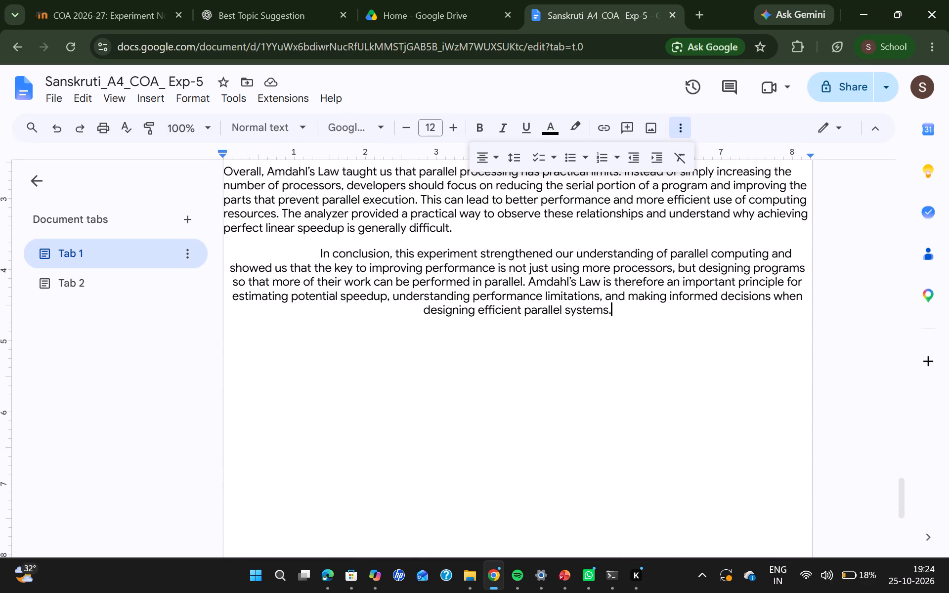
{"action": "scroll", "coordinate": [643, 312], "scroll_direction": "up", "scroll_amount": 5}
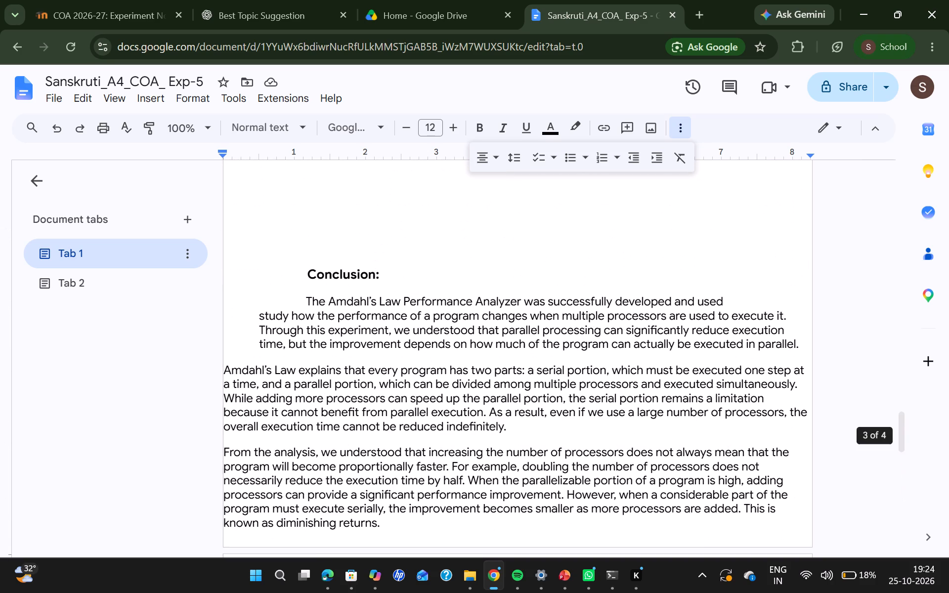
{"action": "scroll", "coordinate": [643, 312], "scroll_direction": "up", "scroll_amount": 13}
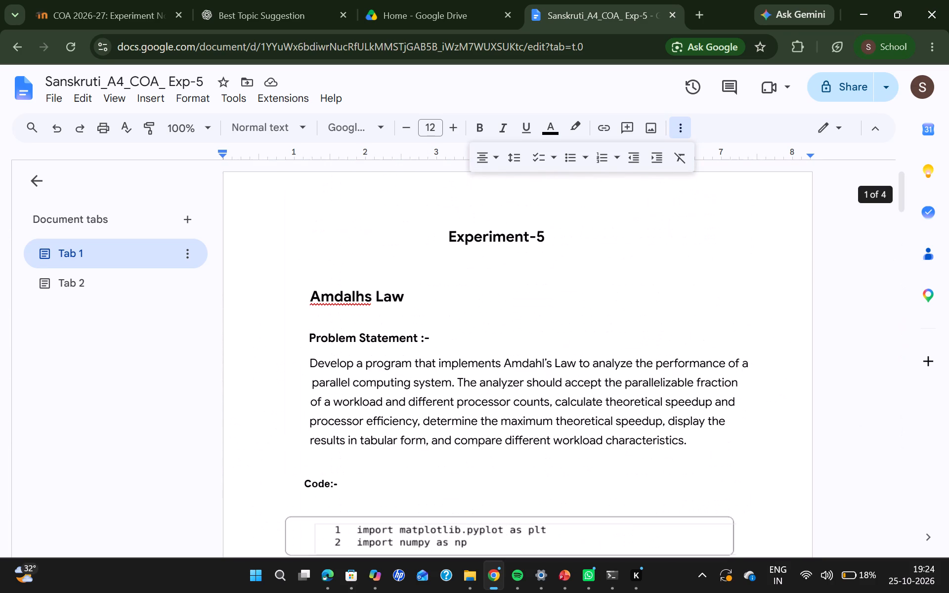
{"action": "scroll", "coordinate": [643, 312], "scroll_direction": "up", "scroll_amount": 1}
{"action": "scroll", "coordinate": [602, 429], "scroll_direction": "down", "scroll_amount": 10}
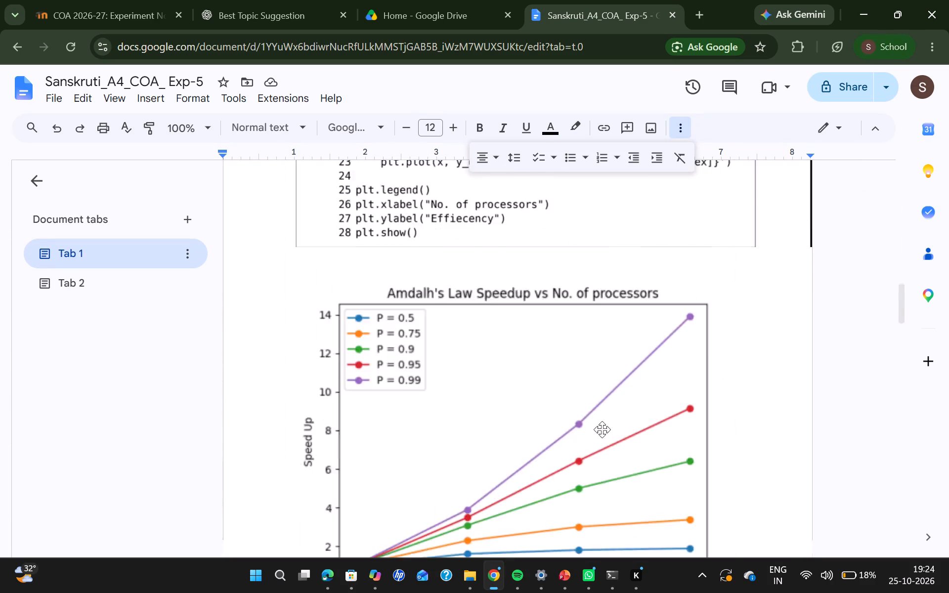
{"action": "scroll", "coordinate": [602, 429], "scroll_direction": "down", "scroll_amount": 4}
{"action": "scroll", "coordinate": [602, 429], "scroll_direction": "up", "scroll_amount": 4}
{"action": "scroll", "coordinate": [602, 429], "scroll_direction": "down", "scroll_amount": 1}
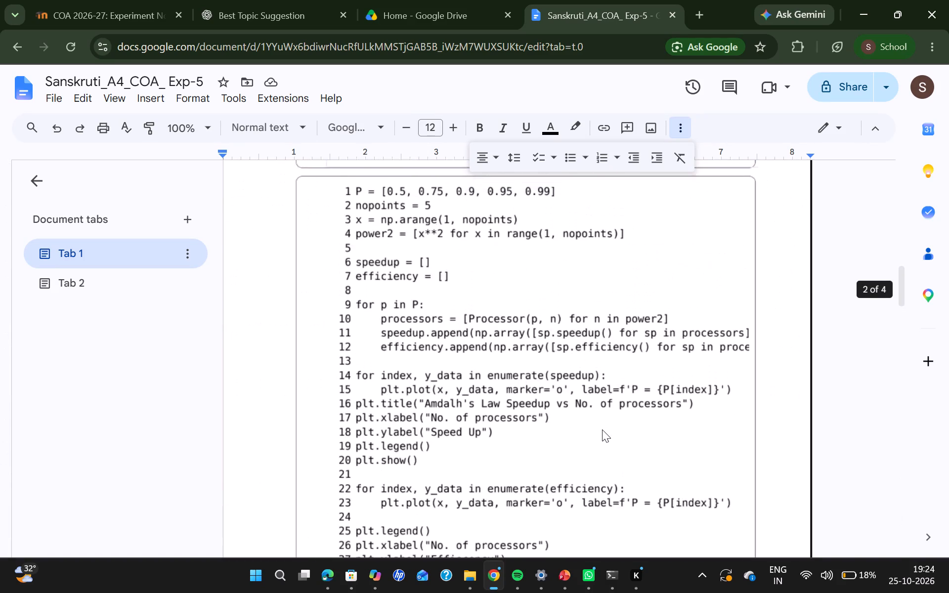
{"action": "scroll", "coordinate": [602, 429], "scroll_direction": "down", "scroll_amount": 7}
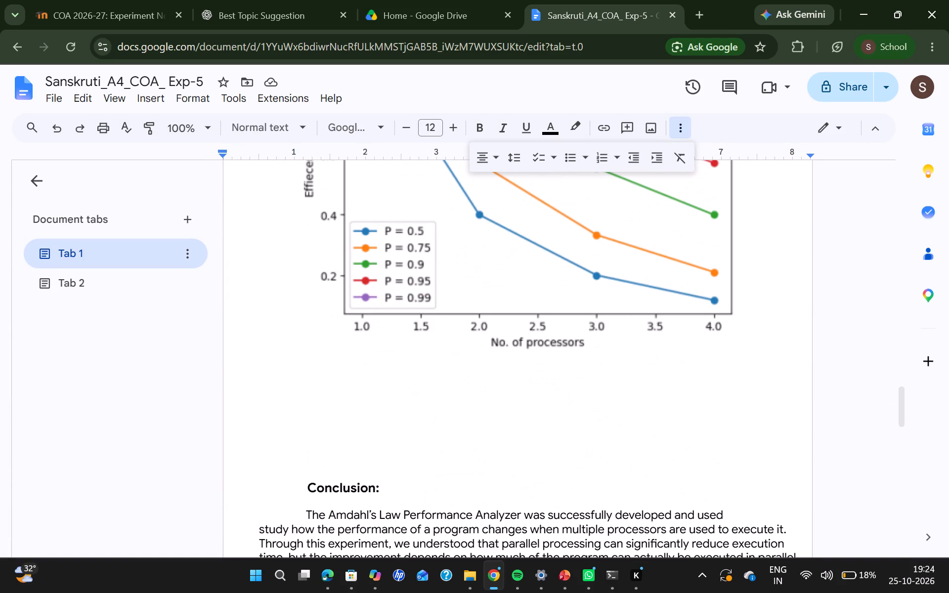
{"action": "scroll", "coordinate": [534, 495], "scroll_direction": "down", "scroll_amount": 3}
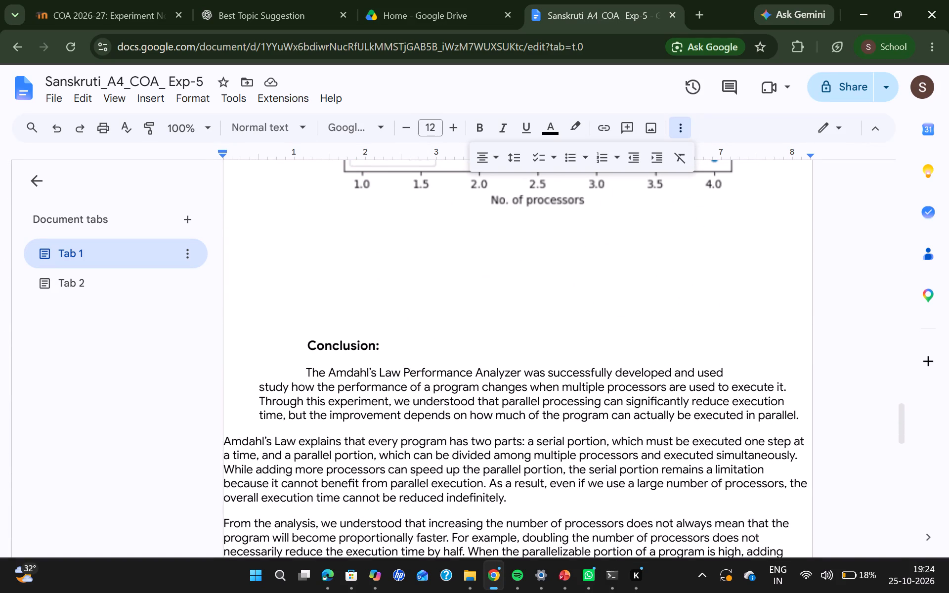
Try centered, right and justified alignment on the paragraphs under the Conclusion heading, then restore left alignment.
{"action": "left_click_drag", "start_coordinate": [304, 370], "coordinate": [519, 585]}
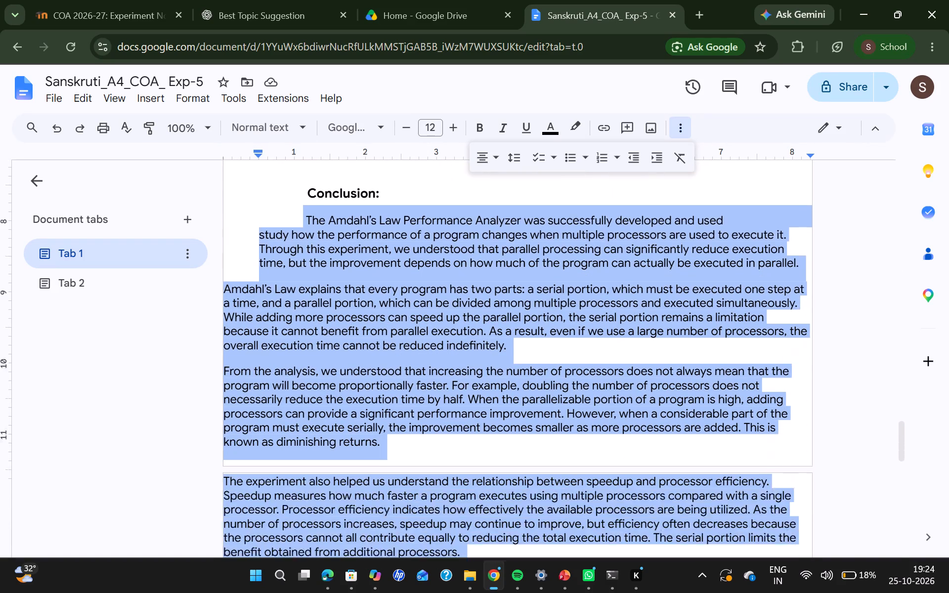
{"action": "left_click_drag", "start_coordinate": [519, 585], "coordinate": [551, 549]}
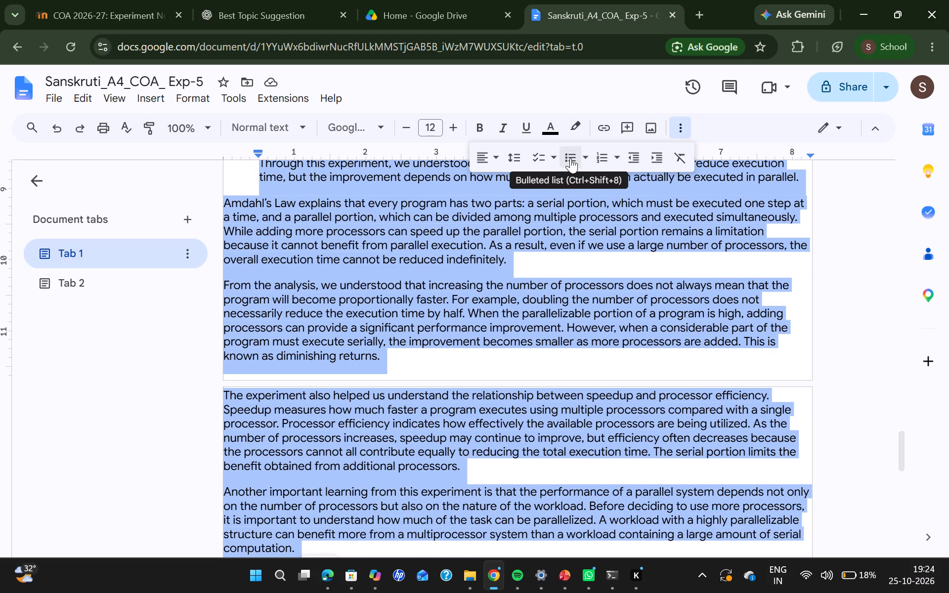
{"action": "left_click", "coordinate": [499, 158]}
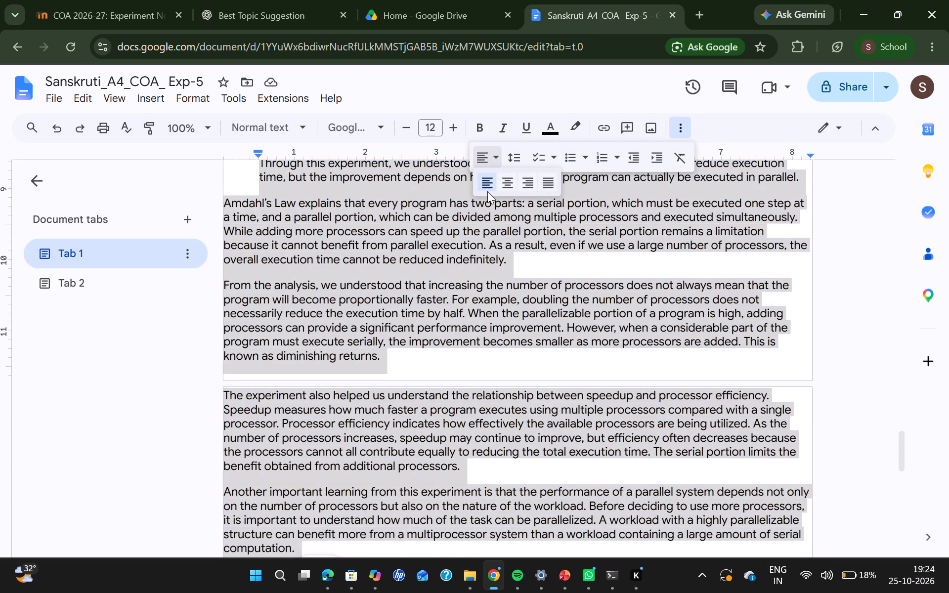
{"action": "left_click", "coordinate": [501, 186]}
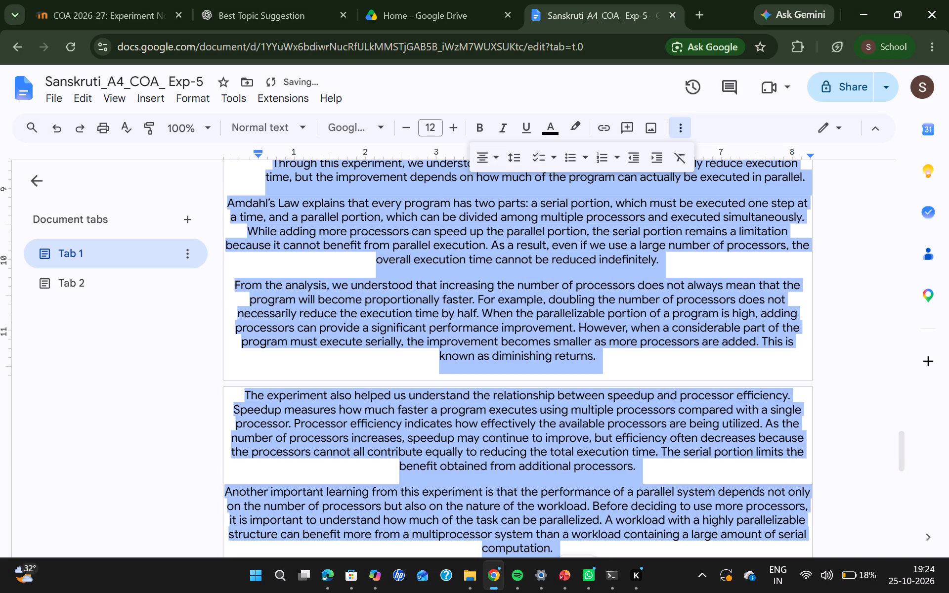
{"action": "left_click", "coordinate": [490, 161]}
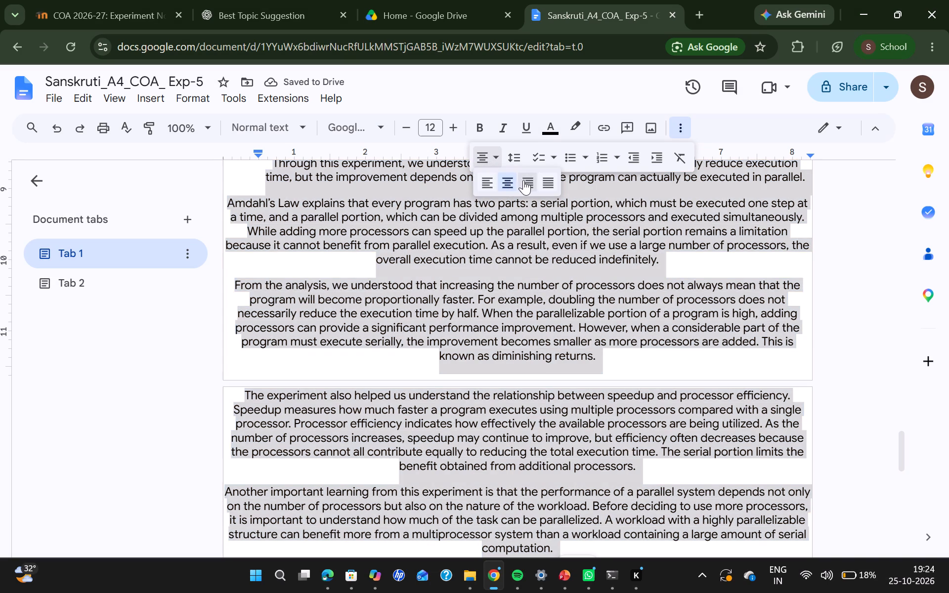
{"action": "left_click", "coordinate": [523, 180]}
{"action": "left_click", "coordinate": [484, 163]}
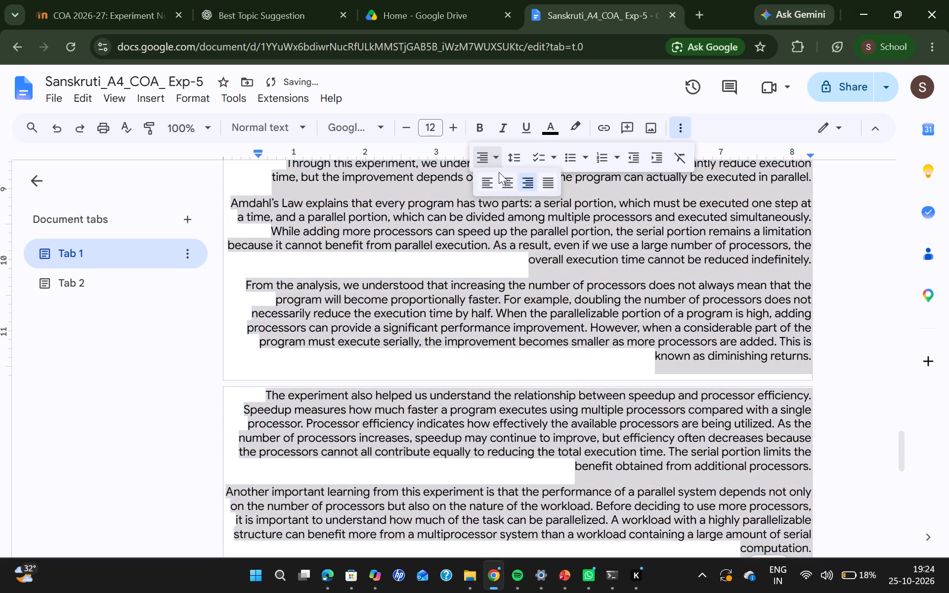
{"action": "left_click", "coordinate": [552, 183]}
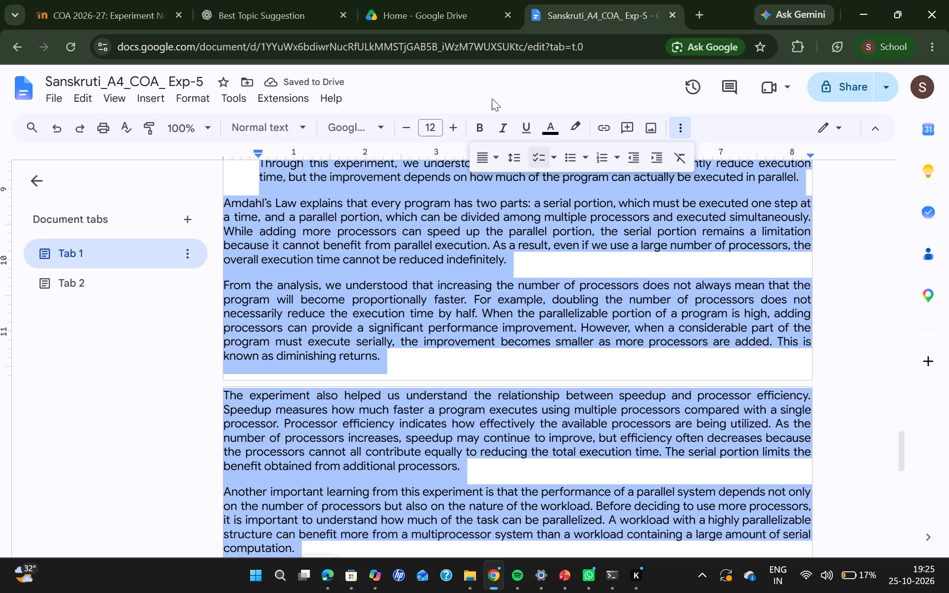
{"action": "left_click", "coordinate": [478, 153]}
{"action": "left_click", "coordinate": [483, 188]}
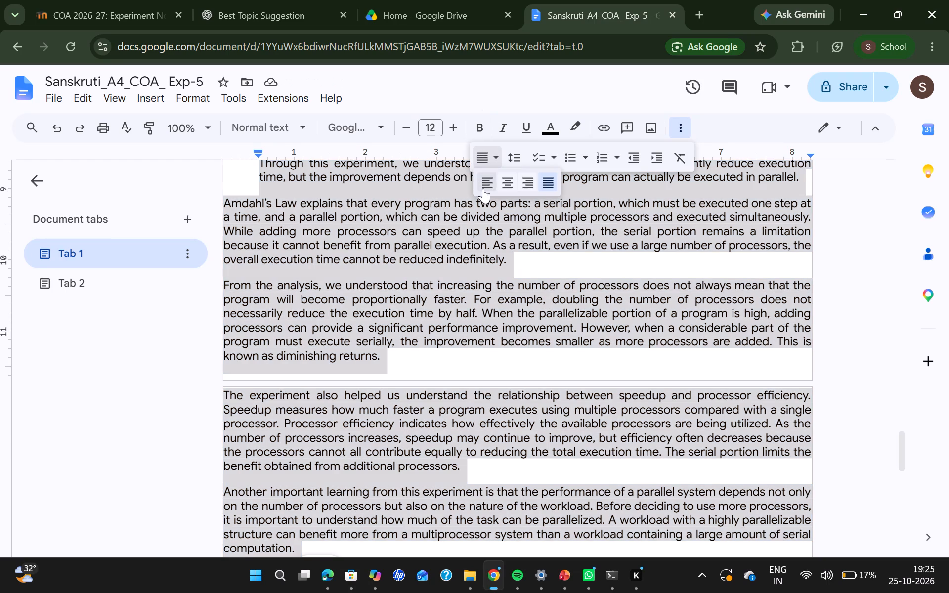
Open Tab 2 of the document to view its code listing.
{"action": "scroll", "coordinate": [483, 188], "scroll_direction": "up", "scroll_amount": 3}
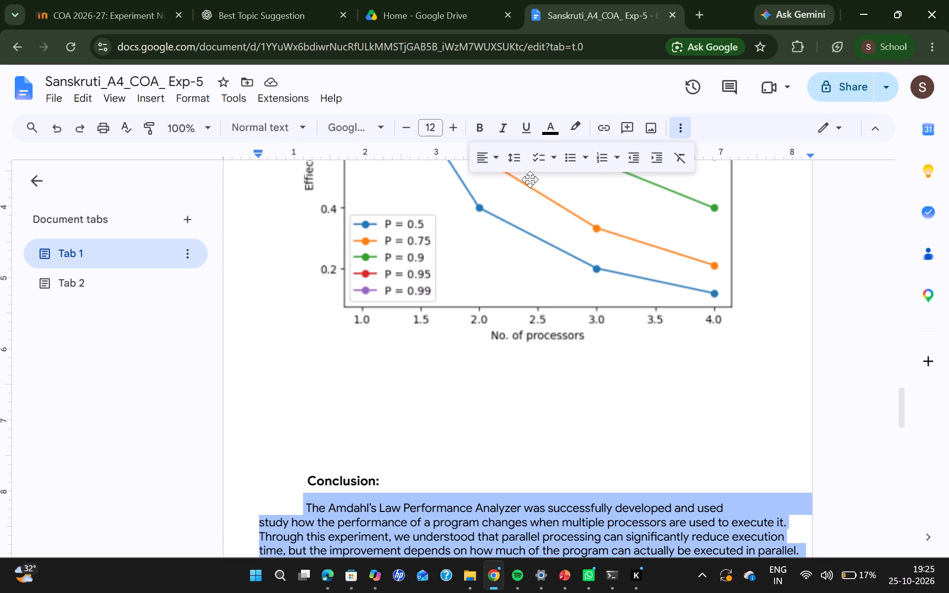
{"action": "left_click", "coordinate": [112, 269]}
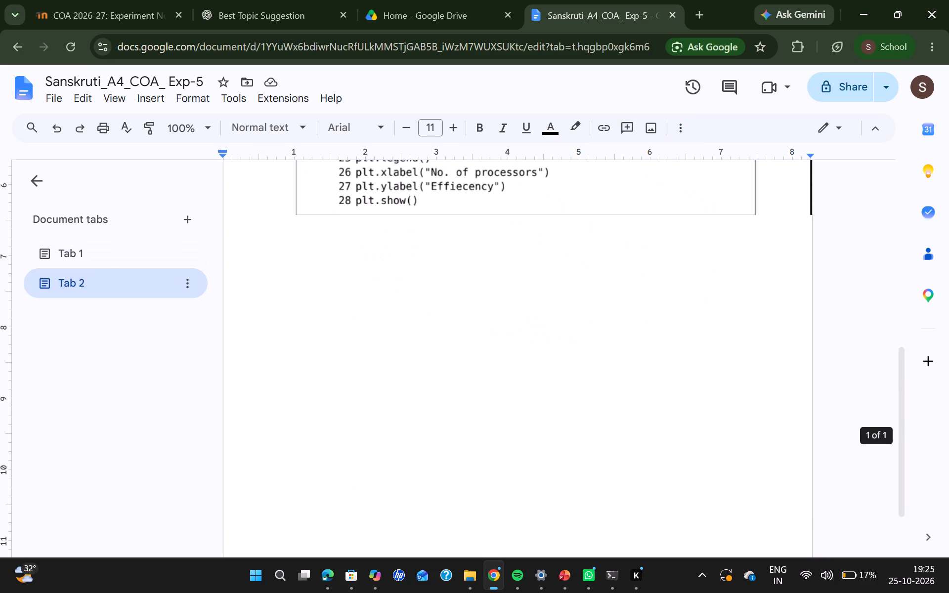
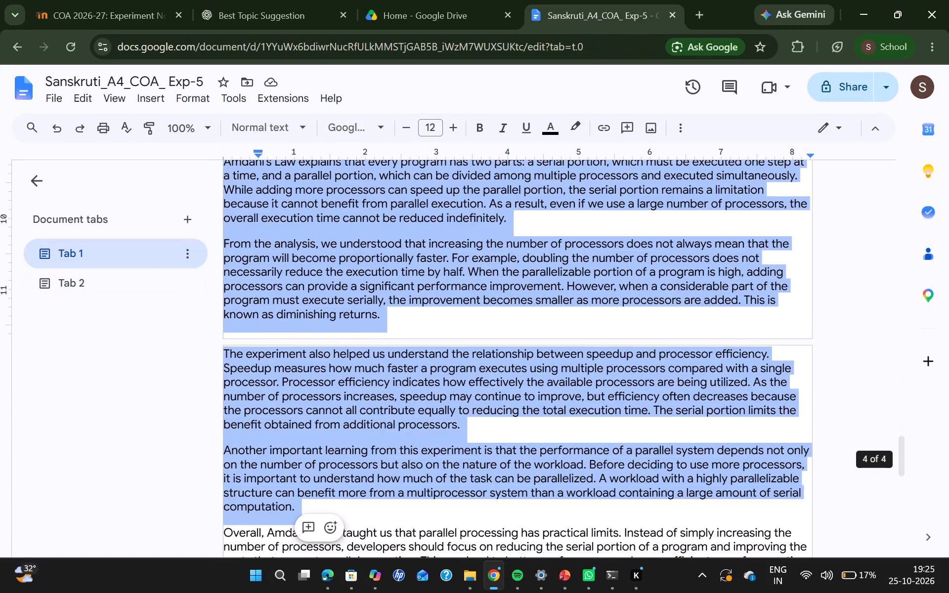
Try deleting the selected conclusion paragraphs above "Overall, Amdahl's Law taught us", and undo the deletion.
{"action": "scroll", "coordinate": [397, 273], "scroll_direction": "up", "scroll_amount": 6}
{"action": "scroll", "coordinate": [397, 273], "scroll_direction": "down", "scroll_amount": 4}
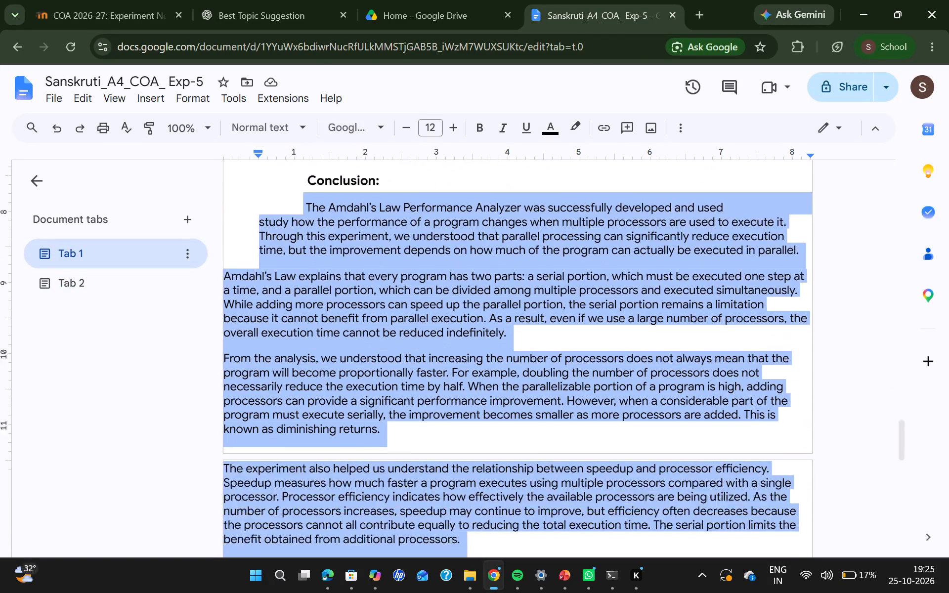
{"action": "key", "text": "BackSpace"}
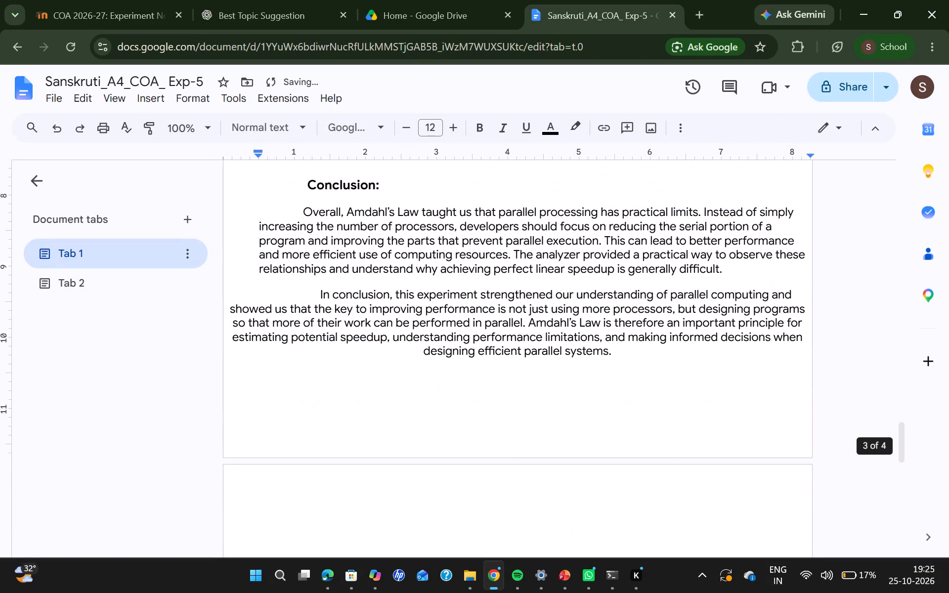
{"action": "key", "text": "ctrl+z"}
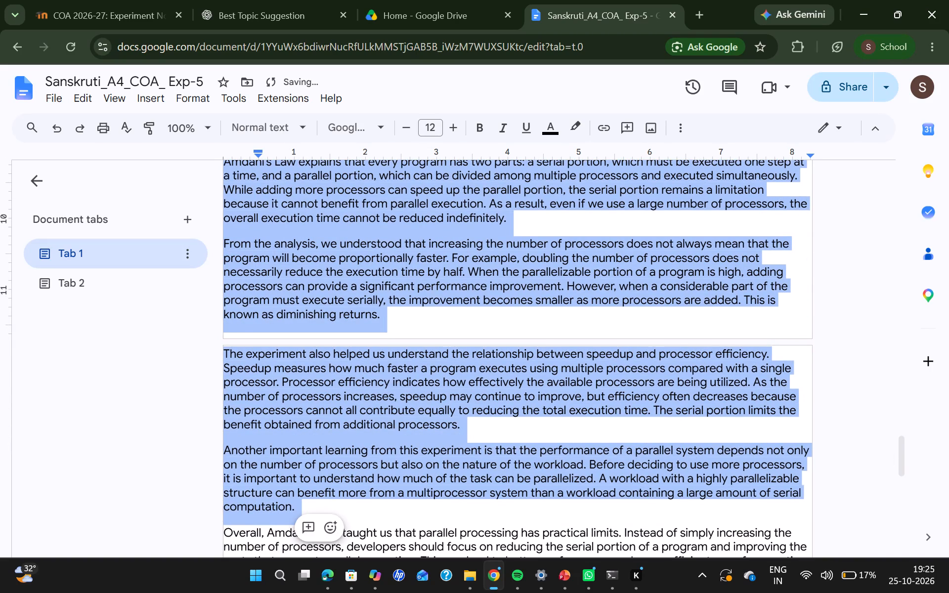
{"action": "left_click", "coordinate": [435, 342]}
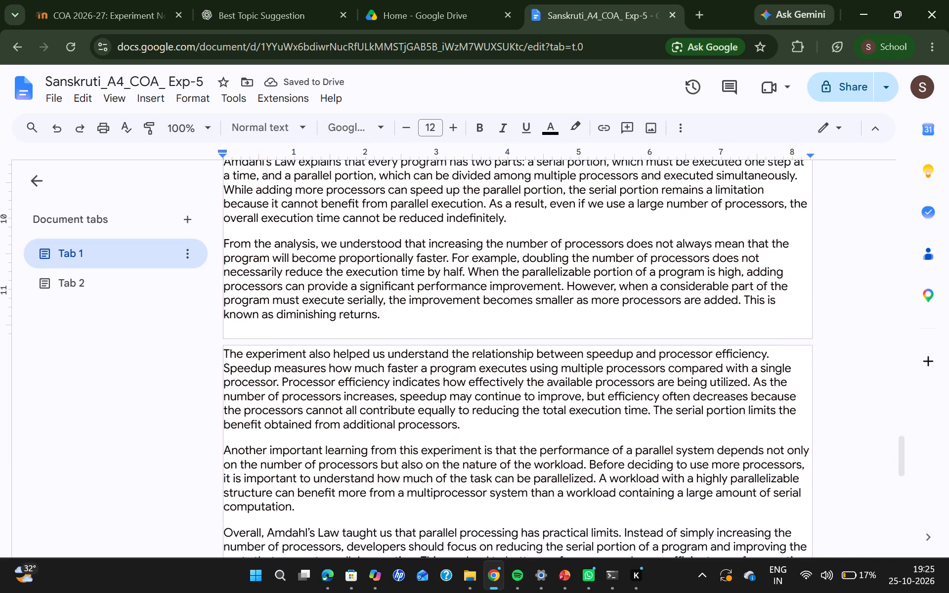
Copy everything from the Conclusion heading to the document's end, and delete it from its current place.
{"action": "scroll", "coordinate": [488, 391], "scroll_direction": "up", "scroll_amount": 3}
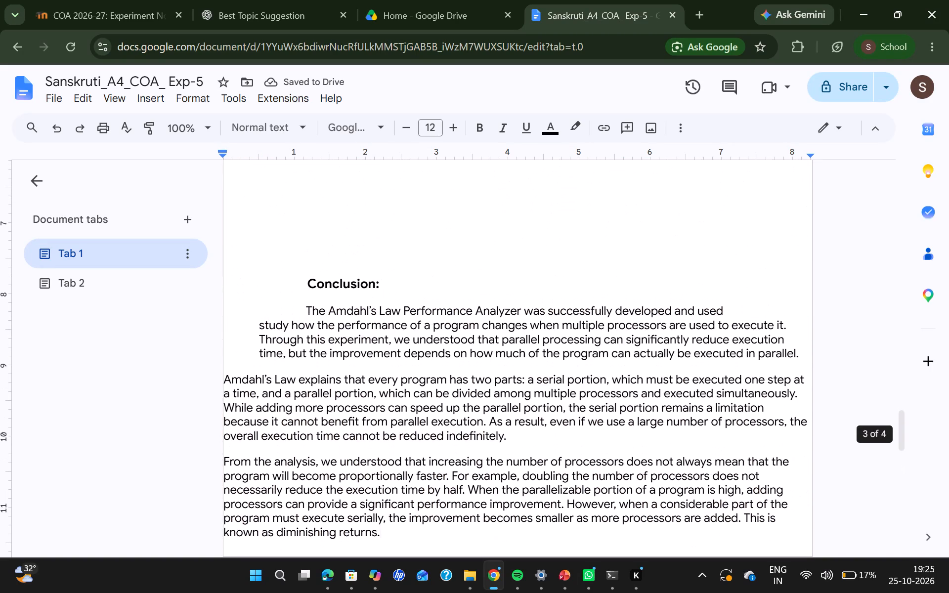
{"action": "scroll", "coordinate": [299, 287], "scroll_direction": "right", "scroll_amount": 1}
{"action": "left_click_drag", "start_coordinate": [276, 340], "coordinate": [453, 563]}
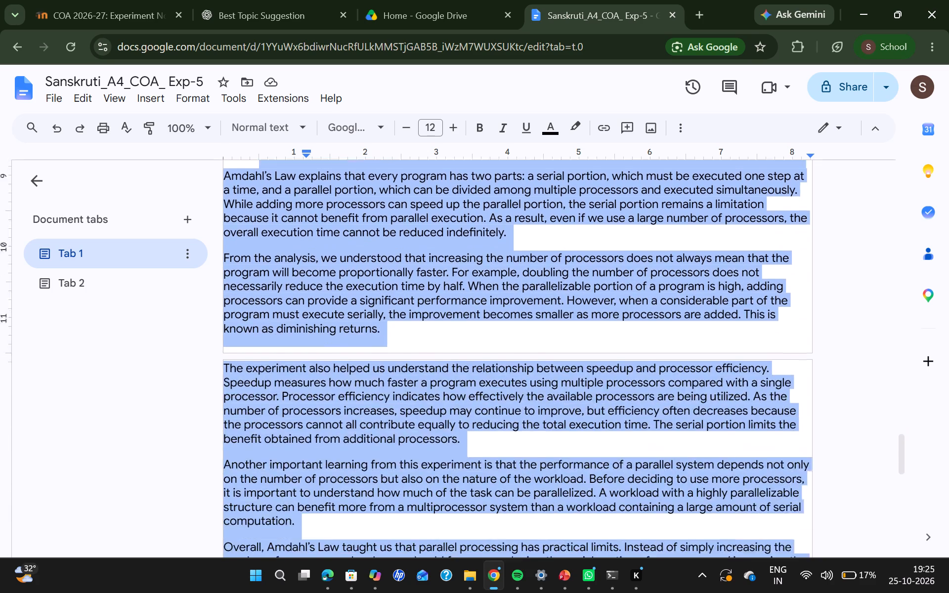
{"action": "left_click_drag", "start_coordinate": [453, 563], "coordinate": [584, 263]}
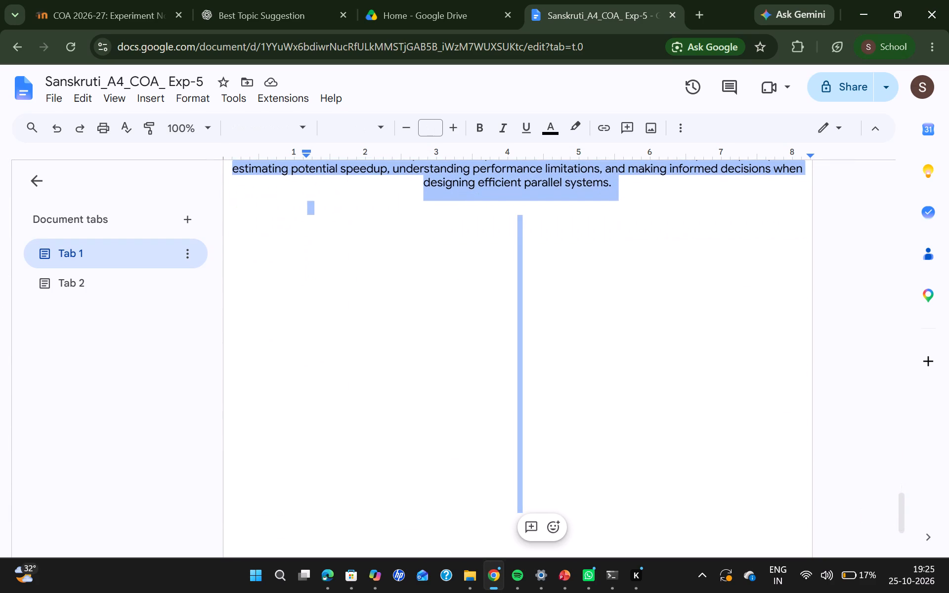
{"action": "key", "text": "ctrl+c"}
{"action": "key", "text": "BackSpace"}
Delete the blank lines and the "Amdalh's Law.ipynb - Colab" header line after the speedup chart's page.
{"action": "key", "text": "backslash"}
{"action": "scroll", "coordinate": [584, 263], "scroll_direction": "up", "scroll_amount": 3}
{"action": "key", "text": "BackSpace"}
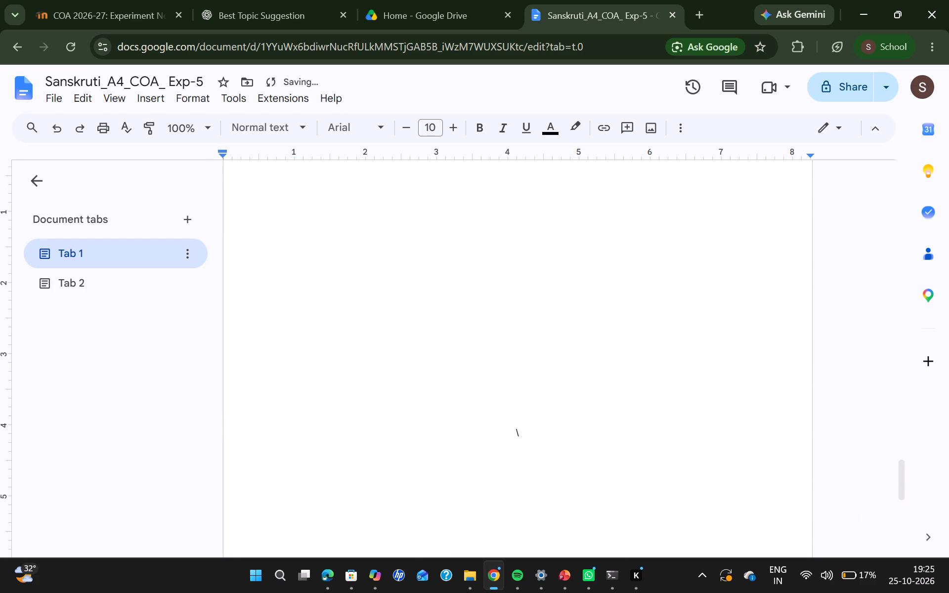
{"action": "key", "text": "BackSpace"}
{"action": "key", "text": "BackSpace"}
{"action": "key", "text": "BackSpace"}
{"action": "key", "text": "BackSpace"}
{"action": "key", "text": "BackSpace"}
{"action": "key", "text": "BackSpace"}
{"action": "key", "text": "BackSpace"}
{"action": "key", "text": "BackSpace"}
{"action": "key", "text": "BackSpace"}
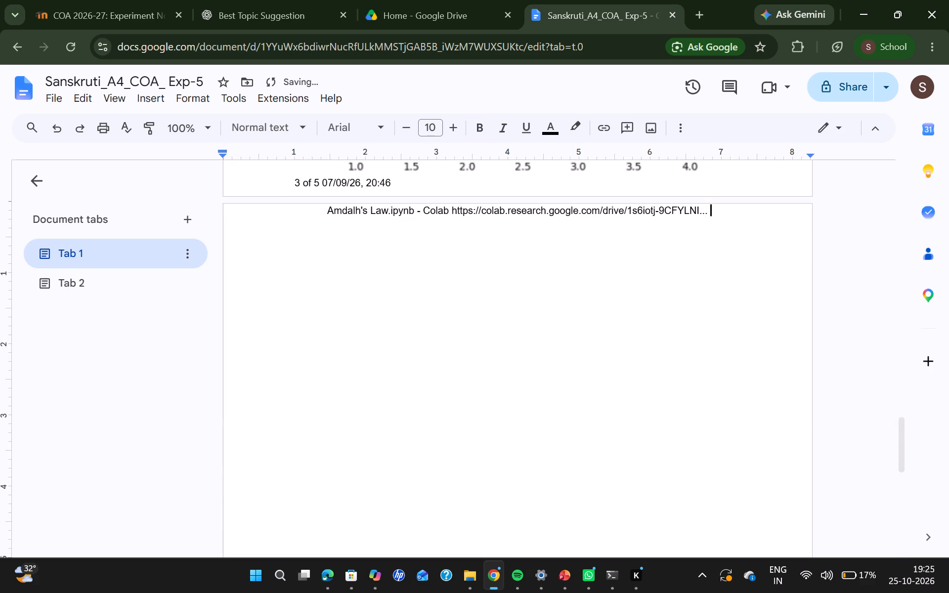
{"action": "scroll", "coordinate": [584, 263], "scroll_direction": "up", "scroll_amount": 4}
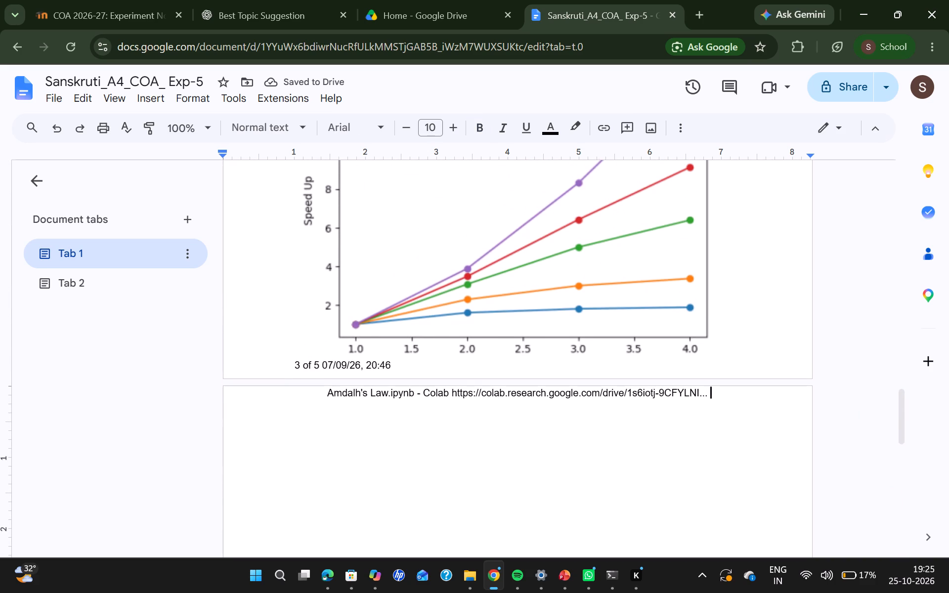
{"action": "left_click_drag", "start_coordinate": [718, 395], "coordinate": [307, 413]}
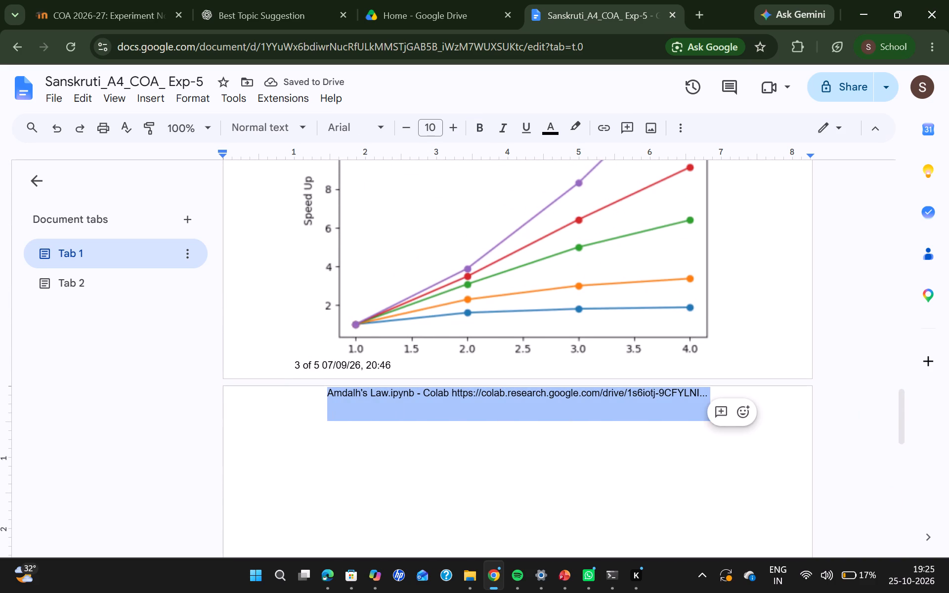
{"action": "key", "text": "BackSpace"}
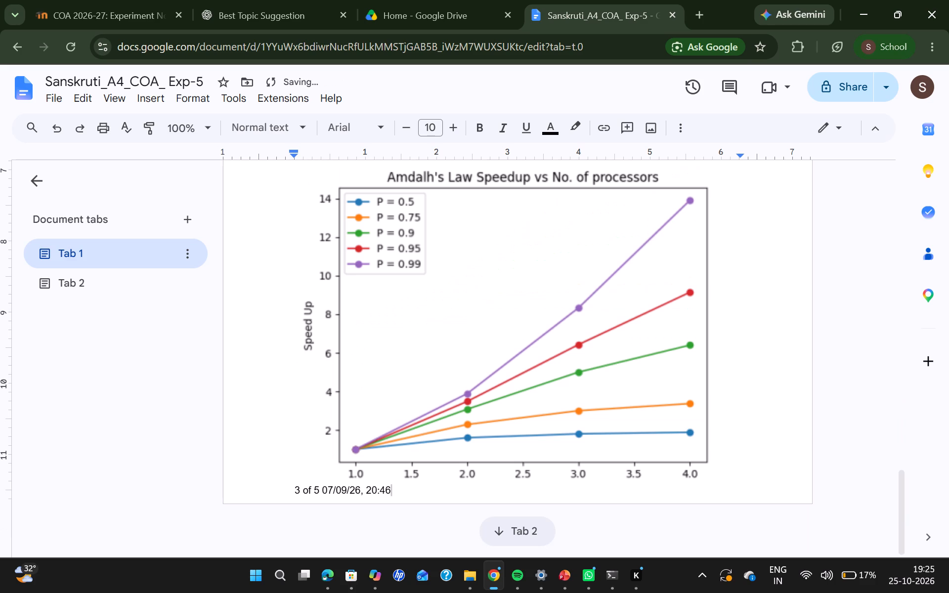
Add two new lines after "3 of 5 07/09/26, 20:46" below the speedup chart and paste the copied conclusion there.
{"action": "key", "text": "Return"}
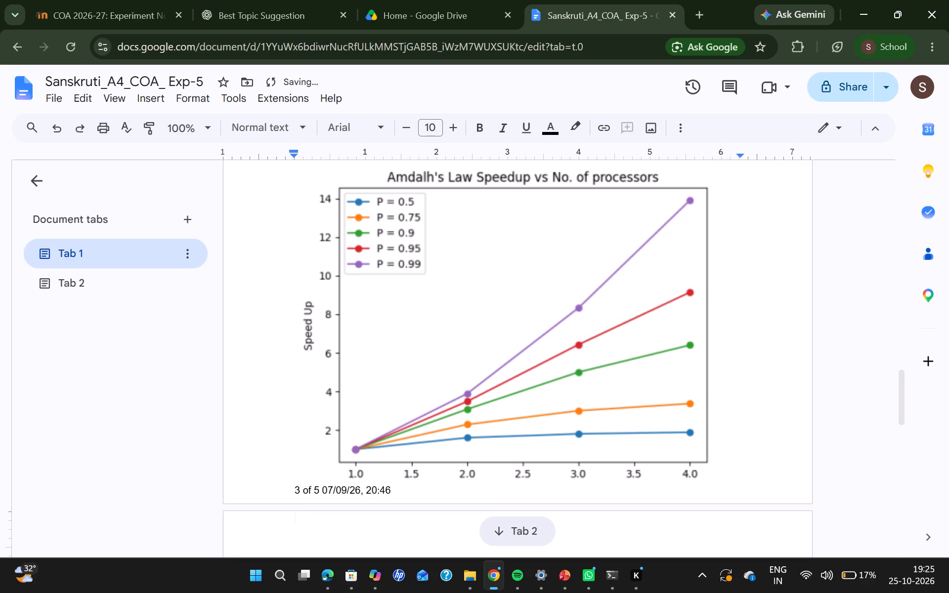
{"action": "key", "text": "Return"}
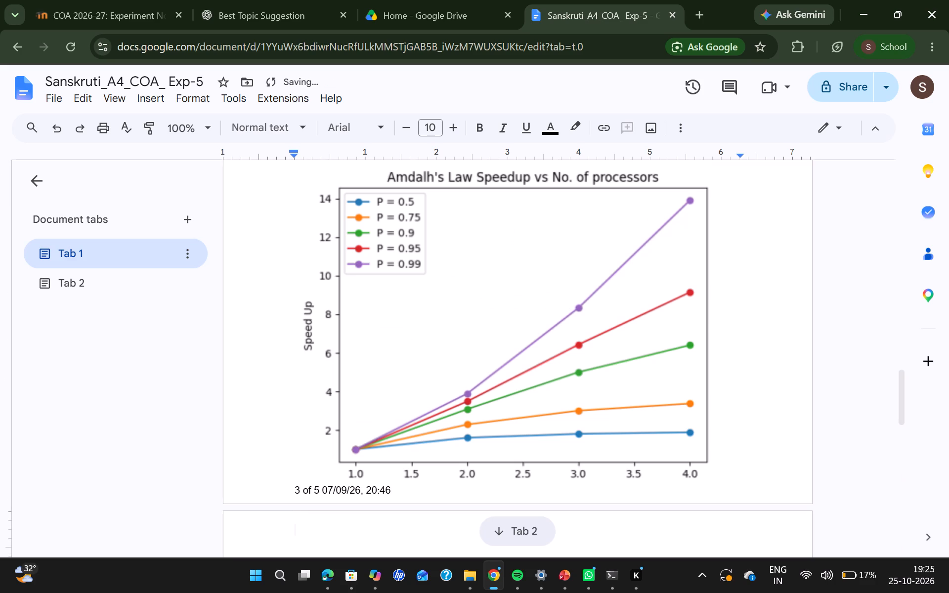
{"action": "key", "text": "ctrl+v"}
{"action": "left_click", "coordinate": [307, 413], "text": "ctrl"}
Remove the indent from the Conclusion heading so it aligns with the left margin.
{"action": "scroll", "coordinate": [307, 413], "scroll_direction": "up", "scroll_amount": 7}
{"action": "scroll", "coordinate": [306, 457], "scroll_direction": "up", "scroll_amount": 3}
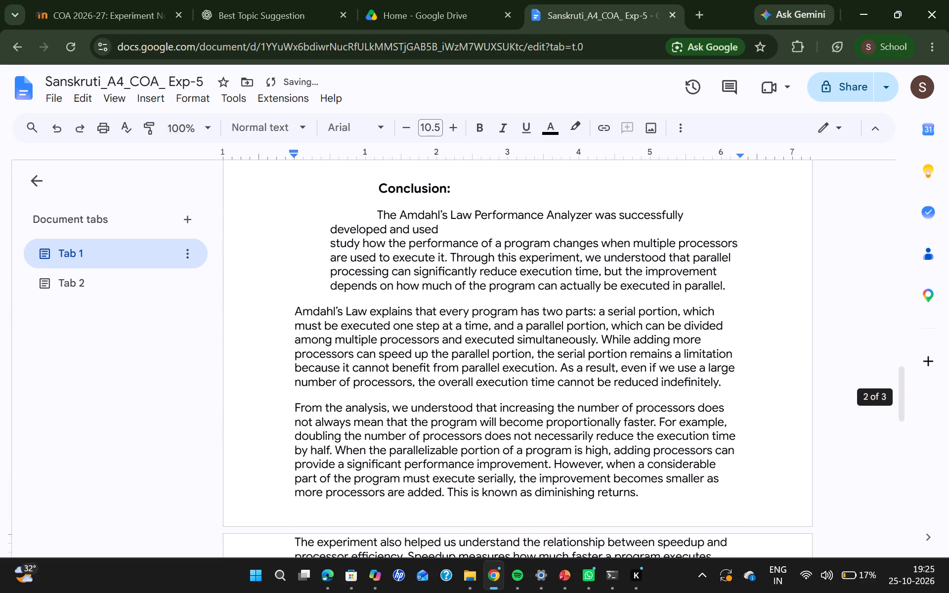
{"action": "scroll", "coordinate": [306, 457], "scroll_direction": "up", "scroll_amount": 1}
{"action": "left_click", "coordinate": [371, 399]}
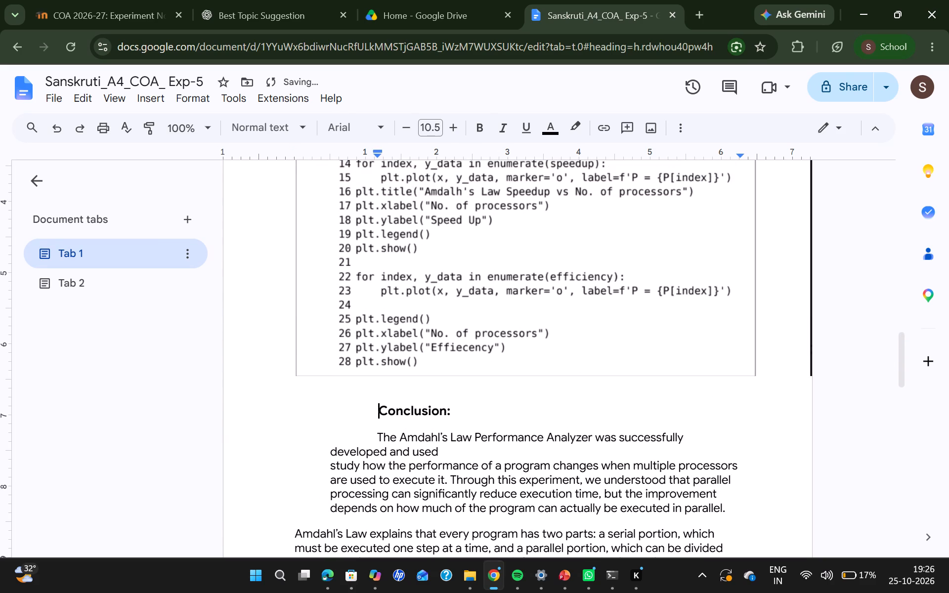
{"action": "key", "text": "BackSpace"}
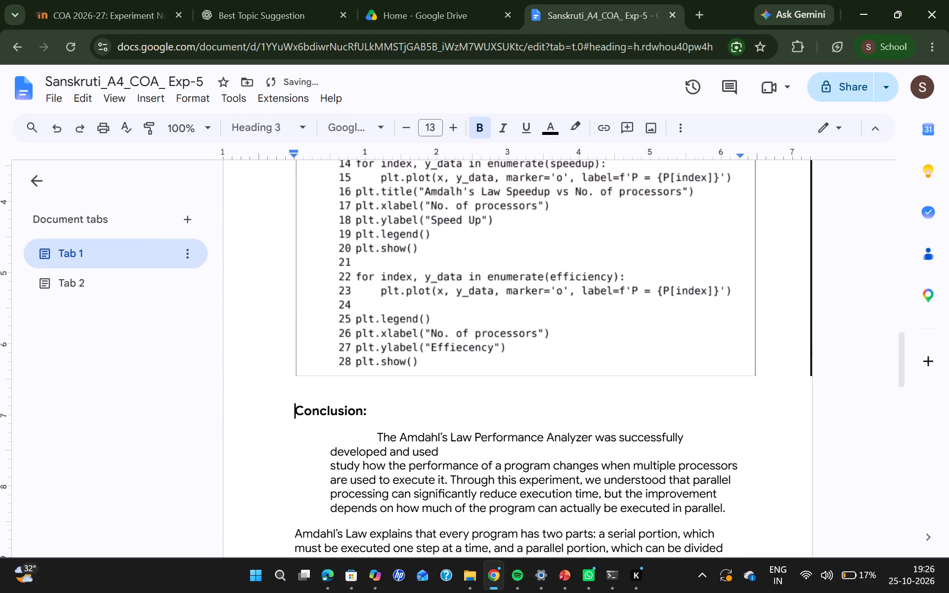
Remove the leading spaces and indent from the first conclusion paragraph, "The Amdahl's Law Performance Analyzer", keeping it separate from the heading.
{"action": "left_click", "coordinate": [369, 436]}
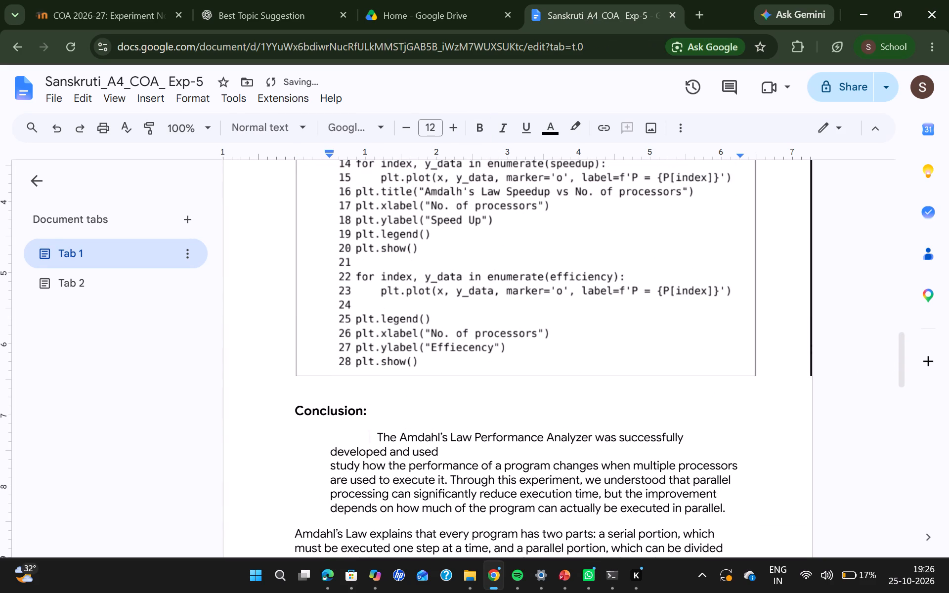
{"action": "key", "text": "Right"}
{"action": "key", "text": "Right"}
{"action": "key", "text": "Right"}
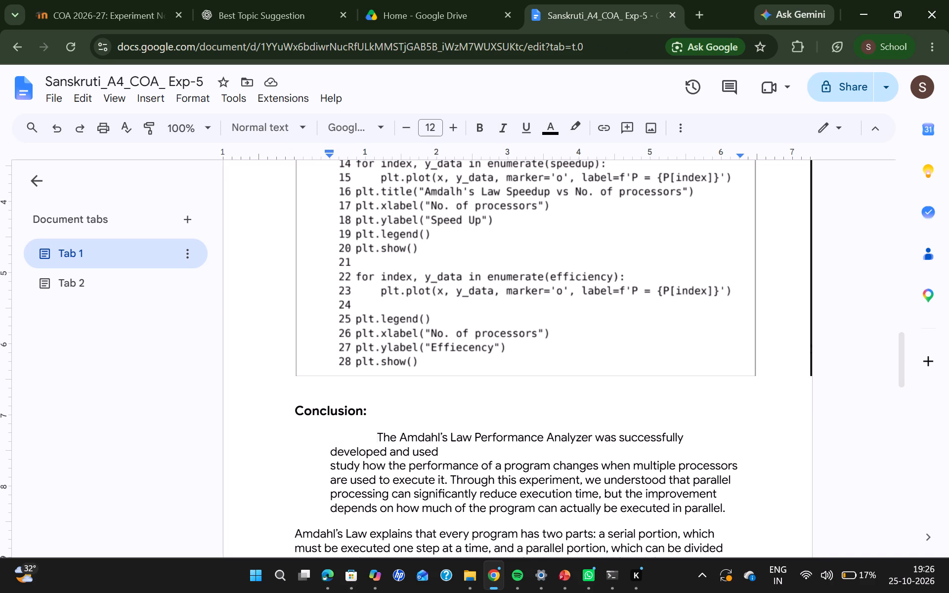
{"action": "key", "text": "BackSpace"}
{"action": "key", "text": "BackSpace"}
{"action": "key", "text": "BackSpace"}
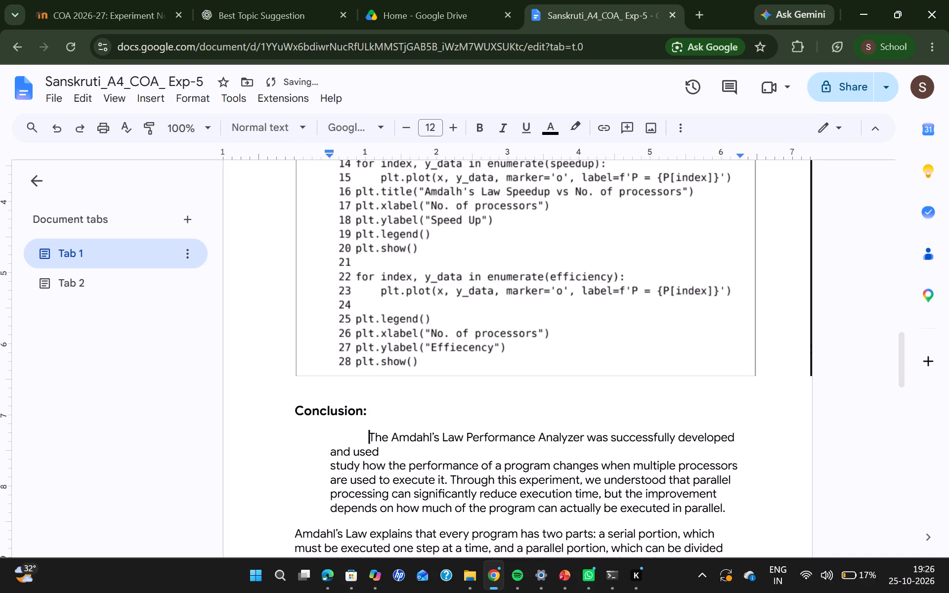
{"action": "key", "text": "BackSpace"}
{"action": "key", "text": "BackSpace"}
{"action": "key", "text": "BackSpace"}
{"action": "key", "text": "BackSpace"}
{"action": "key", "text": "BackSpace"}
{"action": "key", "text": "BackSpace"}
{"action": "key", "text": "BackSpace"}
{"action": "key", "text": "BackSpace"}
{"action": "key", "text": "BackSpace"}
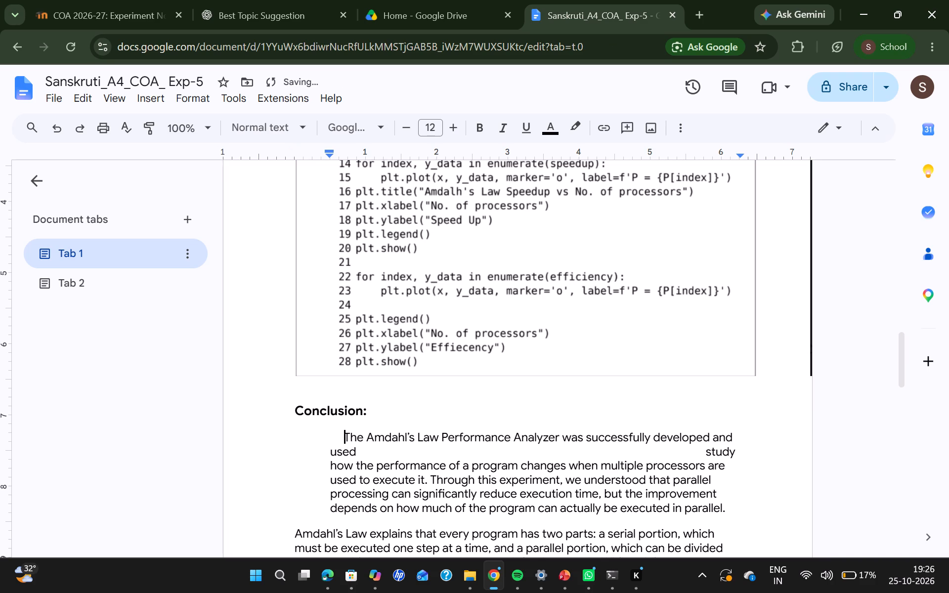
{"action": "key", "text": "BackSpace"}
{"action": "key", "text": "BackSpace"}
{"action": "key", "text": "BackSpace"}
{"action": "key", "text": "BackSpace"}
{"action": "key", "text": "BackSpace"}
{"action": "key", "text": "BackSpace"}
{"action": "key", "text": "BackSpace"}
{"action": "key", "text": "BackSpace"}
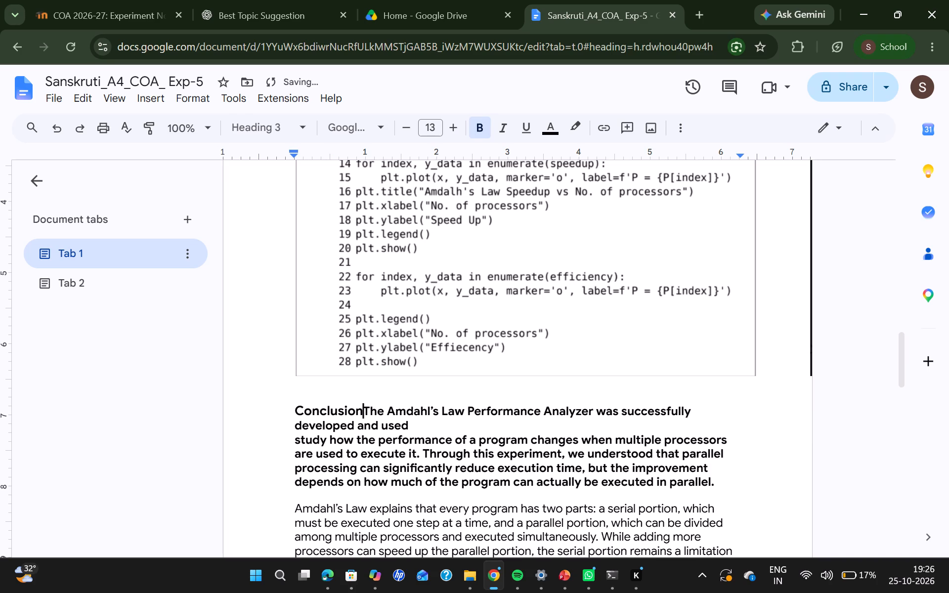
{"action": "key", "text": "ctrl+z"}
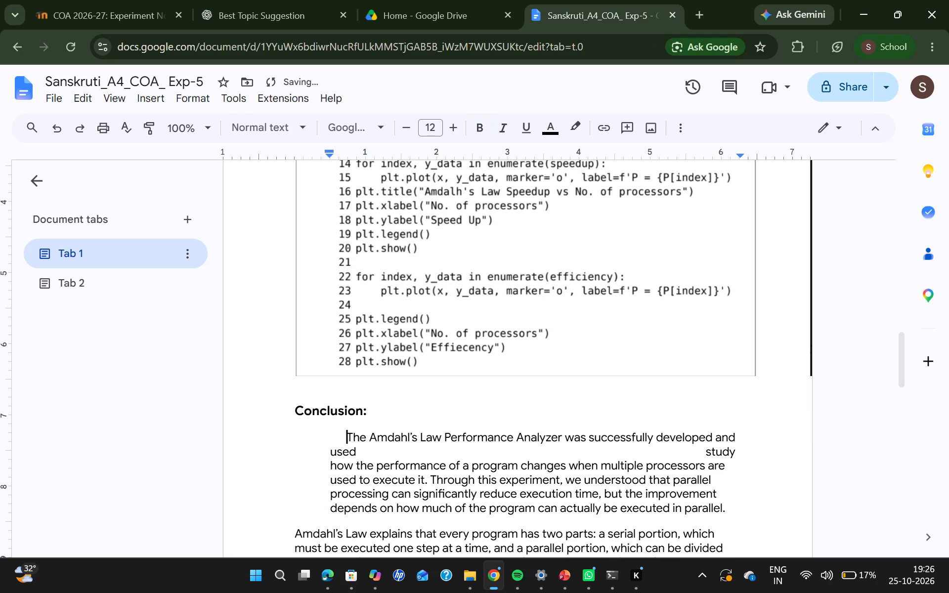
{"action": "key", "text": "BackSpace"}
{"action": "key", "text": "BackSpace"}
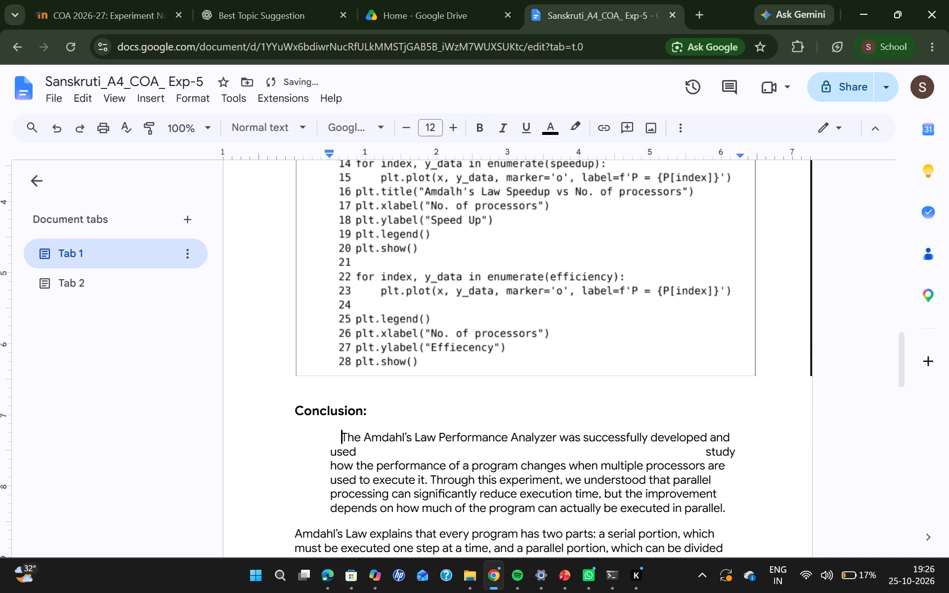
{"action": "key", "text": "BackSpace"}
{"action": "key", "text": "BackSpace"}
{"action": "key", "text": "BackSpace"}
{"action": "key", "text": "BackSpace"}
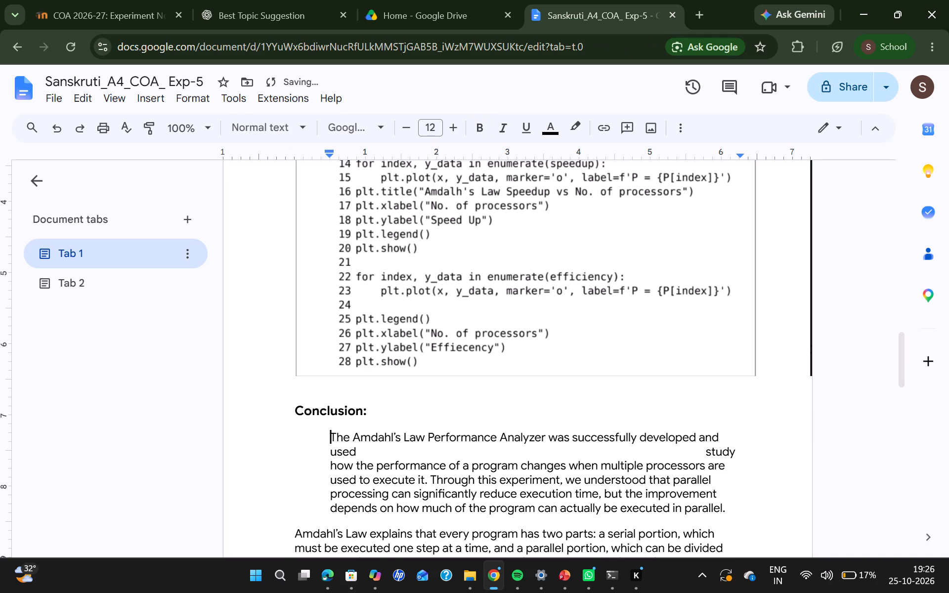
{"action": "key", "text": "BackSpace"}
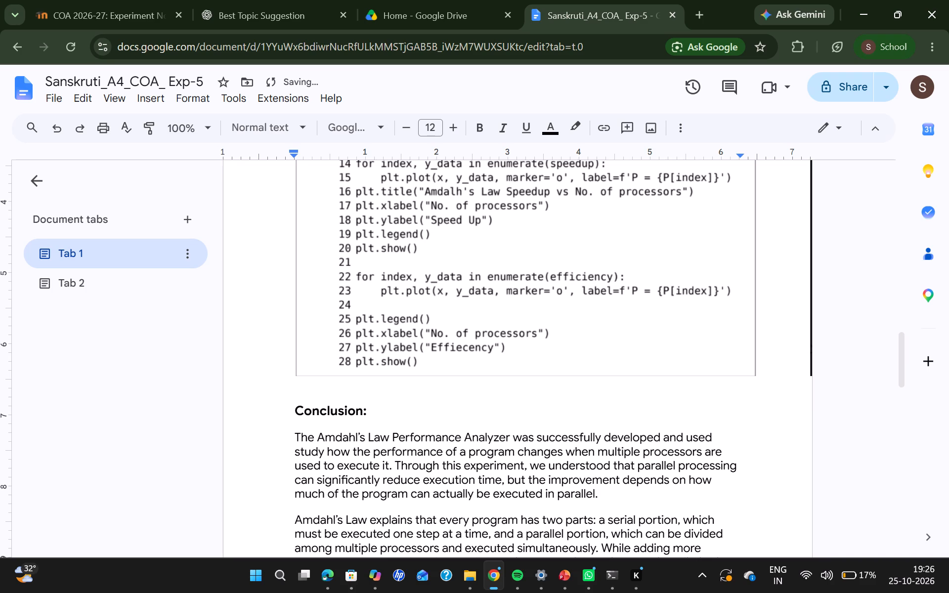
Insert two line breaks before "The experiment also helped us understand" to move that paragraph onto the following page.
{"action": "scroll", "coordinate": [615, 530], "scroll_direction": "down", "scroll_amount": 6}
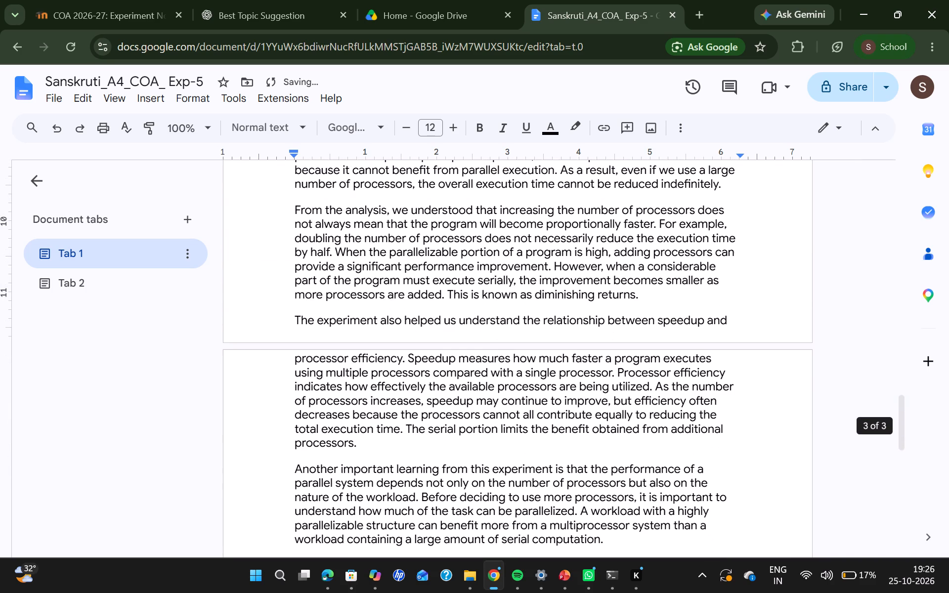
{"action": "left_click", "coordinate": [298, 320]}
{"action": "key", "text": "Return"}
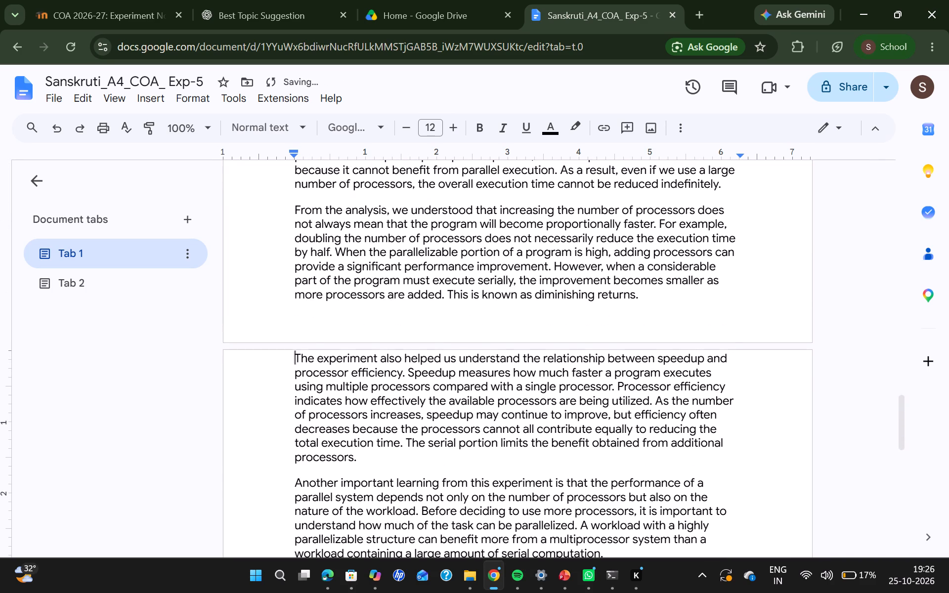
{"action": "key", "text": "Return"}
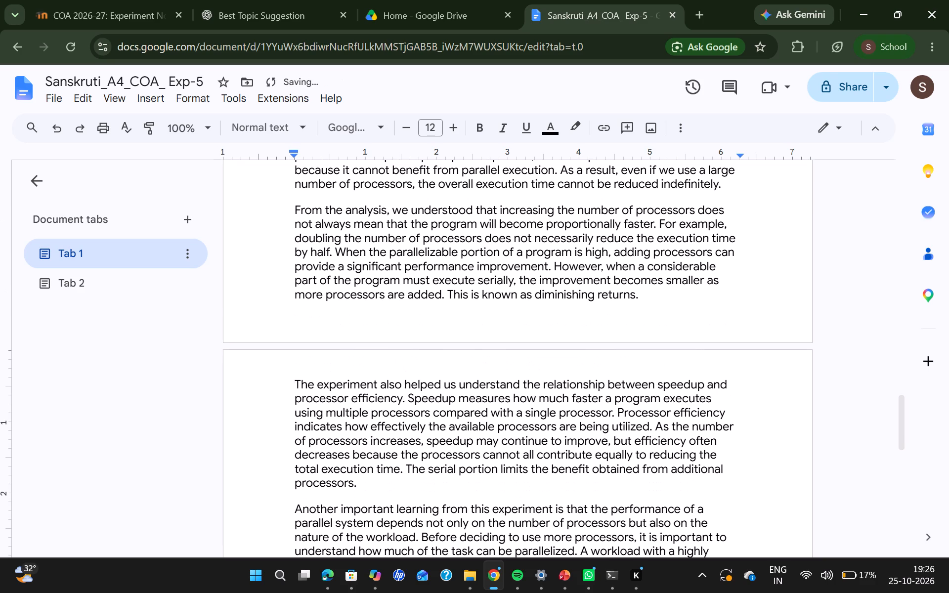
Remove the leading spaces and centering from the final "In conclusion, this experiment" paragraph so it aligns with the left margin.
{"action": "scroll", "coordinate": [333, 378], "scroll_direction": "down", "scroll_amount": 8}
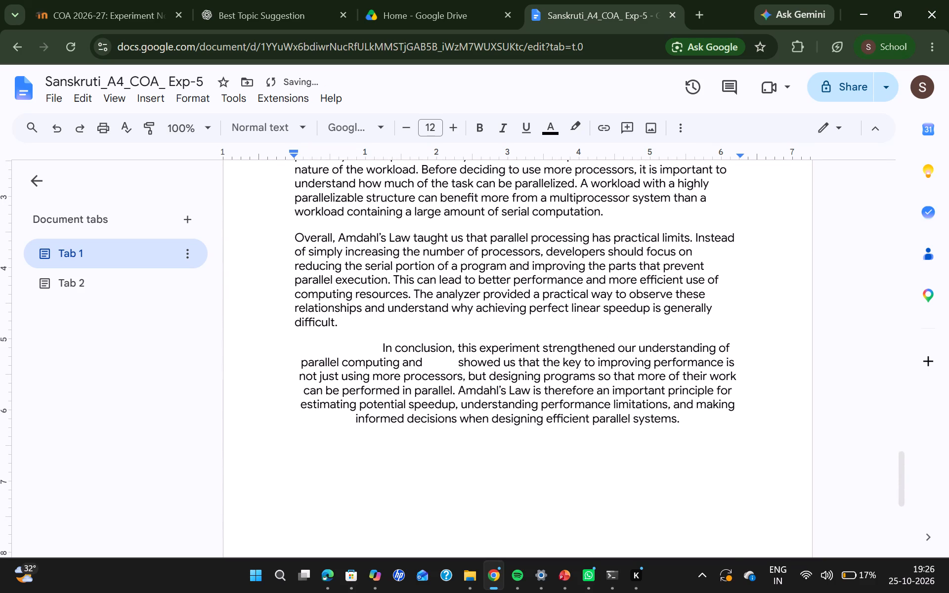
{"action": "left_click", "coordinate": [382, 349]}
{"action": "key", "text": "BackSpace"}
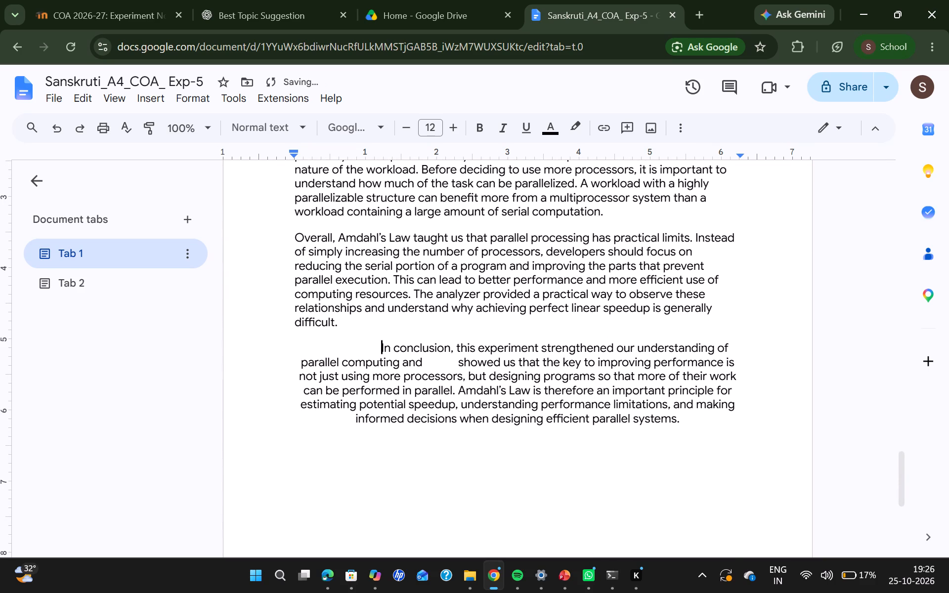
{"action": "key", "text": "BackSpace"}
{"action": "key", "text": "BackSpace"}
{"action": "key", "text": "BackSpace"}
{"action": "key", "text": "BackSpace"}
{"action": "key", "text": "BackSpace"}
{"action": "key", "text": "BackSpace"}
{"action": "key", "text": "BackSpace"}
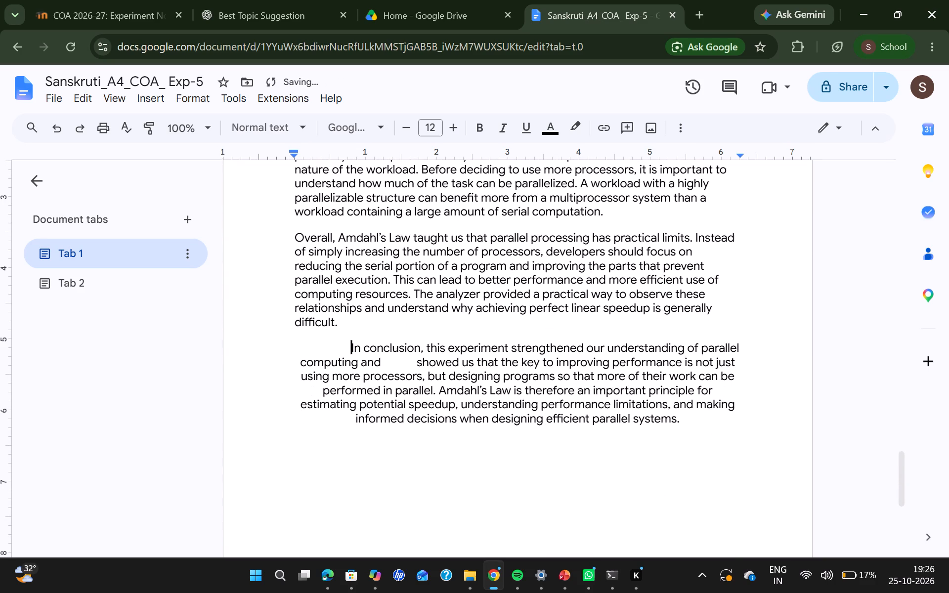
{"action": "key", "text": "BackSpace"}
{"action": "key", "text": "BackSpace"}
{"action": "key", "text": "BackSpace"}
{"action": "key", "text": "BackSpace"}
{"action": "key", "text": "BackSpace"}
{"action": "key", "text": "BackSpace"}
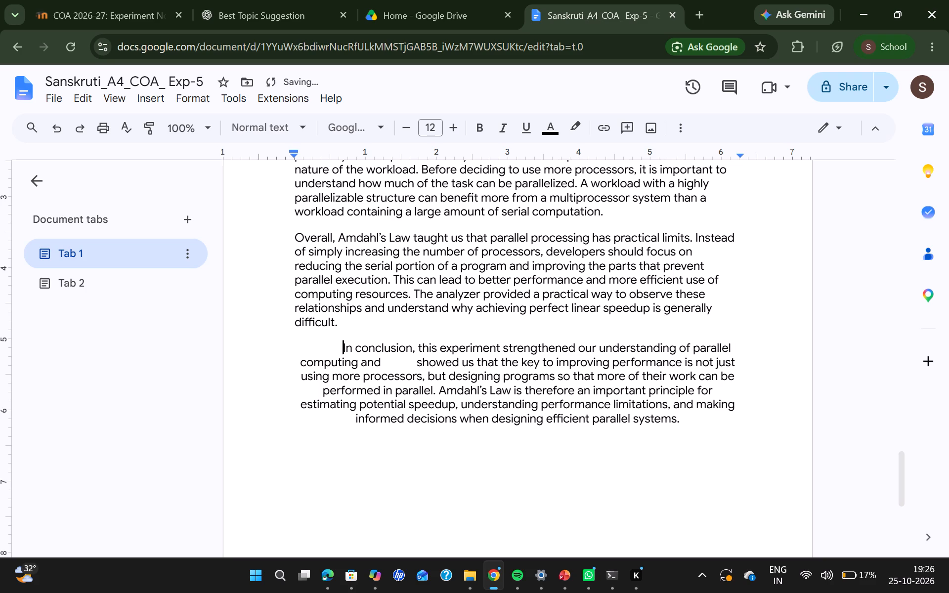
{"action": "key", "text": "BackSpace"}
{"action": "key", "text": "BackSpace"}
{"action": "key", "text": "BackSpace"}
{"action": "key", "text": "BackSpace"}
{"action": "key", "text": "BackSpace"}
{"action": "key", "text": "BackSpace"}
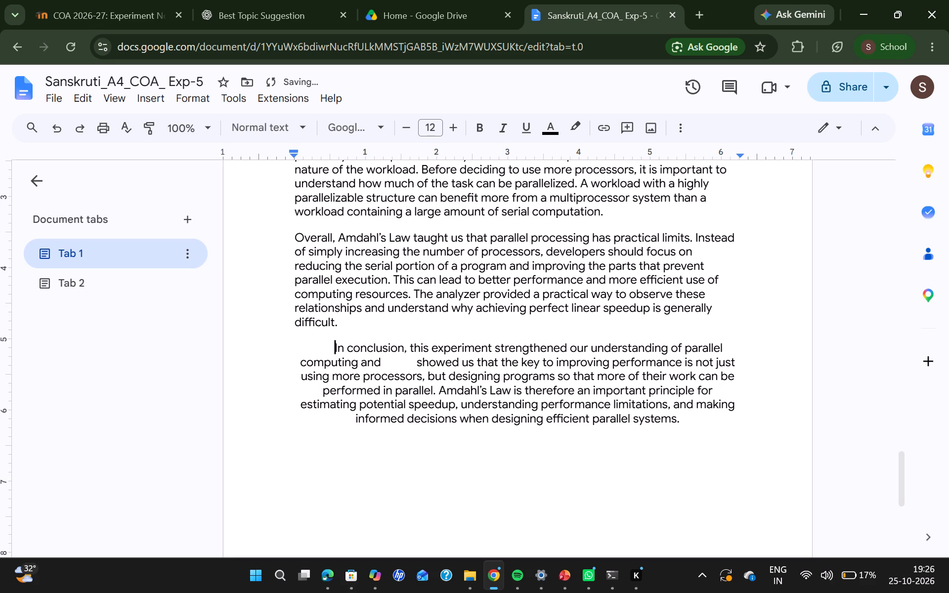
{"action": "key", "text": "BackSpace"}
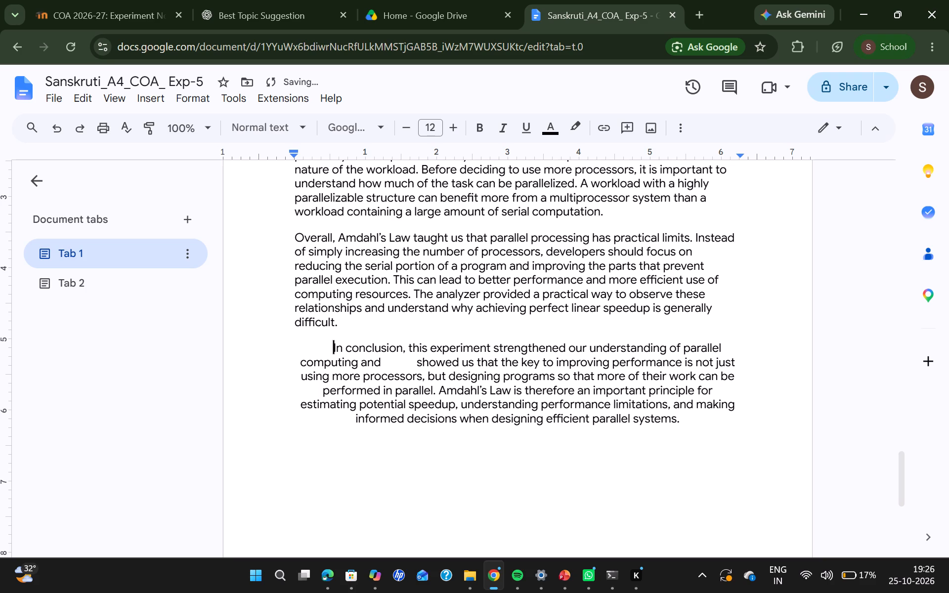
{"action": "key", "text": "BackSpace"}
{"action": "key", "text": "BackSpace"}
{"action": "key", "text": "BackSpace"}
{"action": "key", "text": "BackSpace"}
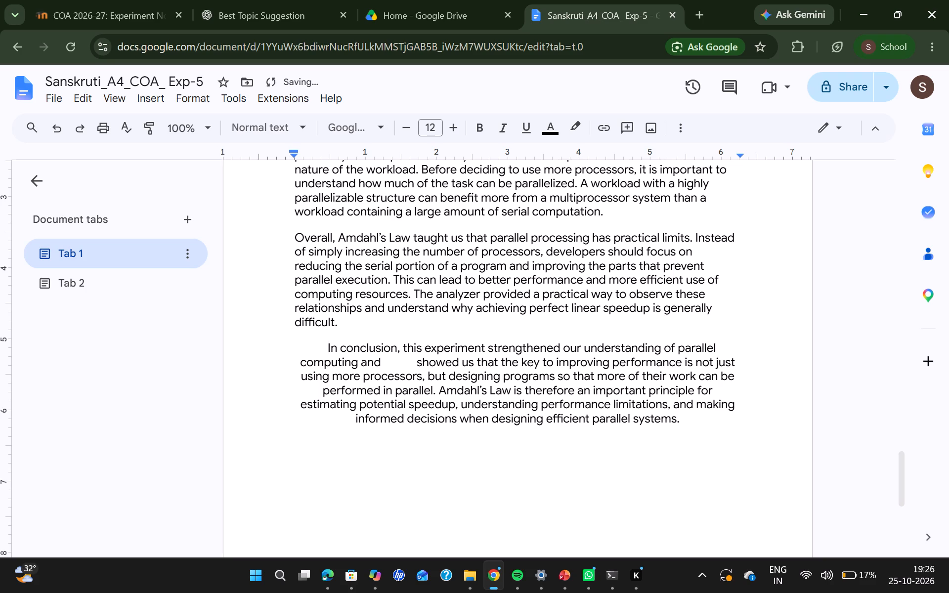
{"action": "key", "text": "BackSpace"}
{"action": "key", "text": "BackSpace"}
{"action": "key", "text": "BackSpace"}
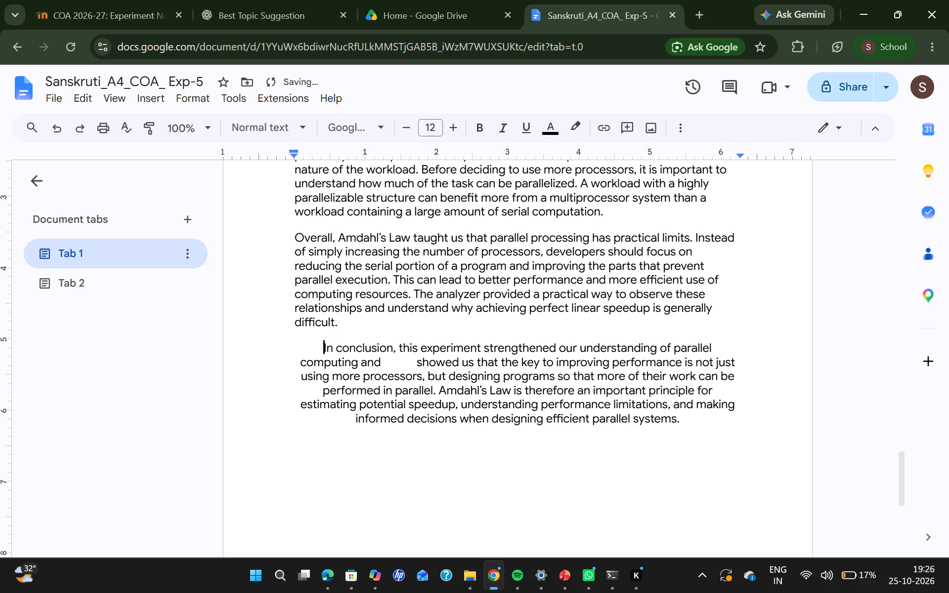
{"action": "key", "text": "BackSpace"}
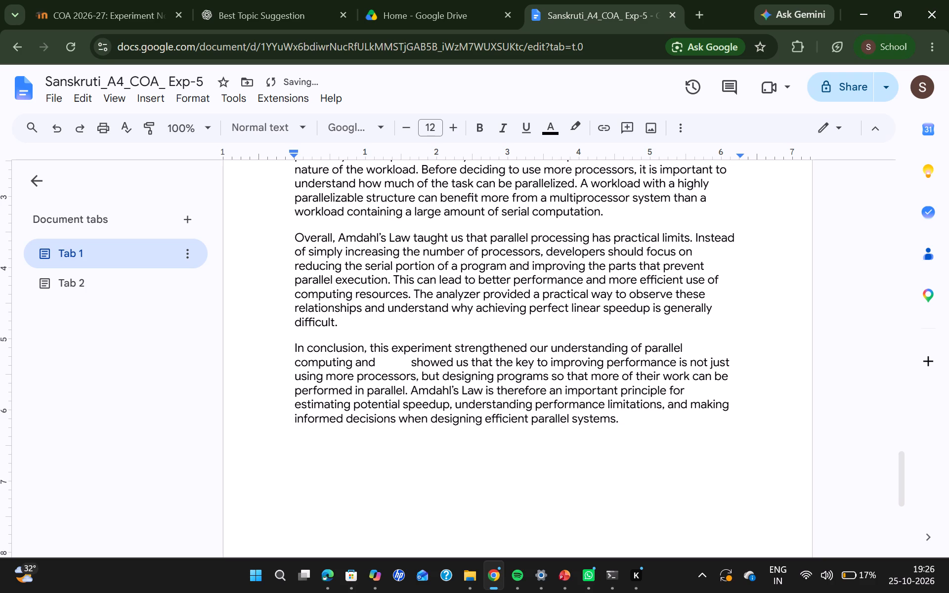
Close the wide gap between "computing and" and "showed us" in the final paragraph, leaving a single space.
{"action": "left_click", "coordinate": [414, 362]}
{"action": "key", "text": "Left"}
{"action": "key", "text": "BackSpace"}
{"action": "key", "text": "BackSpace"}
{"action": "key", "text": "BackSpace"}
{"action": "key", "text": "BackSpace"}
{"action": "key", "text": "BackSpace"}
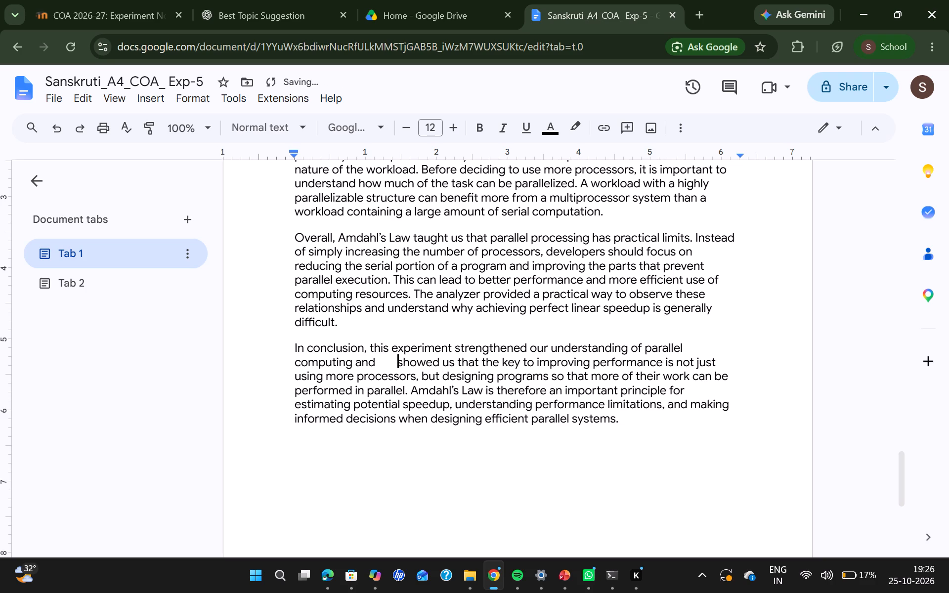
{"action": "key", "text": "BackSpace"}
{"action": "key", "text": "BackSpace"}
{"action": "key", "text": "BackSpace"}
{"action": "key", "text": "BackSpace"}
{"action": "key", "text": "BackSpace"}
{"action": "key", "text": "BackSpace"}
{"action": "key", "text": "BackSpace"}
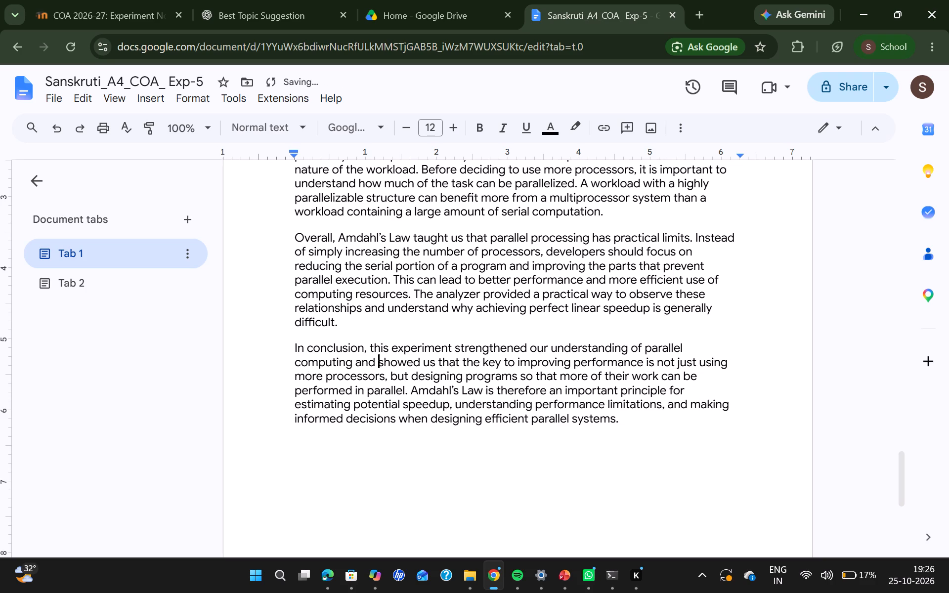
{"action": "key", "text": "BackSpace"}
{"action": "key", "text": "space"}
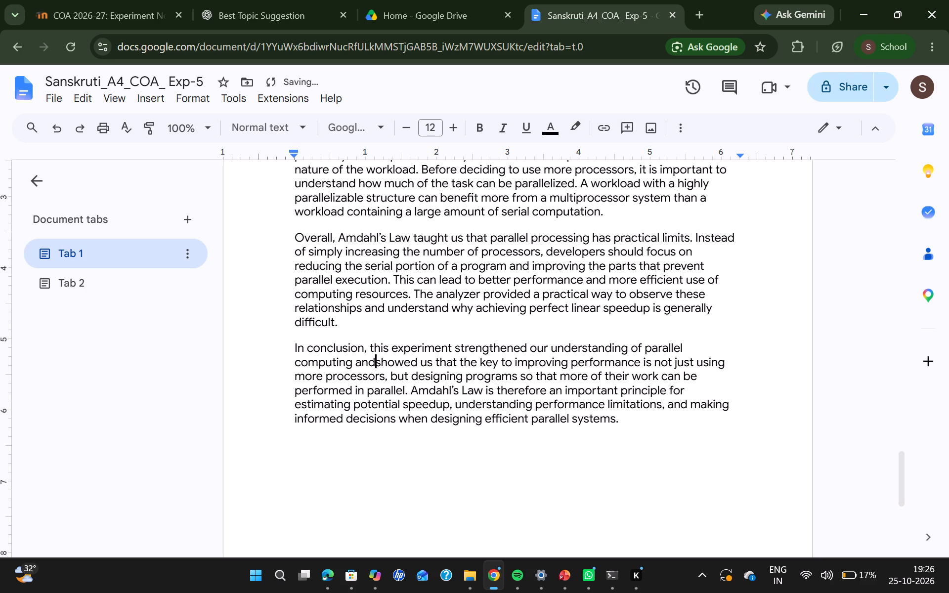
{"action": "left_click", "coordinate": [628, 432]}
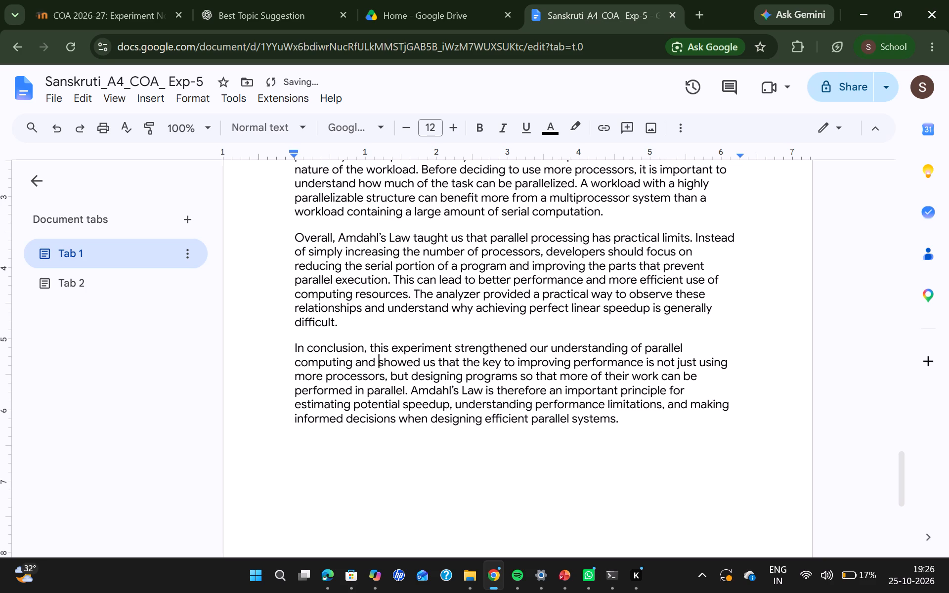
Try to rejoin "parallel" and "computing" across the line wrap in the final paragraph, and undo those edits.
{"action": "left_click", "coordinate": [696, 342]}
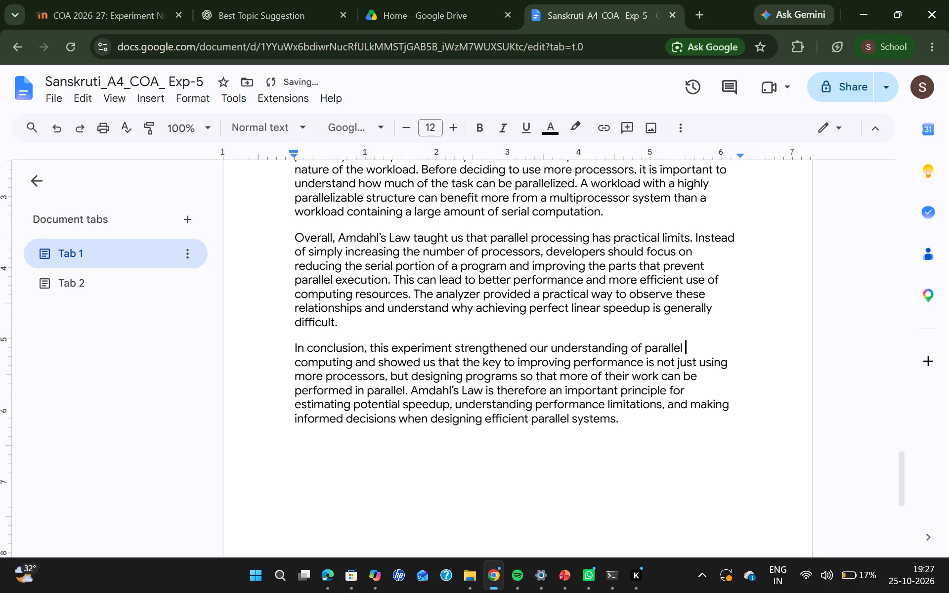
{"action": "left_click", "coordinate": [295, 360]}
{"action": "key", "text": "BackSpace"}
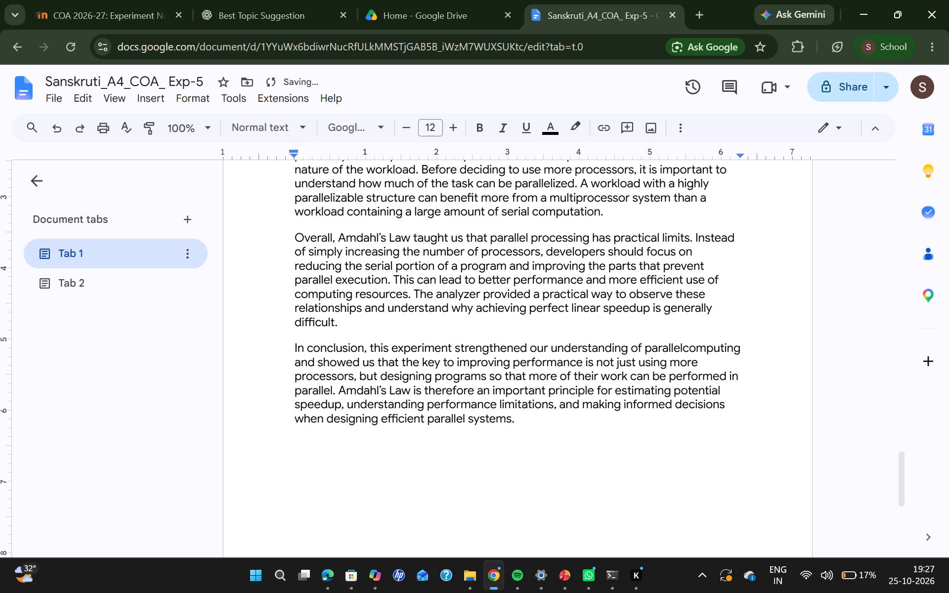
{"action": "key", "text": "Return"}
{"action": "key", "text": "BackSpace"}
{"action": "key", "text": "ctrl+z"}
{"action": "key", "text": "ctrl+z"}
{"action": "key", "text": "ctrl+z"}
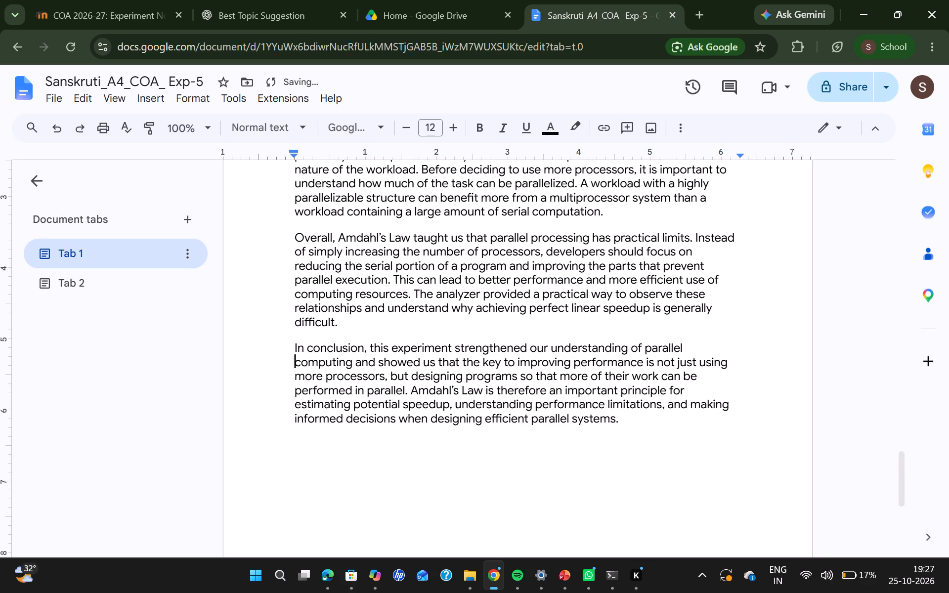
Delete the "3 of 5 07/09/26, 20:46" line and the extra blank space above it after the final paragraph.
{"action": "left_click", "coordinate": [337, 481]}
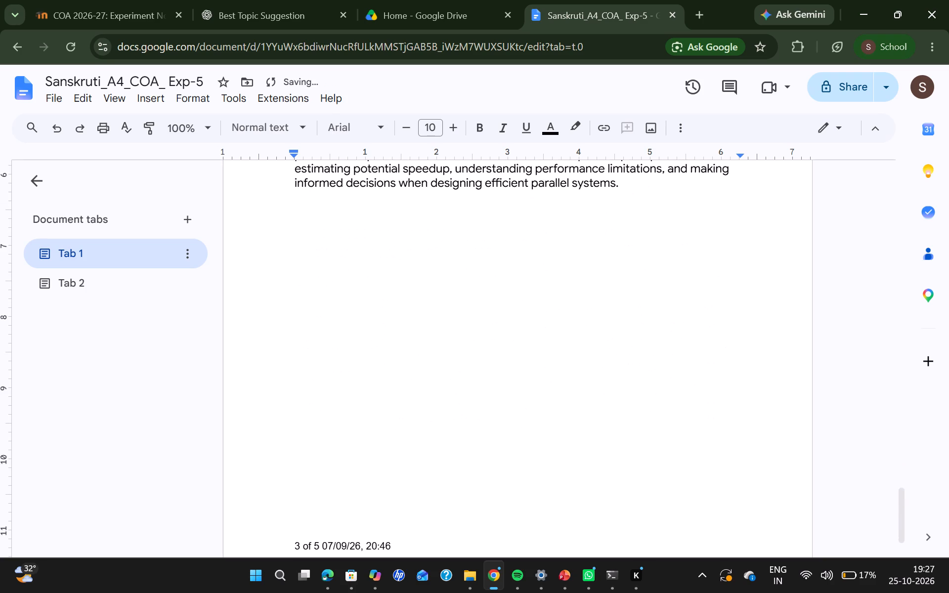
{"action": "left_click_drag", "start_coordinate": [410, 542], "coordinate": [221, 536]}
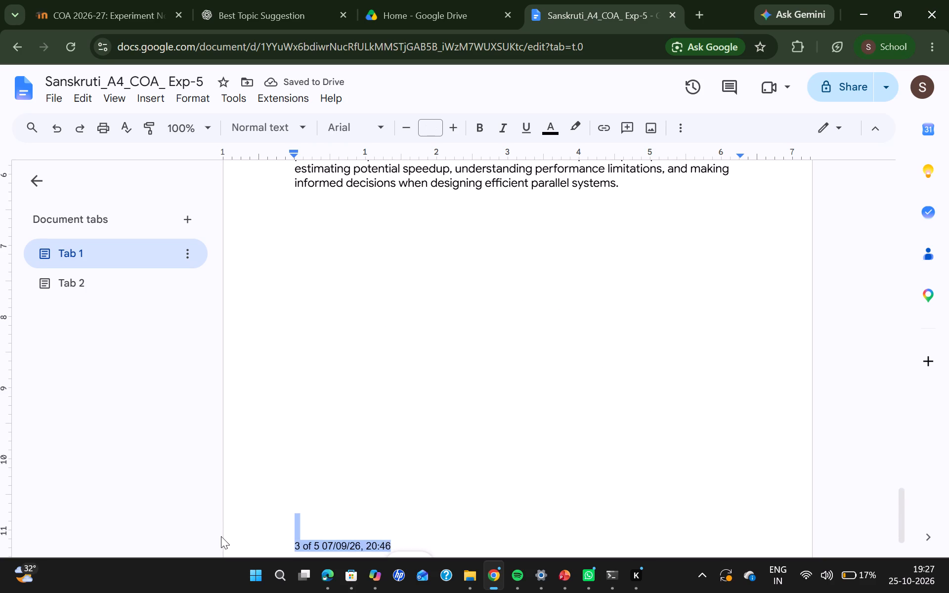
{"action": "key", "text": "BackSpace"}
{"action": "key", "text": "BackSpace"}
{"action": "key", "text": "BackSpace"}
{"action": "key", "text": "BackSpace"}
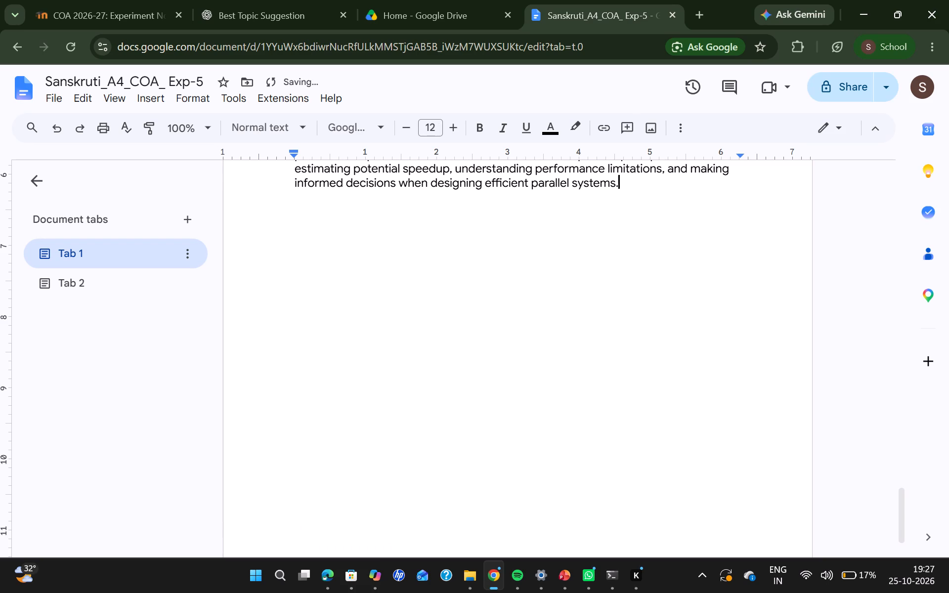
{"action": "left_click", "coordinate": [221, 536]}
Review the whole document from the Experiment-5 title through the code to the end of the conclusion.
{"action": "scroll", "coordinate": [480, 253], "scroll_direction": "up", "scroll_amount": 14}
{"action": "scroll", "coordinate": [480, 253], "scroll_direction": "down", "scroll_amount": 1}
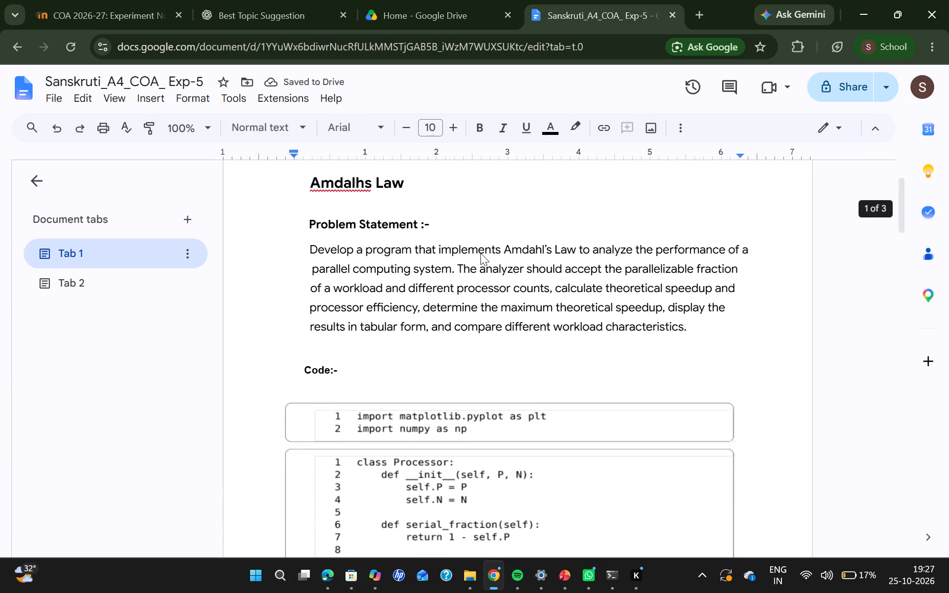
{"action": "scroll", "coordinate": [480, 253], "scroll_direction": "down", "scroll_amount": 9}
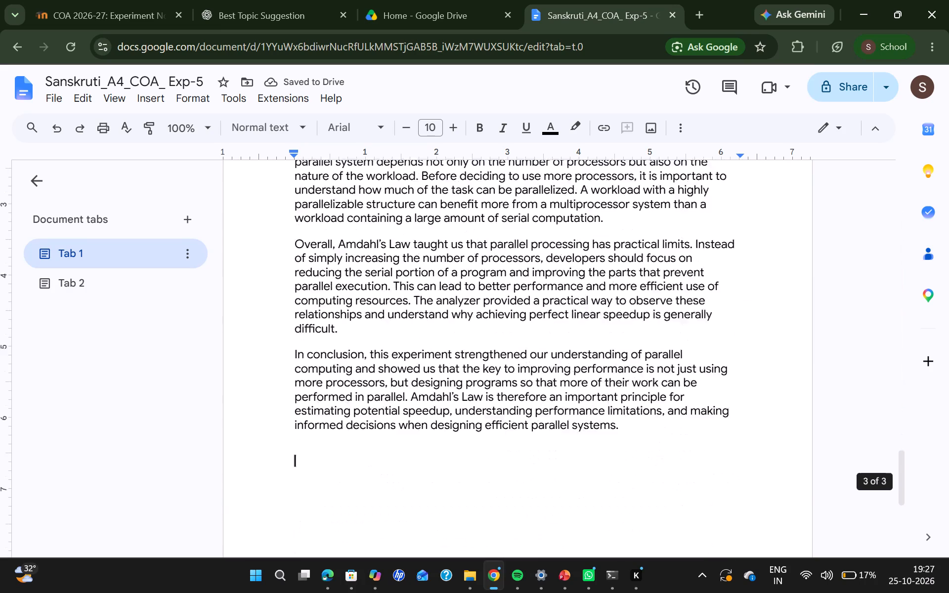
{"action": "scroll", "coordinate": [480, 253], "scroll_direction": "down", "scroll_amount": 2}
{"action": "scroll", "coordinate": [480, 253], "scroll_direction": "up", "scroll_amount": 10}
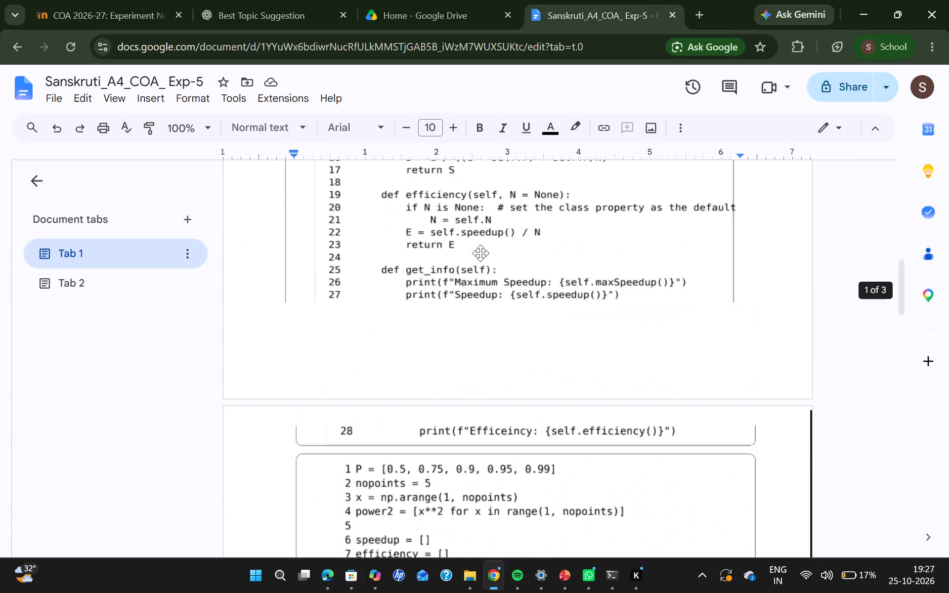
{"action": "scroll", "coordinate": [480, 253], "scroll_direction": "up", "scroll_amount": 8}
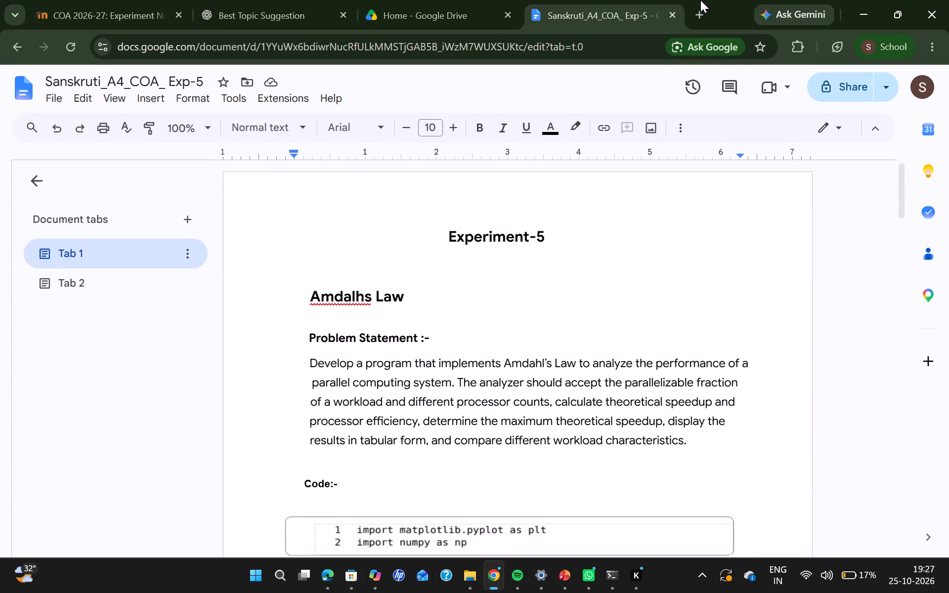
Open the Canva website in a new browser tab.
{"action": "left_click", "coordinate": [700, 0]}
{"action": "type", "text": "canva"}
{"action": "key", "text": "Return"}
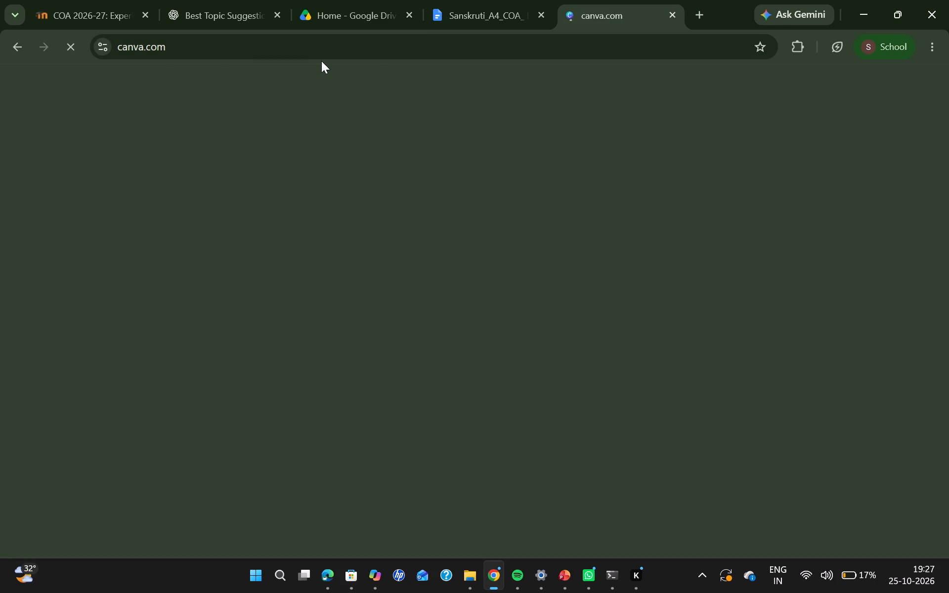
Switch to Google Drive, close the Amdalhs Law PDF preview and go to My Drive.
{"action": "left_click", "coordinate": [455, 4]}
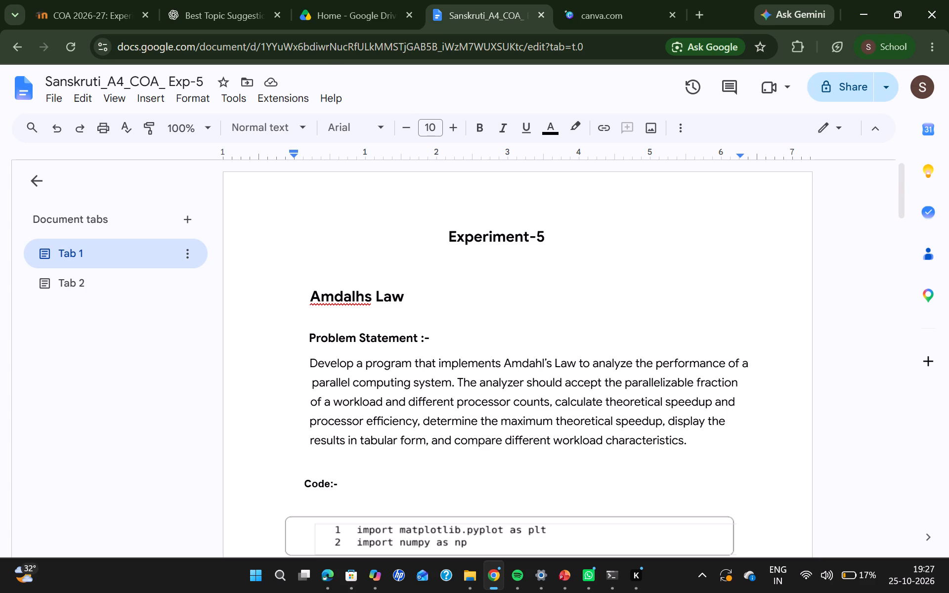
{"action": "left_click", "coordinate": [314, 7]}
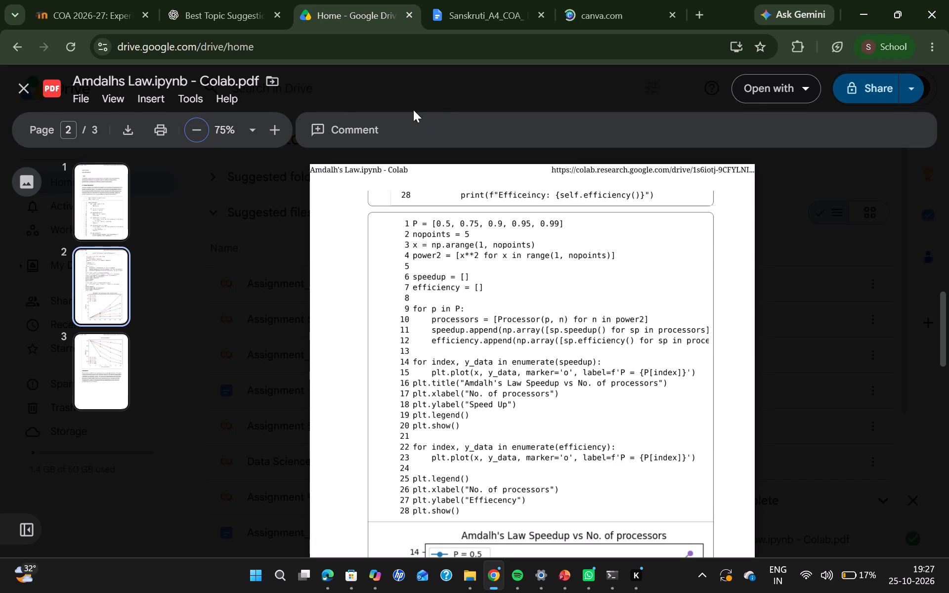
{"action": "left_click", "coordinate": [22, 88]}
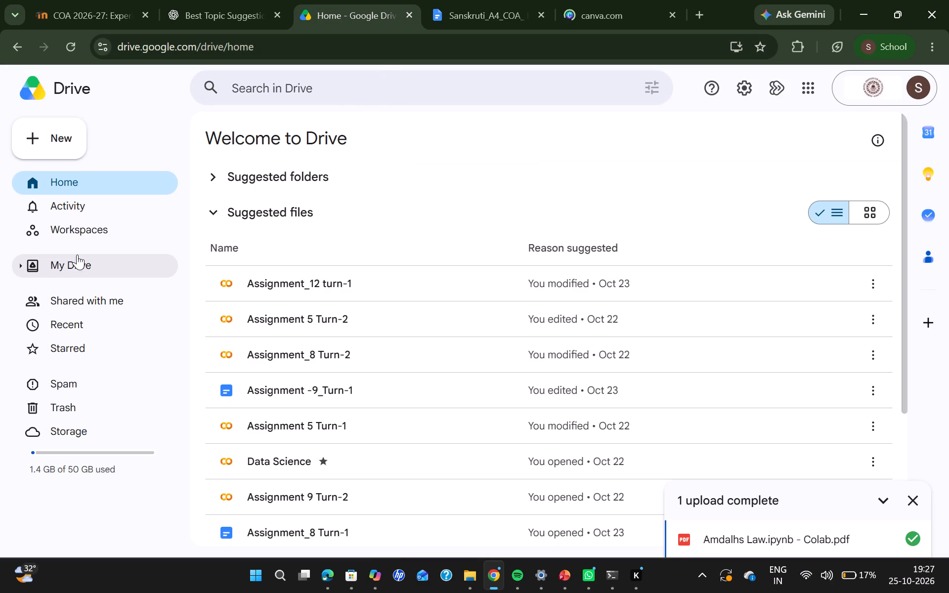
{"action": "left_click", "coordinate": [74, 274]}
{"action": "left_click", "coordinate": [158, 260]}
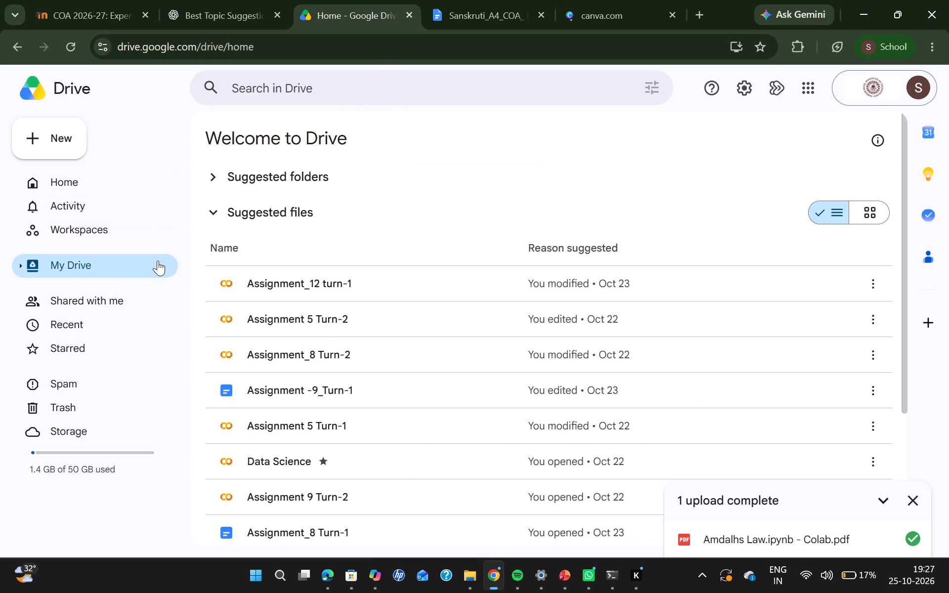
Search Drive for COA.
{"action": "left_click", "coordinate": [331, 86]}
{"action": "type", "text": "COOA"}
{"action": "key", "text": "BackSpace"}
{"action": "key", "text": "BackSpace"}
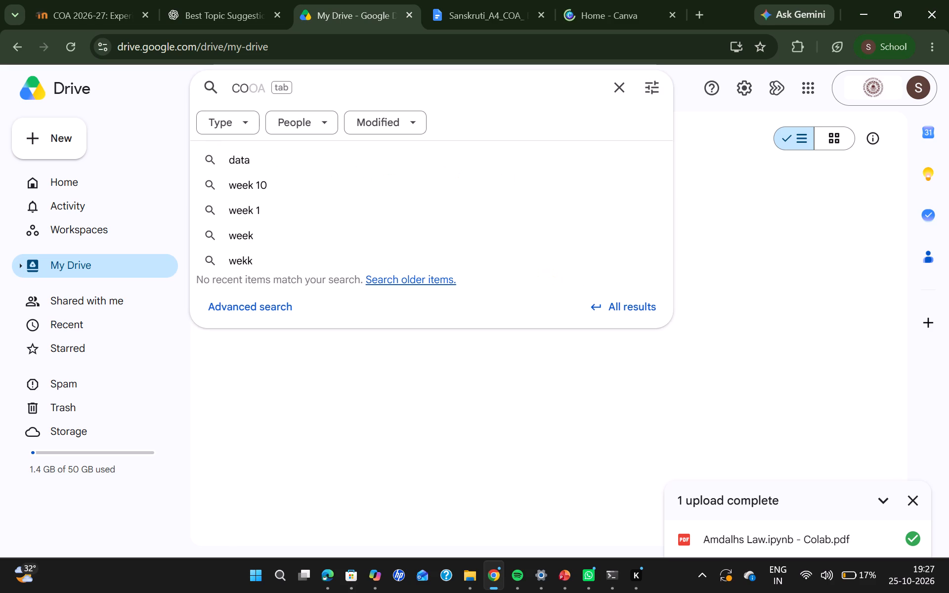
{"action": "key", "text": "shift+a"}
{"action": "key", "text": "Return"}
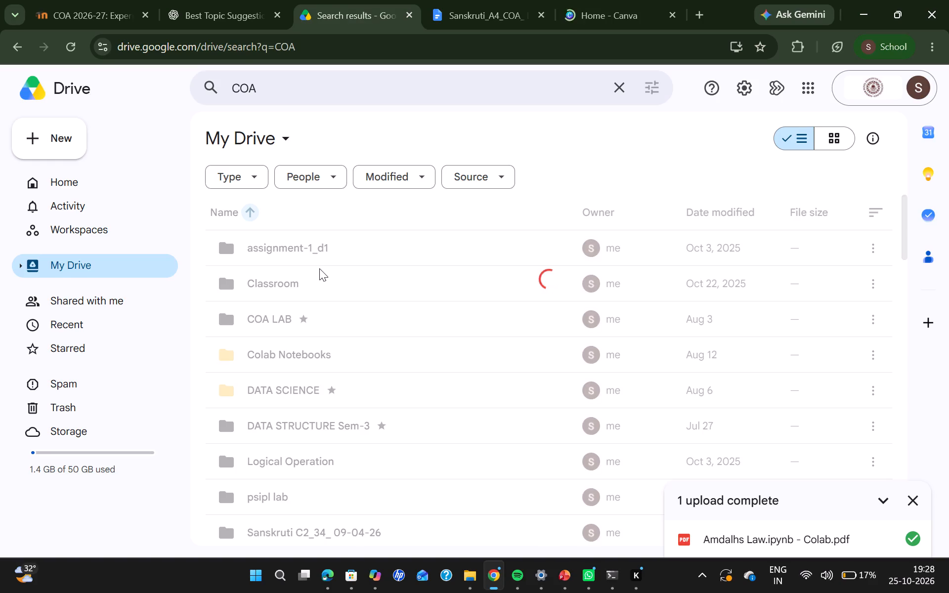
Open the COA_Exp-5 document stored in the COA LAB folder and look through its question, code and output.
{"action": "scroll", "coordinate": [358, 319], "scroll_direction": "down", "scroll_amount": 1}
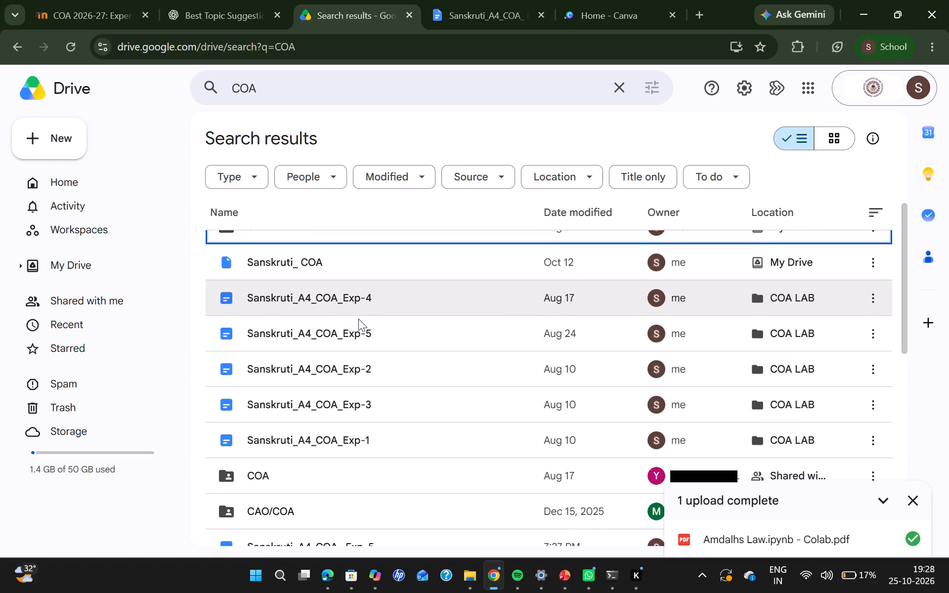
{"action": "scroll", "coordinate": [358, 319], "scroll_direction": "down", "scroll_amount": 2}
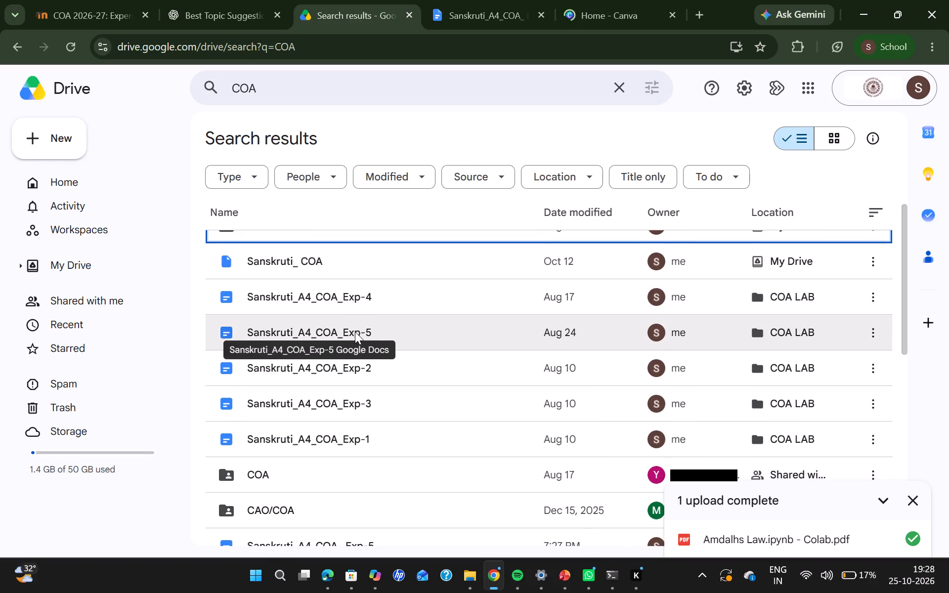
{"action": "double_click", "coordinate": [387, 333]}
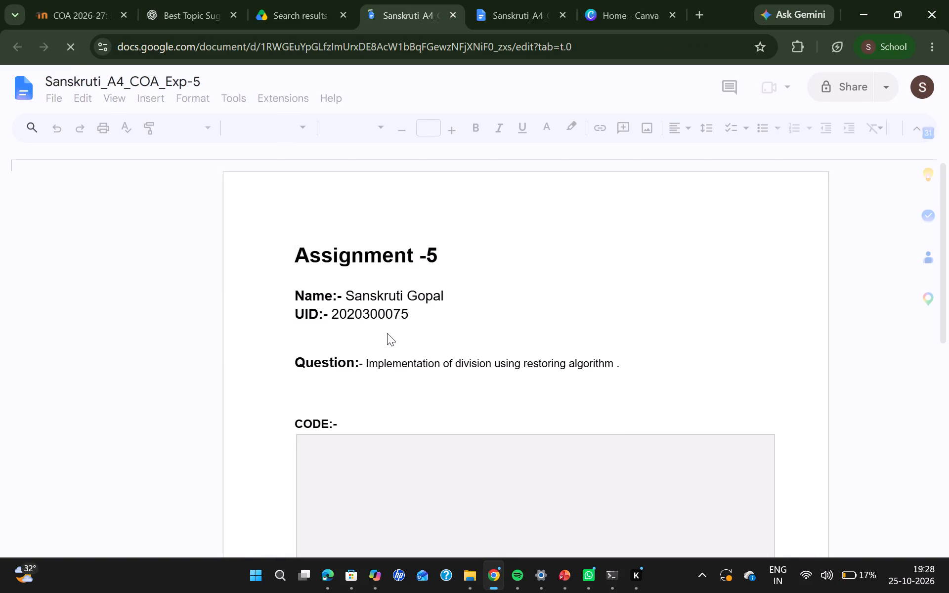
{"action": "scroll", "coordinate": [439, 320], "scroll_direction": "down", "scroll_amount": 2}
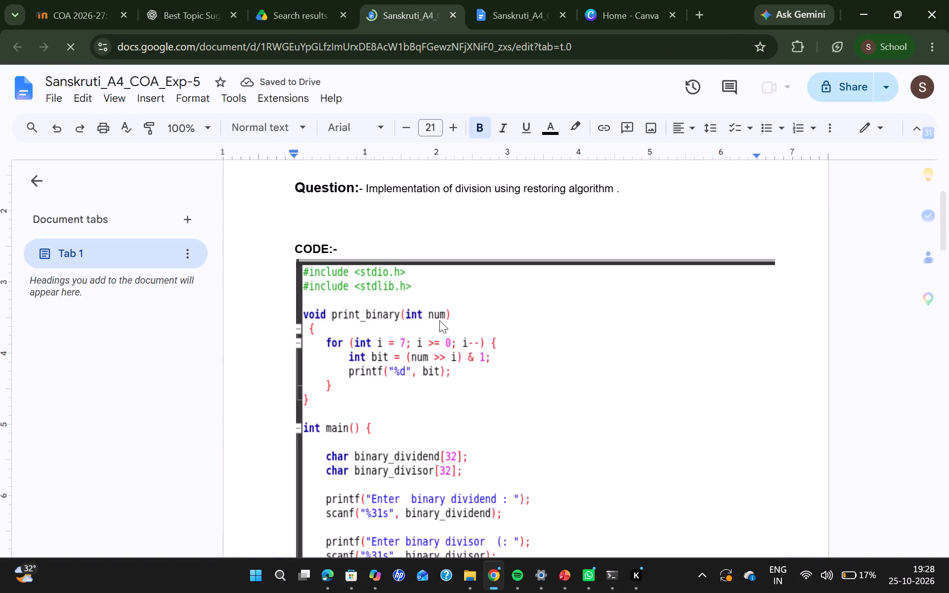
{"action": "scroll", "coordinate": [439, 320], "scroll_direction": "down", "scroll_amount": 17}
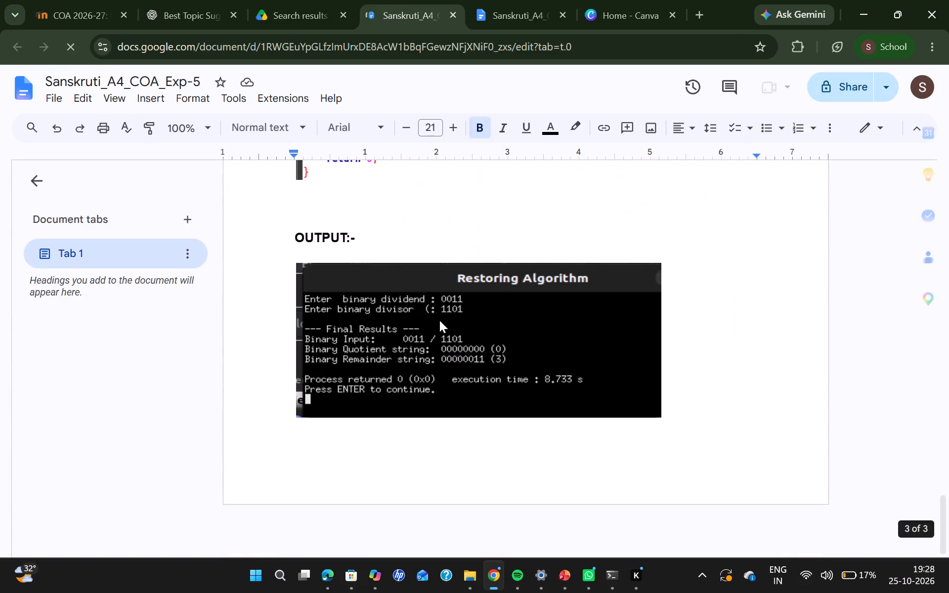
{"action": "scroll", "coordinate": [439, 320], "scroll_direction": "up", "scroll_amount": 7}
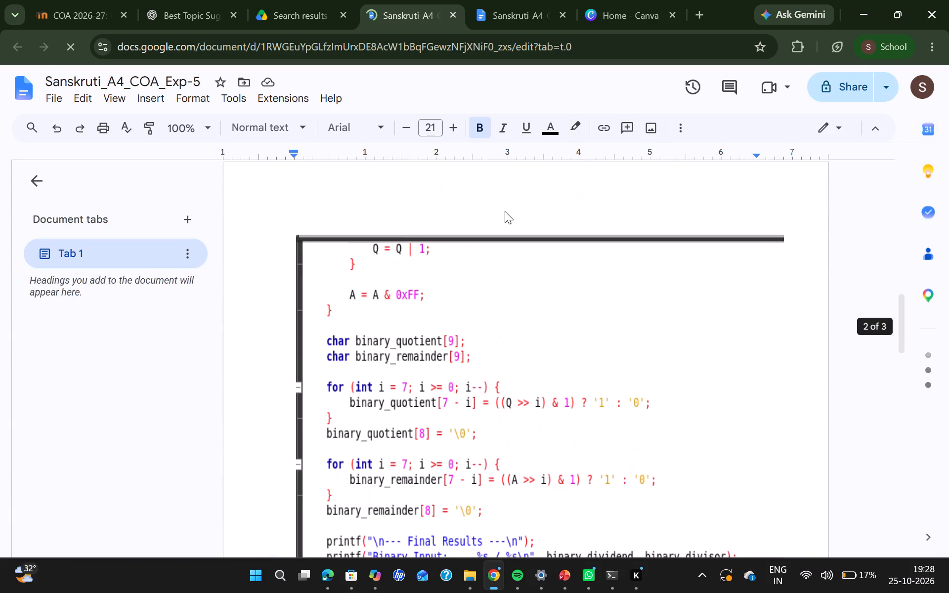
Return to the Drive search results, download the Sanskruti_ COA file and open it in a new tab.
{"action": "left_click", "coordinate": [302, 11]}
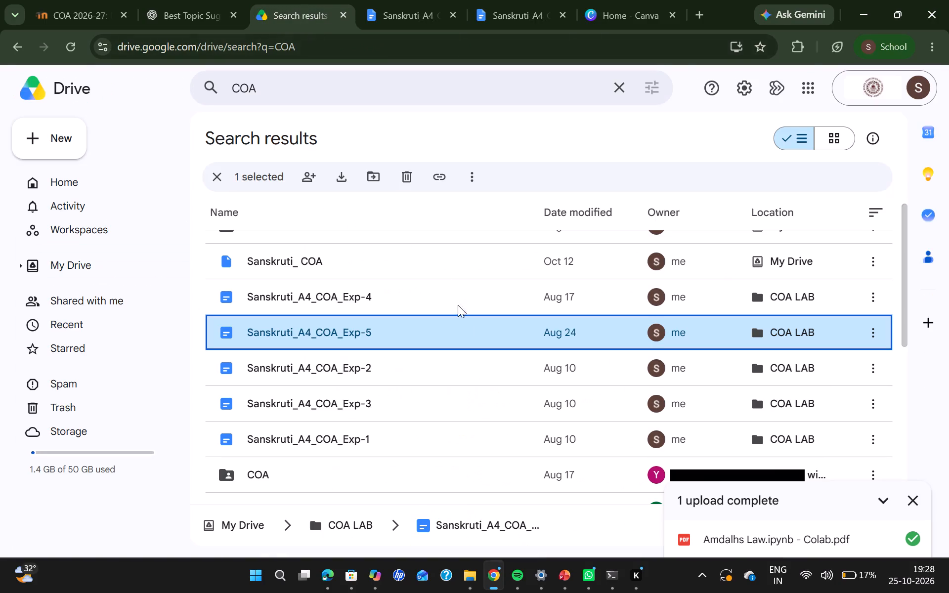
{"action": "scroll", "coordinate": [454, 328], "scroll_direction": "down", "scroll_amount": 1}
{"action": "scroll", "coordinate": [454, 328], "scroll_direction": "up", "scroll_amount": 1}
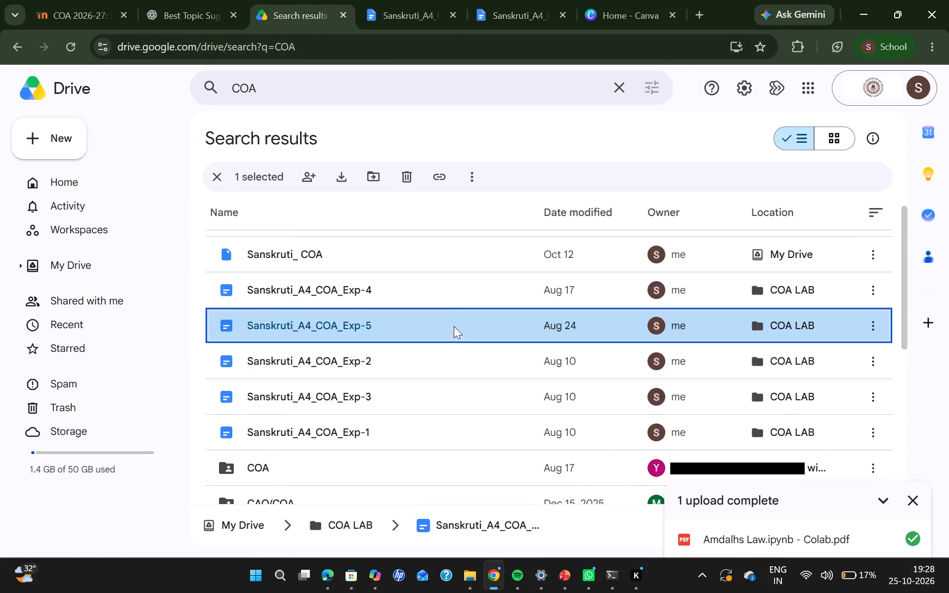
{"action": "double_click", "coordinate": [437, 257]}
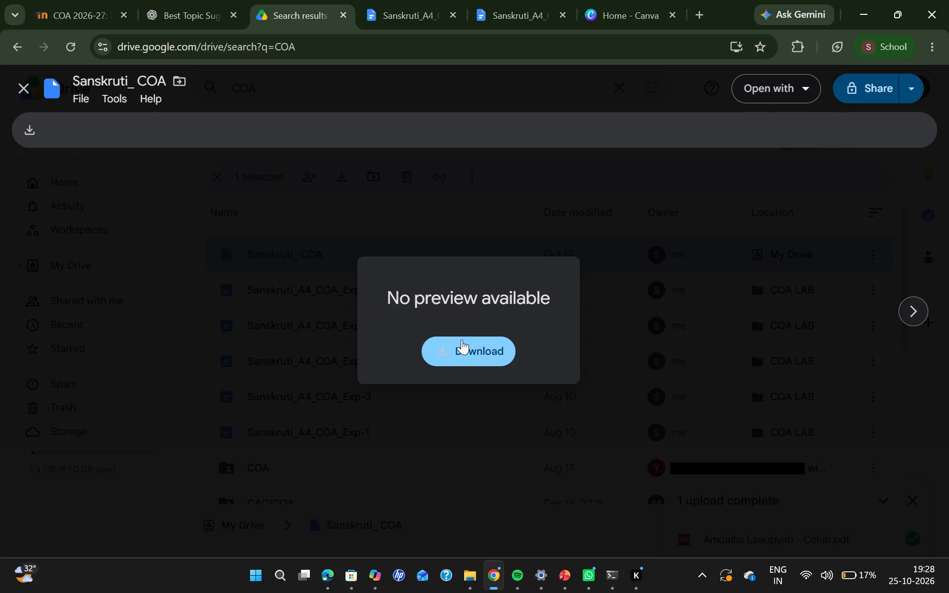
{"action": "left_click", "coordinate": [776, 80]}
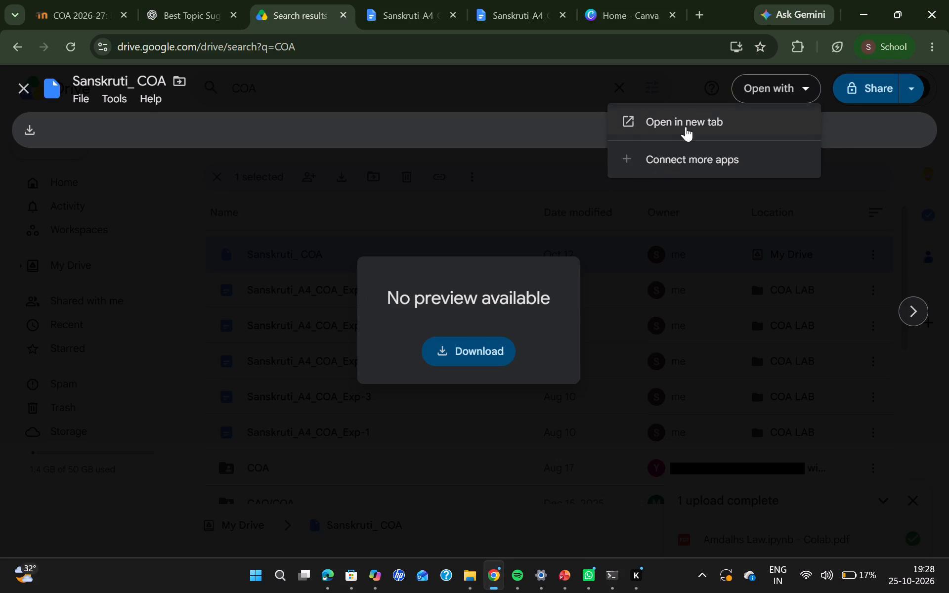
{"action": "left_click", "coordinate": [472, 357]}
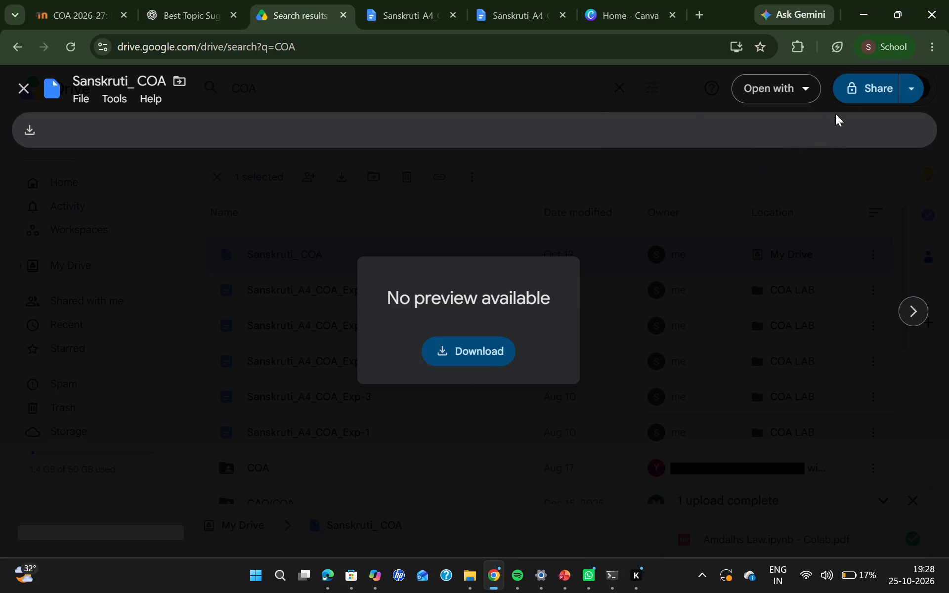
{"action": "left_click", "coordinate": [816, 88]}
{"action": "left_click", "coordinate": [755, 127]}
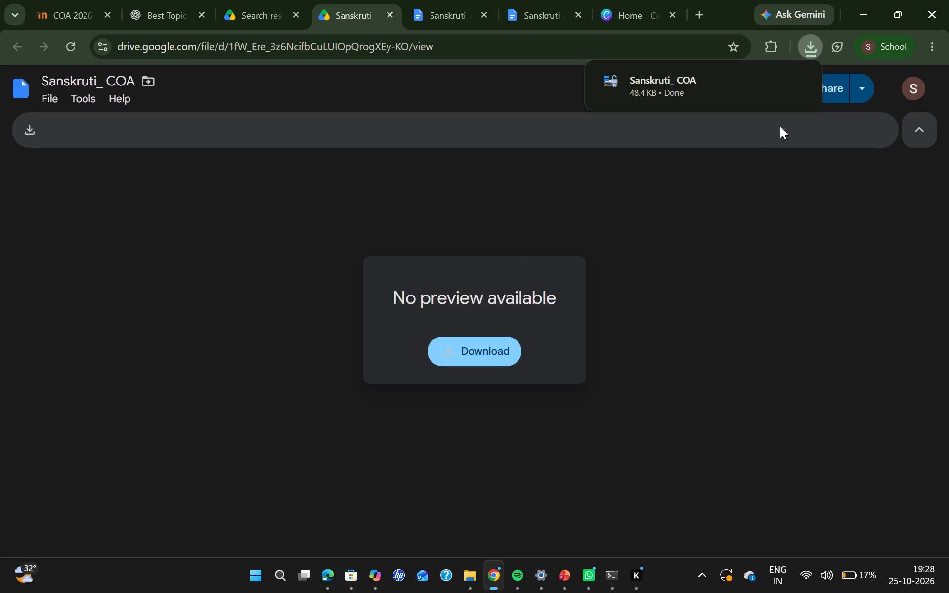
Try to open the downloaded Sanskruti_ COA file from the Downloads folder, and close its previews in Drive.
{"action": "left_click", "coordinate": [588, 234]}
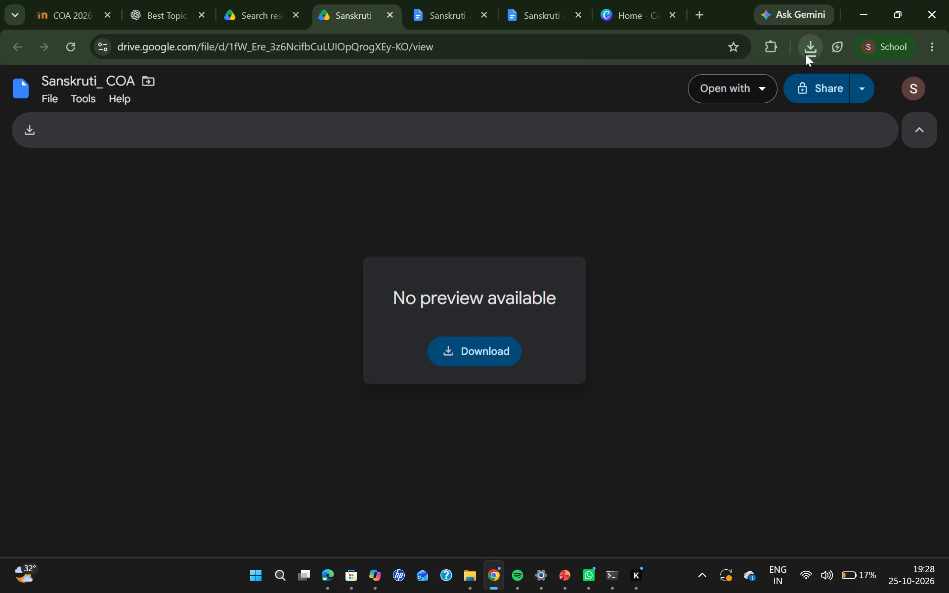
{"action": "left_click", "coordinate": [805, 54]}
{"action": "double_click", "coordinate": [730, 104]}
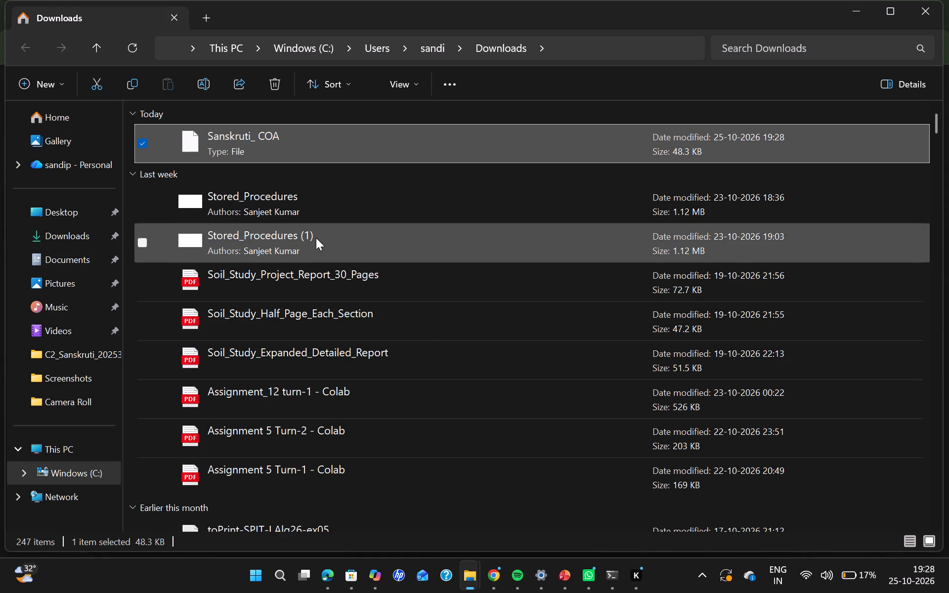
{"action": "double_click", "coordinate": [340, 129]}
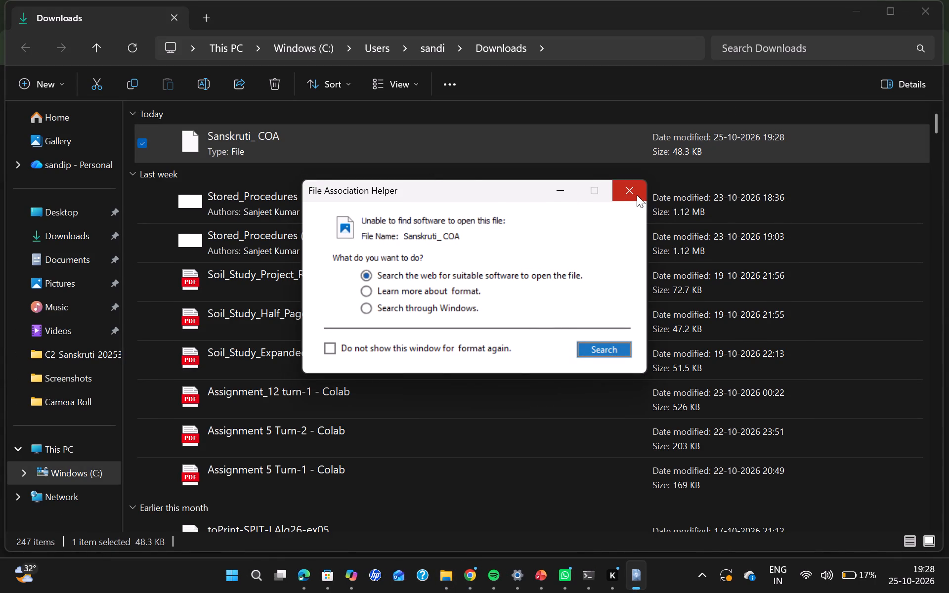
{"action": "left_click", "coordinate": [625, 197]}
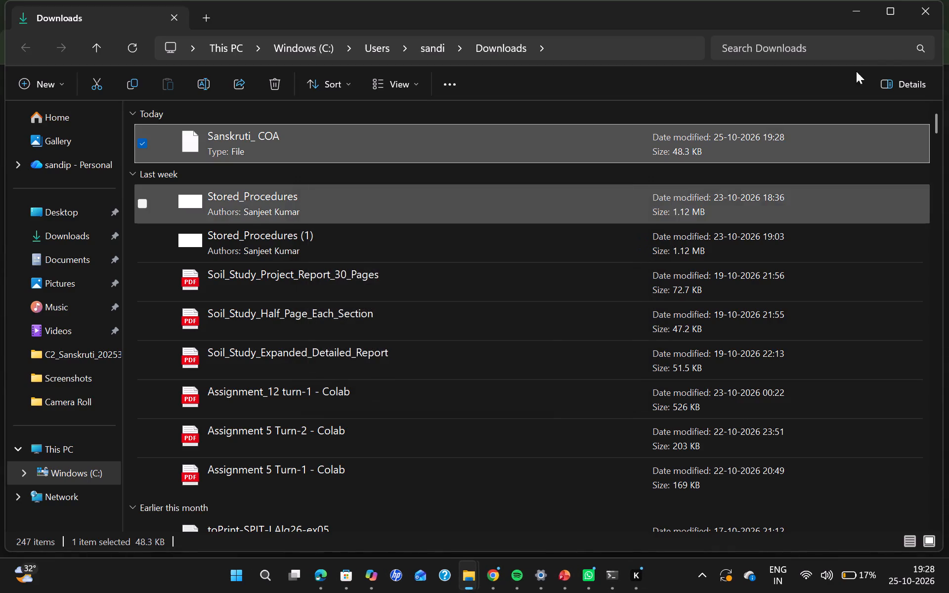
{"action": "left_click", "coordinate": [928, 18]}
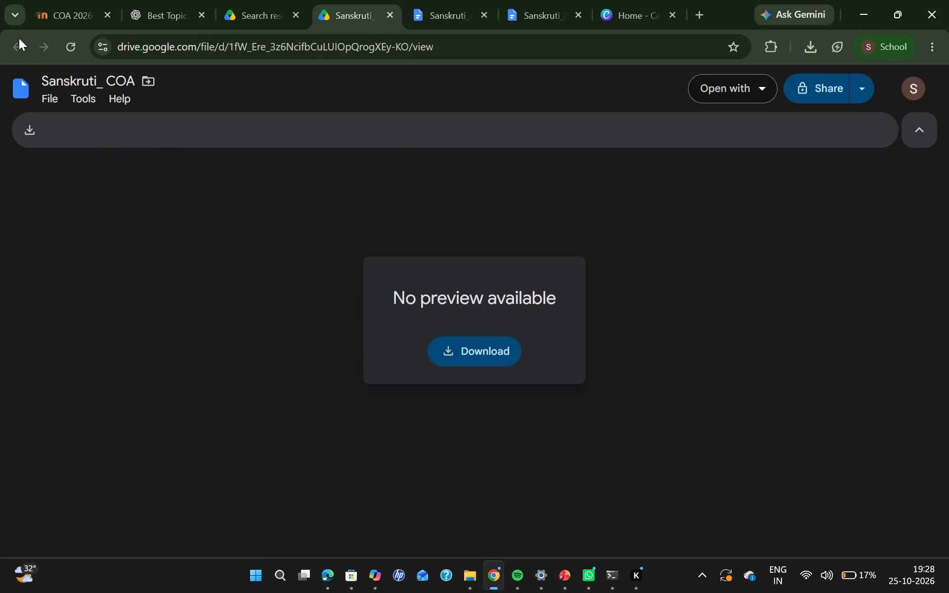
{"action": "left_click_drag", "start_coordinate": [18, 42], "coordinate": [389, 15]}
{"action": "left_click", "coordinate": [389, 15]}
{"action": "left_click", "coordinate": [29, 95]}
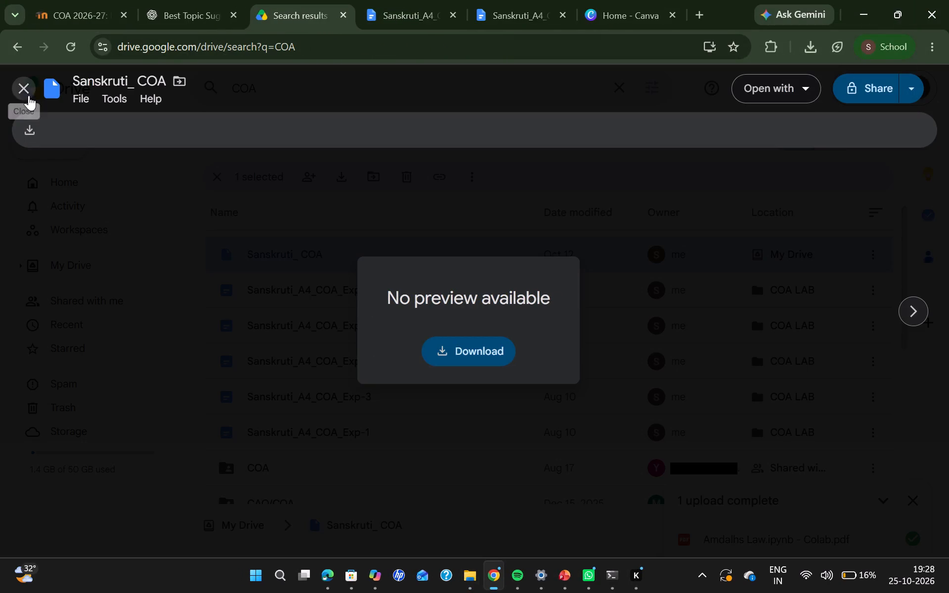
Open the COA_Exp-1 document from the search results and copy its Assignment -1 title with the Name and UID lines.
{"action": "scroll", "coordinate": [412, 414], "scroll_direction": "down", "scroll_amount": 1}
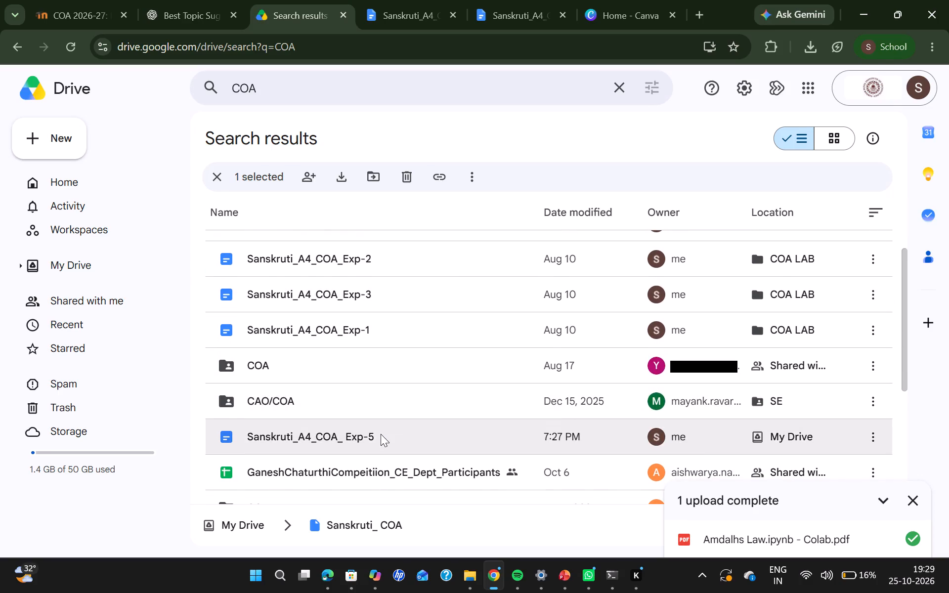
{"action": "scroll", "coordinate": [381, 434], "scroll_direction": "down", "scroll_amount": 3}
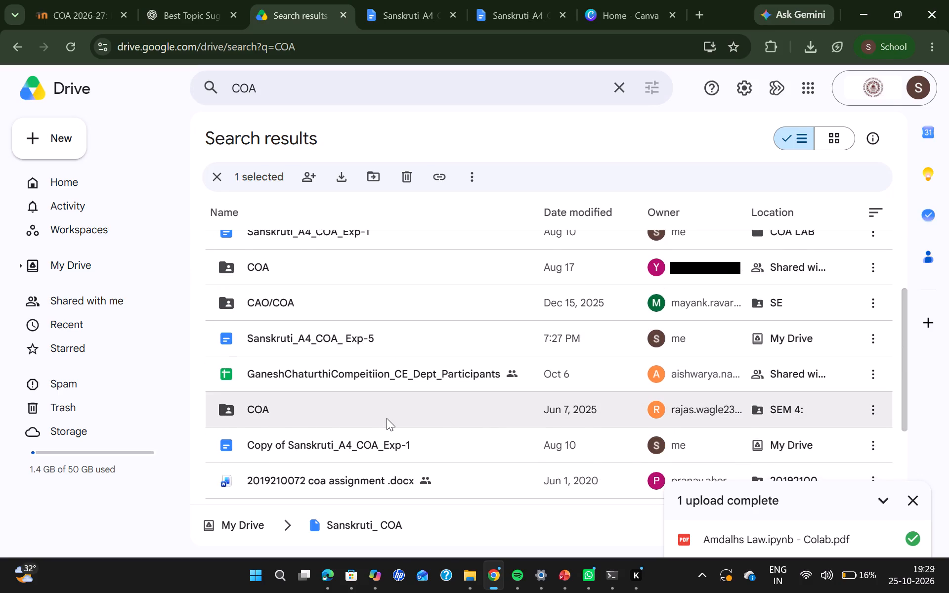
{"action": "scroll", "coordinate": [387, 418], "scroll_direction": "down", "scroll_amount": 3}
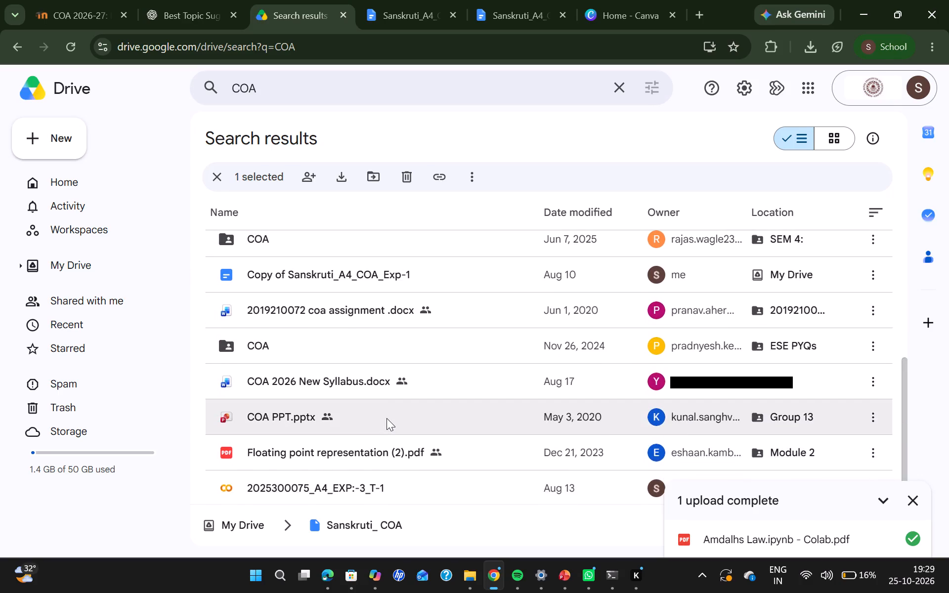
{"action": "double_click", "coordinate": [415, 308]}
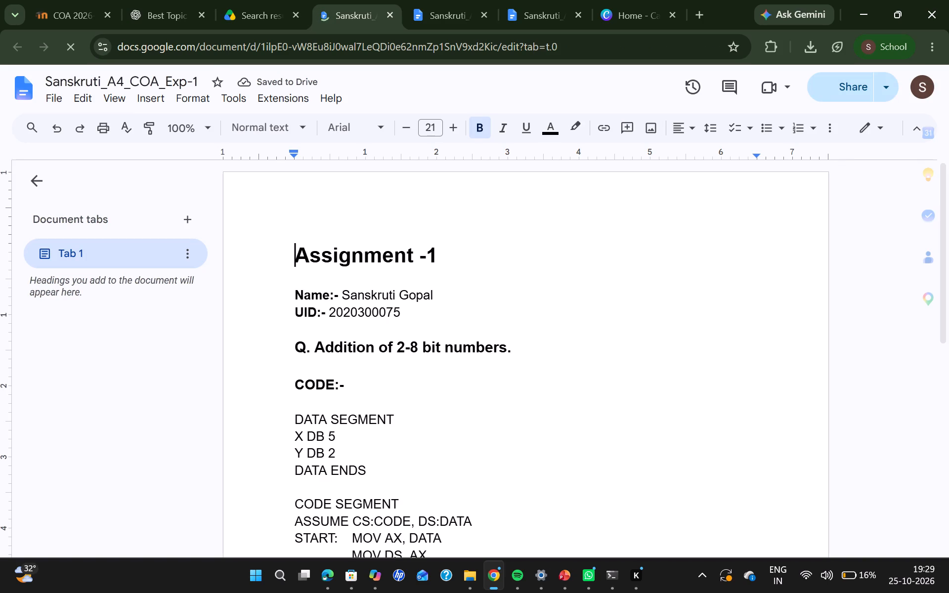
{"action": "left_click_drag", "start_coordinate": [406, 312], "coordinate": [287, 247]}
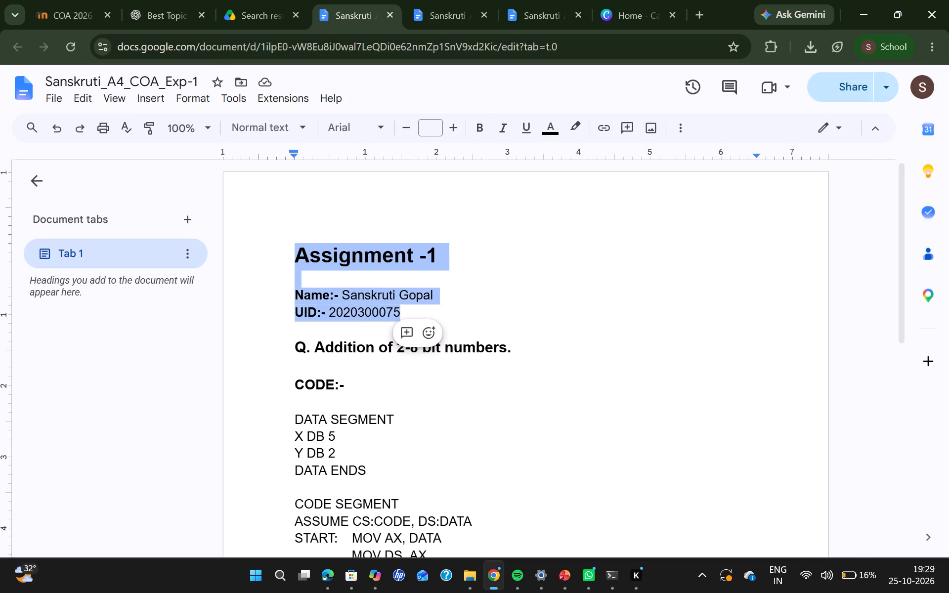
{"action": "key", "text": "ctrl+c"}
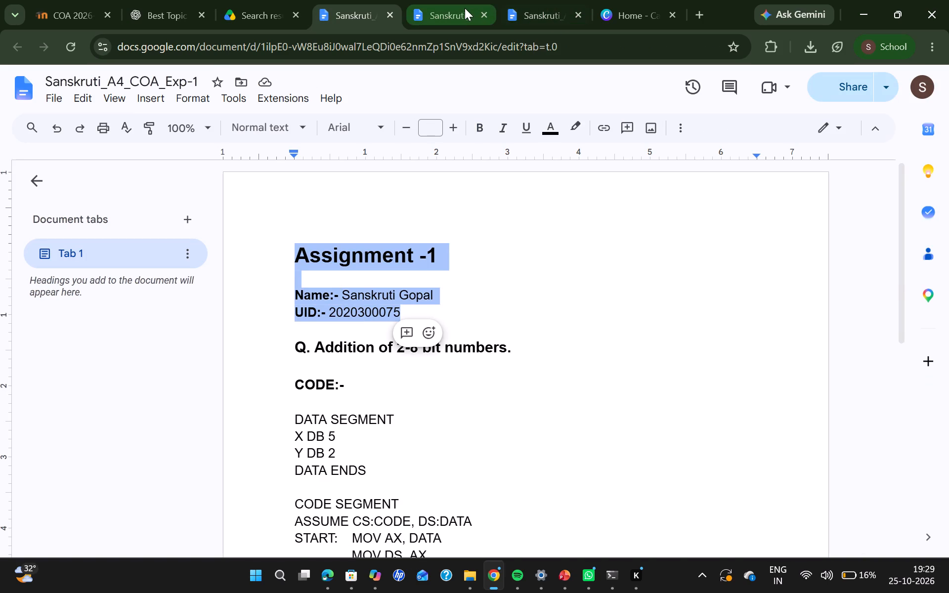
Close the restoring-division Exp-5 document and delete the "Experiment-5" title from the Amdahl's Law document.
{"action": "left_click", "coordinate": [465, 8]}
{"action": "left_click", "coordinate": [482, 19]}
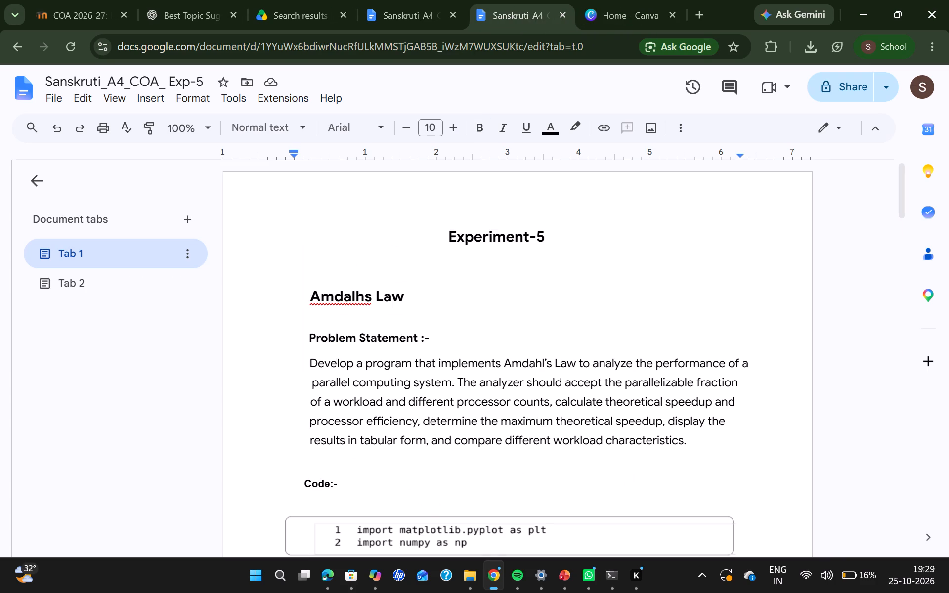
{"action": "left_click", "coordinate": [554, 237]}
{"action": "left_click_drag", "start_coordinate": [554, 237], "coordinate": [441, 234]}
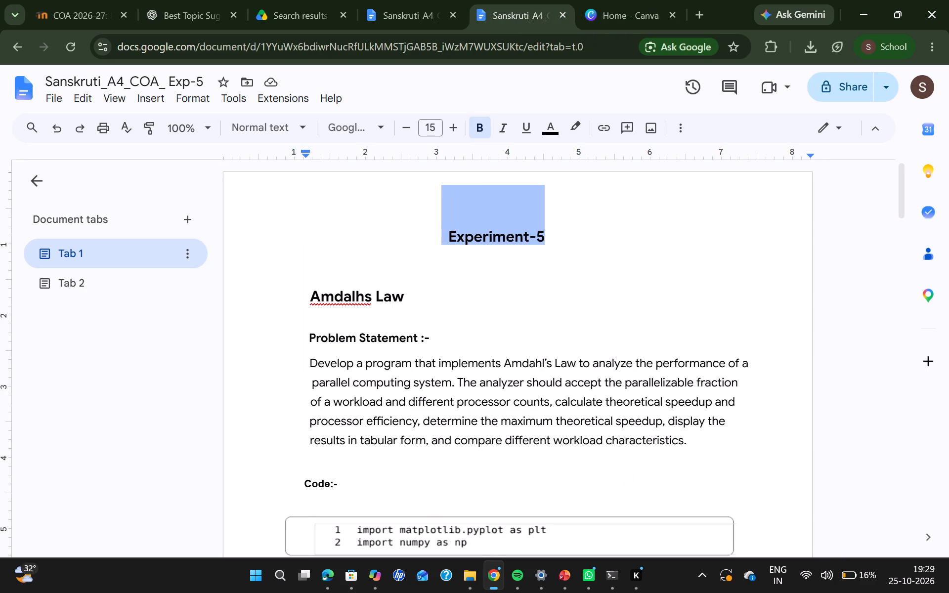
{"action": "key", "text": "BackSpace"}
Correct "Amdalhs" to "Amdahl's" in the heading above the problem statement.
{"action": "left_click", "coordinate": [310, 278]}
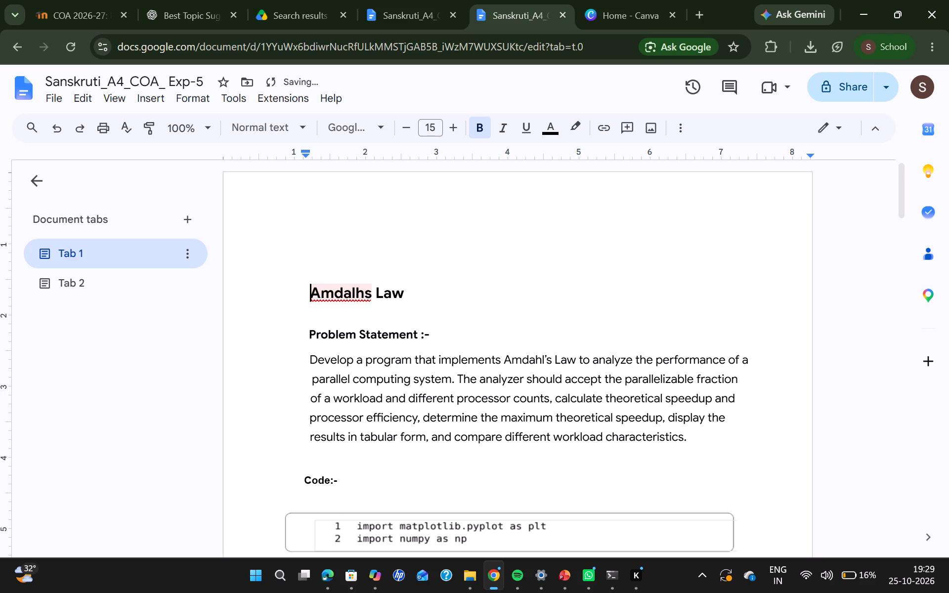
{"action": "left_click", "coordinate": [310, 276]}
{"action": "left_click", "coordinate": [329, 259]}
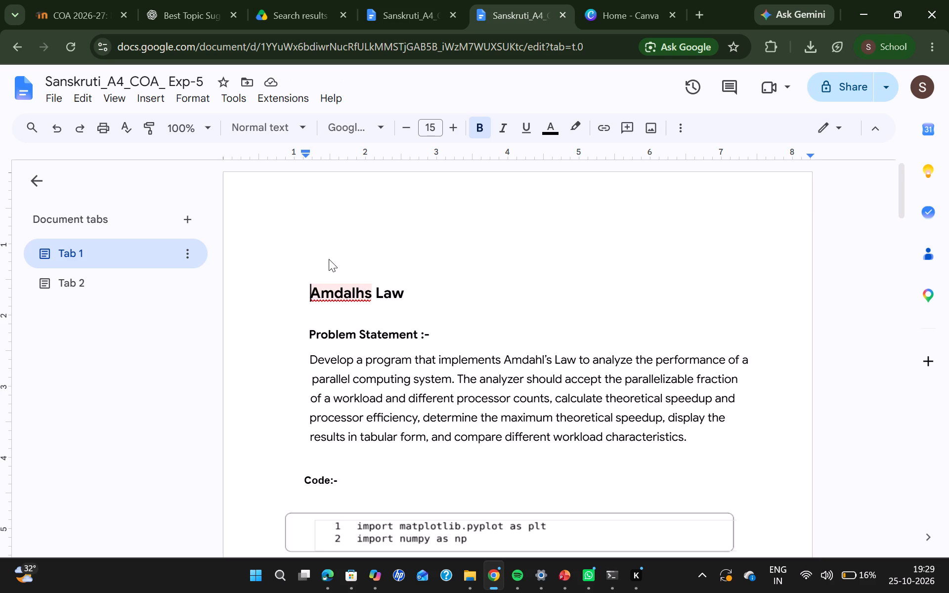
{"action": "left_click", "coordinate": [329, 241]}
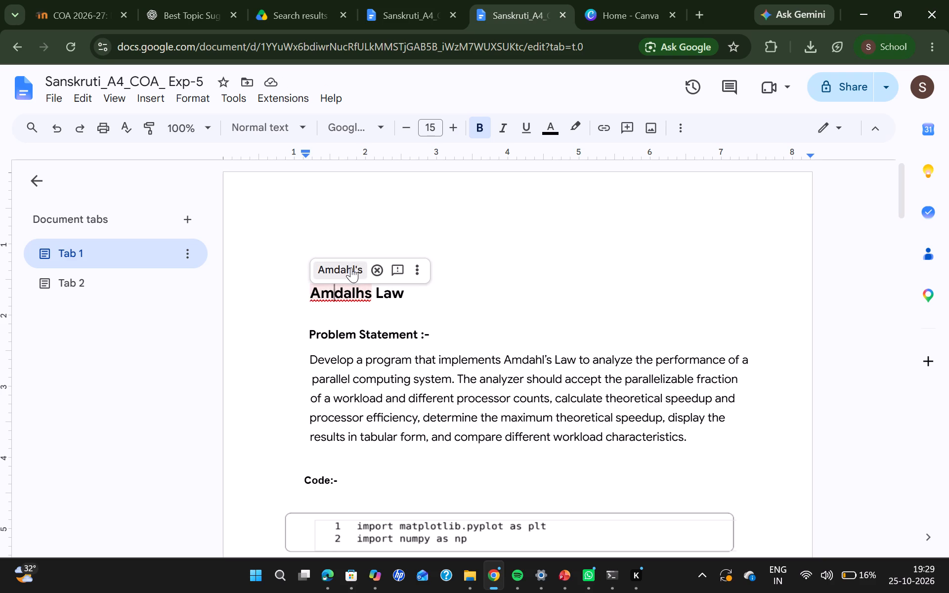
{"action": "left_click", "coordinate": [351, 267]}
{"action": "left_click", "coordinate": [356, 255]}
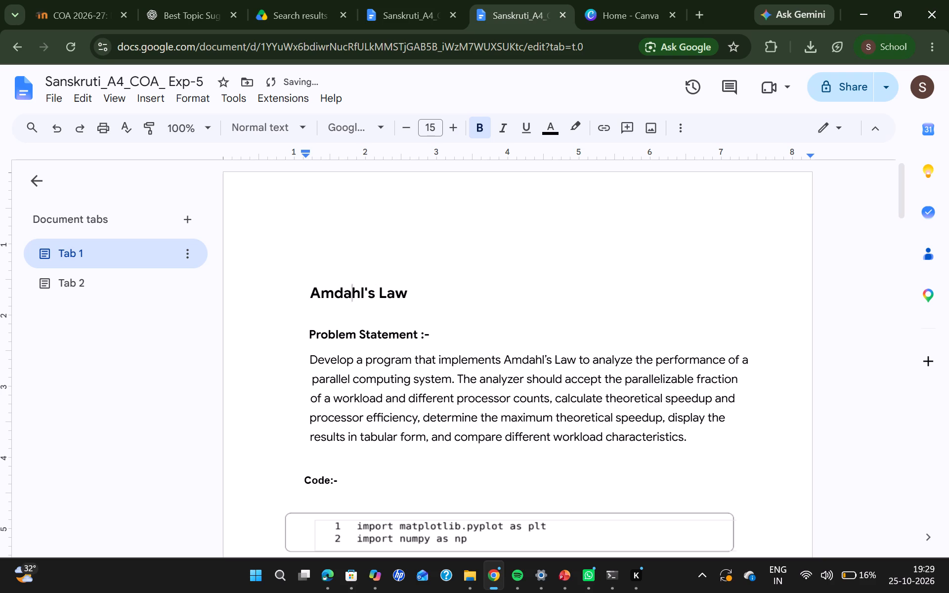
Paste the copied Assignment -1, Name and UID header above the Amdahl's Law heading, keeping that heading on its own line.
{"action": "left_click", "coordinate": [305, 277]}
{"action": "key", "text": "ctrl+v"}
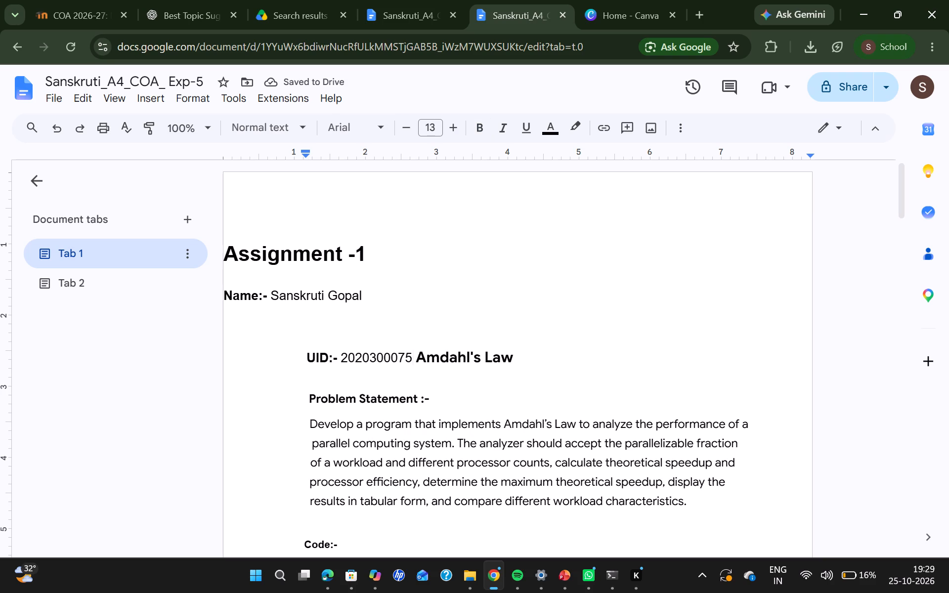
{"action": "key", "text": "Return"}
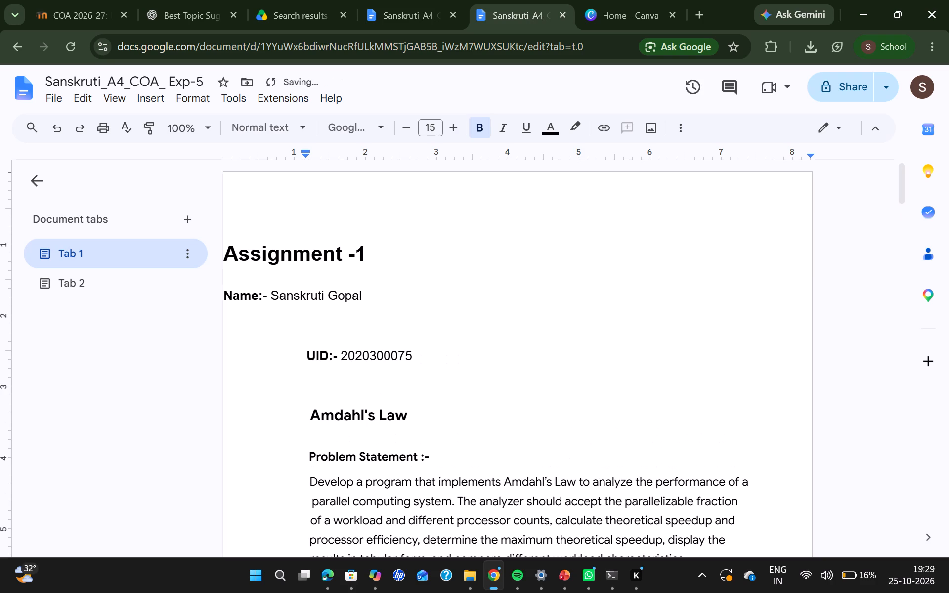
Indent the Assignment -1 title with spaces so it lines up with the Amdahl's Law heading.
{"action": "left_click", "coordinate": [227, 262]}
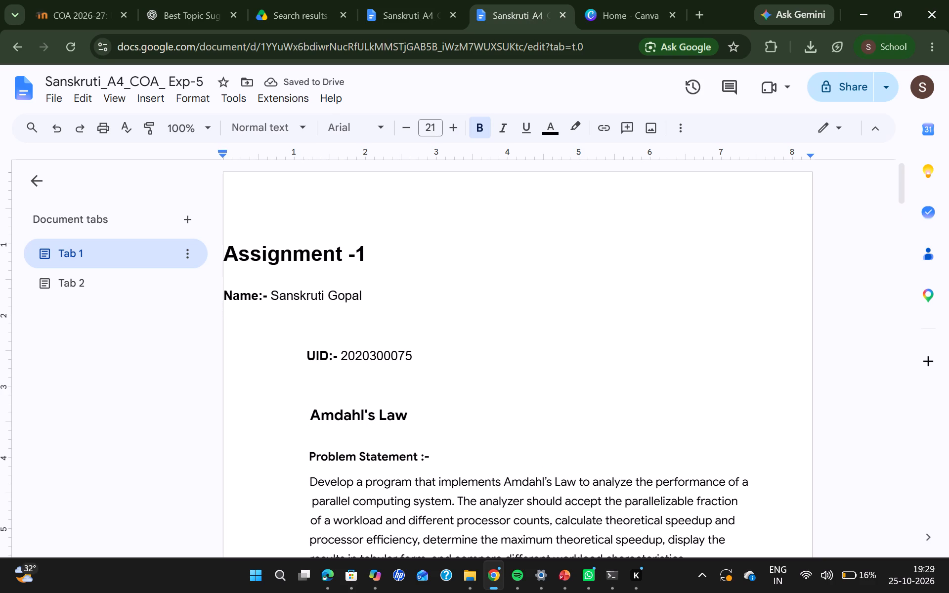
{"action": "key", "text": "space"}
{"action": "key", "text": "space"}
{"action": "key", "text": "space"}
{"action": "key", "text": "space"}
{"action": "key", "text": "space"}
{"action": "key", "text": "space"}
{"action": "key", "text": "space"}
{"action": "key", "text": "space"}
{"action": "key", "text": "space"}
{"action": "key", "text": "space"}
{"action": "key", "text": "space"}
{"action": "key", "text": "space"}
{"action": "key", "text": "space"}
{"action": "key", "text": "space"}
{"action": "key", "text": "space"}
{"action": "key", "text": "space"}
{"action": "key", "text": "space"}
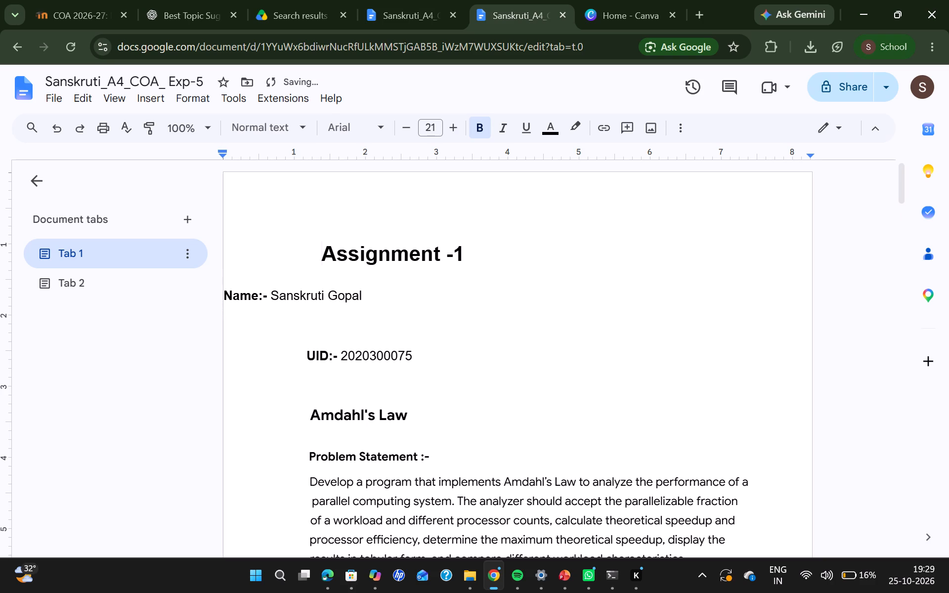
{"action": "key", "text": "BackSpace"}
{"action": "key", "text": "BackSpace"}
{"action": "key", "text": "BackSpace"}
{"action": "key", "text": "BackSpace"}
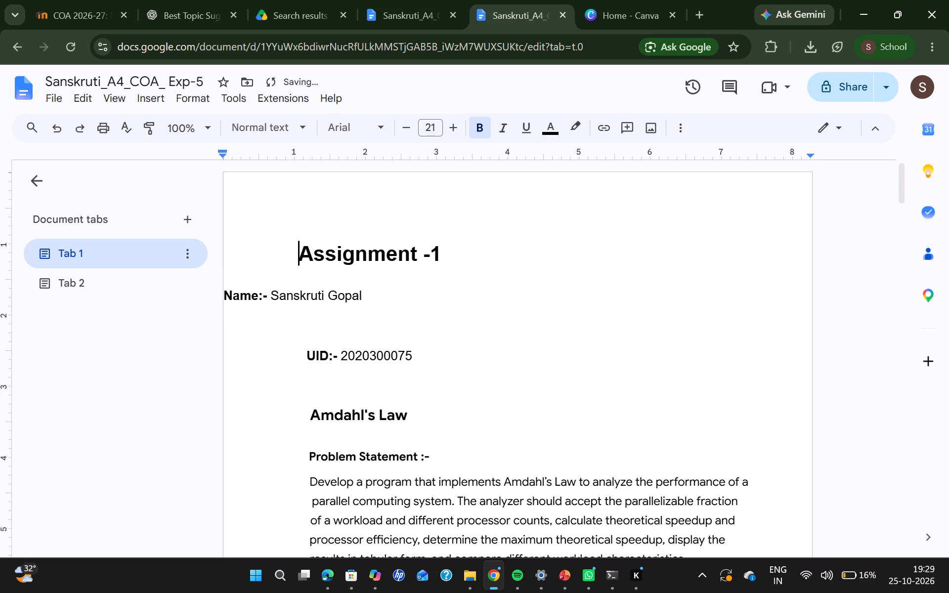
{"action": "key", "text": "space"}
{"action": "key", "text": "space"}
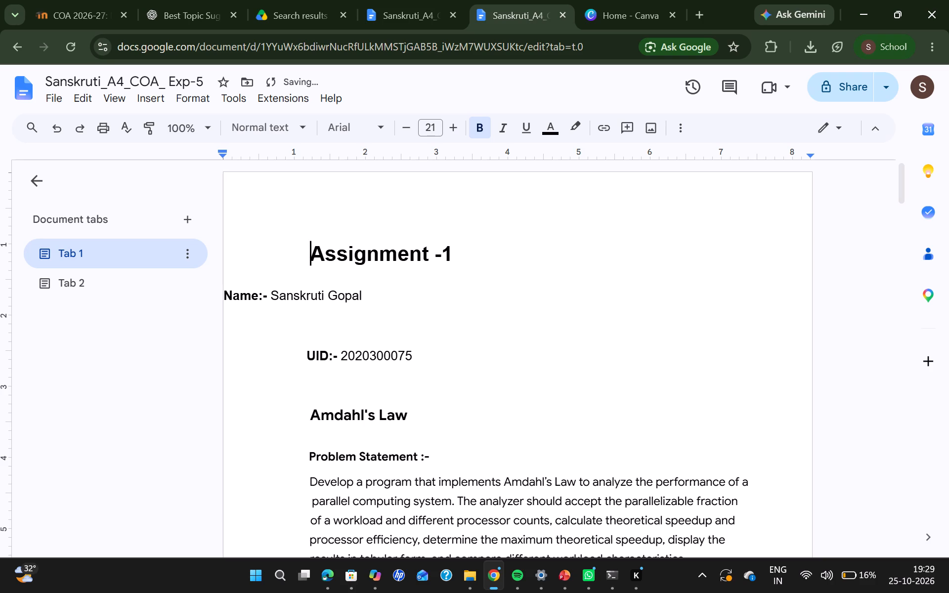
{"action": "left_click", "coordinate": [311, 352]}
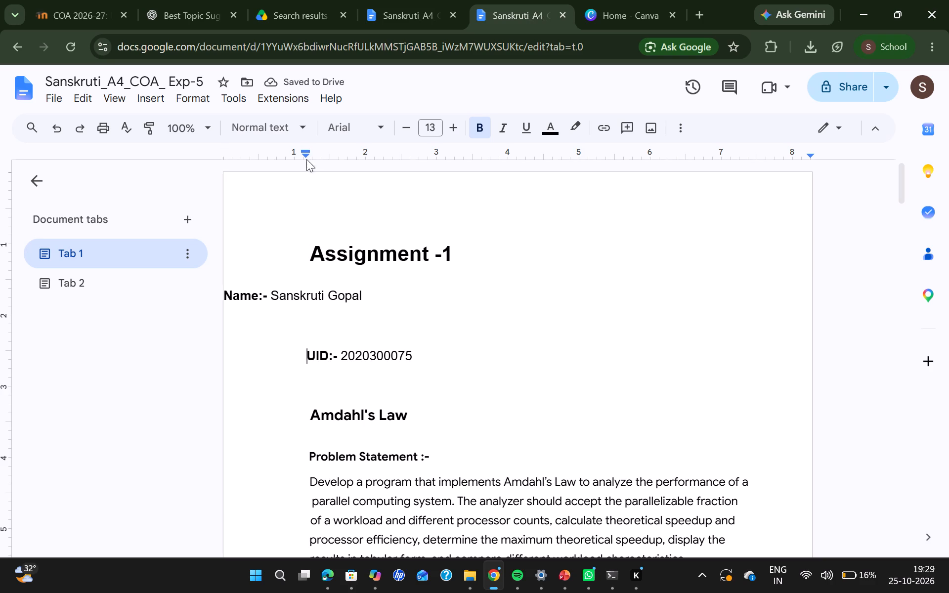
{"action": "left_click", "coordinate": [307, 151]}
{"action": "left_click", "coordinate": [311, 258]}
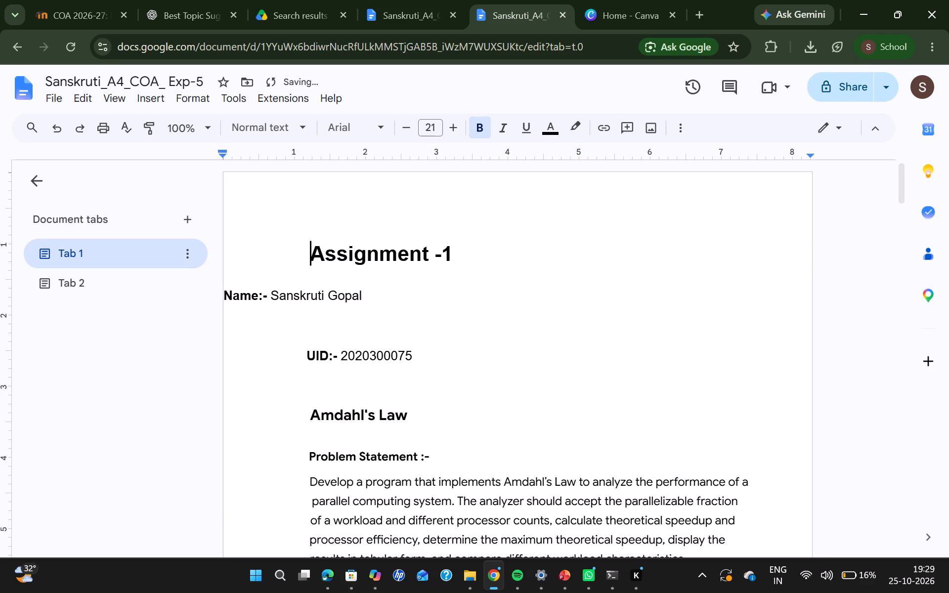
{"action": "key", "text": "BackSpace"}
{"action": "key", "text": "space"}
Indent the Name line with spaces so it lines up under the Assignment -1 title.
{"action": "left_click", "coordinate": [225, 295]}
{"action": "key", "text": "space"}
{"action": "key", "text": "space"}
{"action": "key", "text": "space"}
{"action": "key", "text": "space"}
{"action": "key", "text": "space"}
{"action": "key", "text": "space"}
{"action": "key", "text": "space"}
{"action": "key", "text": "space"}
{"action": "key", "text": "space"}
{"action": "key", "text": "space"}
{"action": "key", "text": "space"}
{"action": "key", "text": "space"}
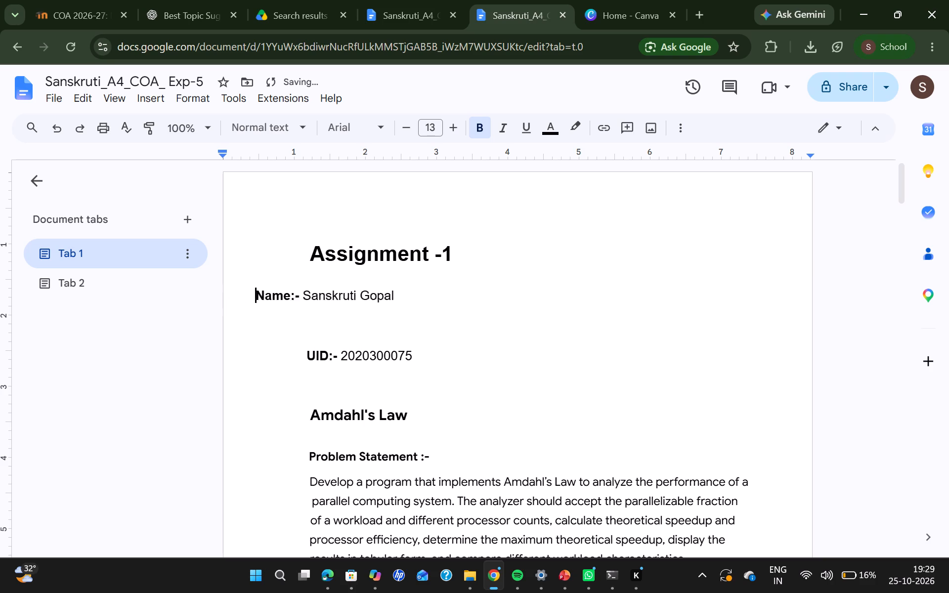
{"action": "key", "text": "space"}
{"action": "key", "text": "space"}
{"action": "key", "text": "space"}
{"action": "key", "text": "space"}
{"action": "key", "text": "space"}
{"action": "key", "text": "space"}
{"action": "key", "text": "space"}
{"action": "key", "text": "space"}
{"action": "key", "text": "space"}
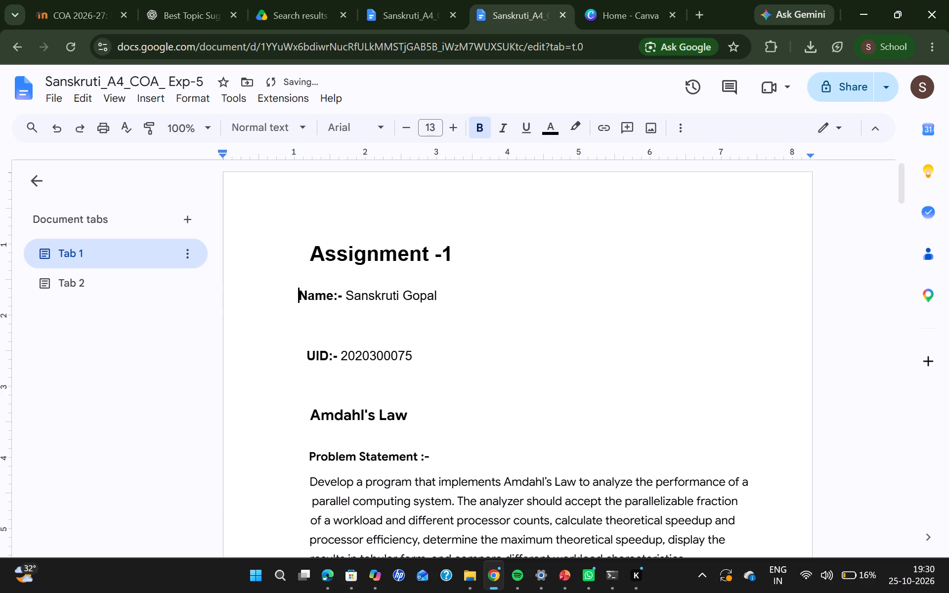
{"action": "key", "text": "space"}
{"action": "key", "text": "space"}
{"action": "key", "text": "space"}
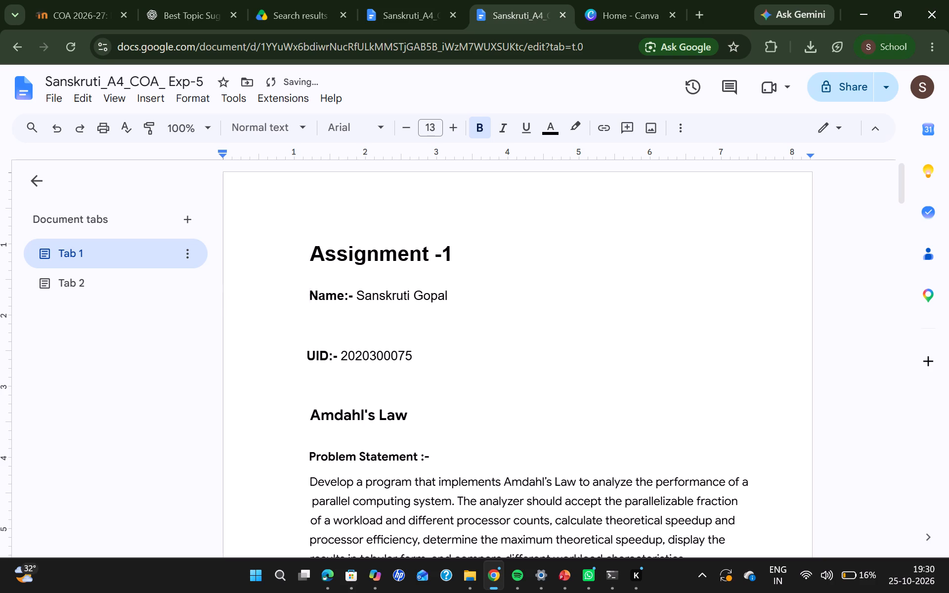
Bring the UID line directly beneath the Name line and indent it with spaces to match.
{"action": "left_click", "coordinate": [308, 355]}
{"action": "key", "text": "BackSpace"}
{"action": "key", "text": "BackSpace"}
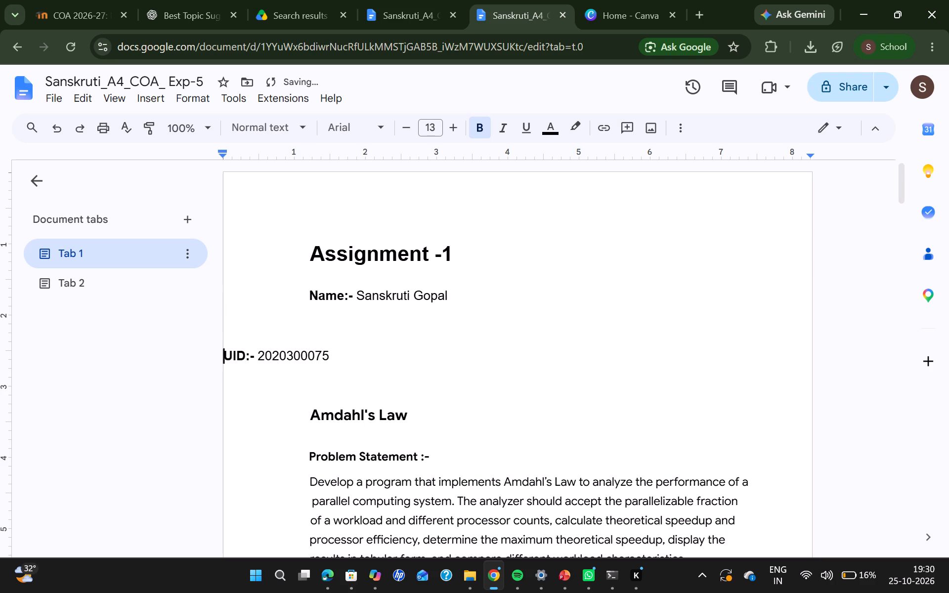
{"action": "key", "text": "BackSpace"}
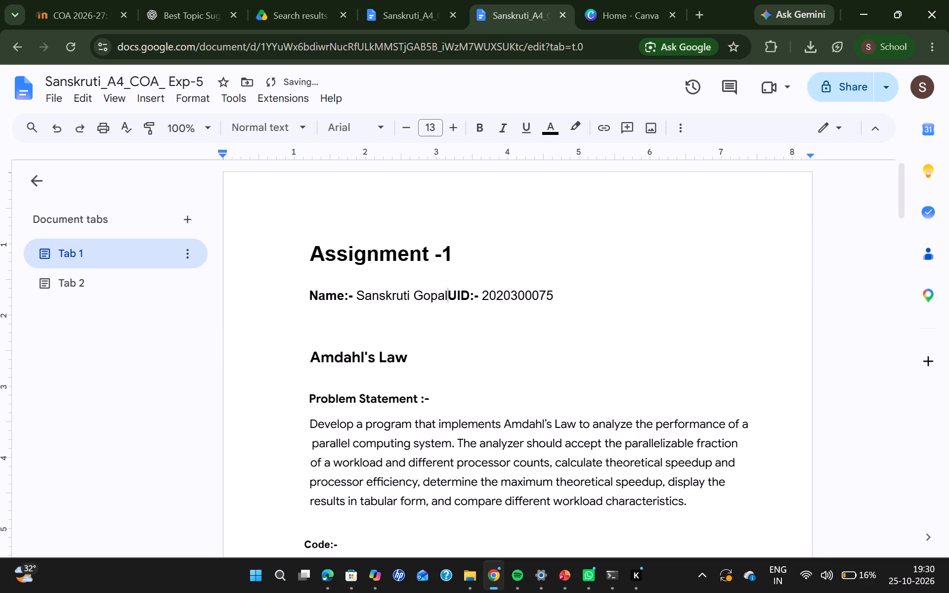
{"action": "key", "text": "Return"}
{"action": "key", "text": "space"}
{"action": "key", "text": "space"}
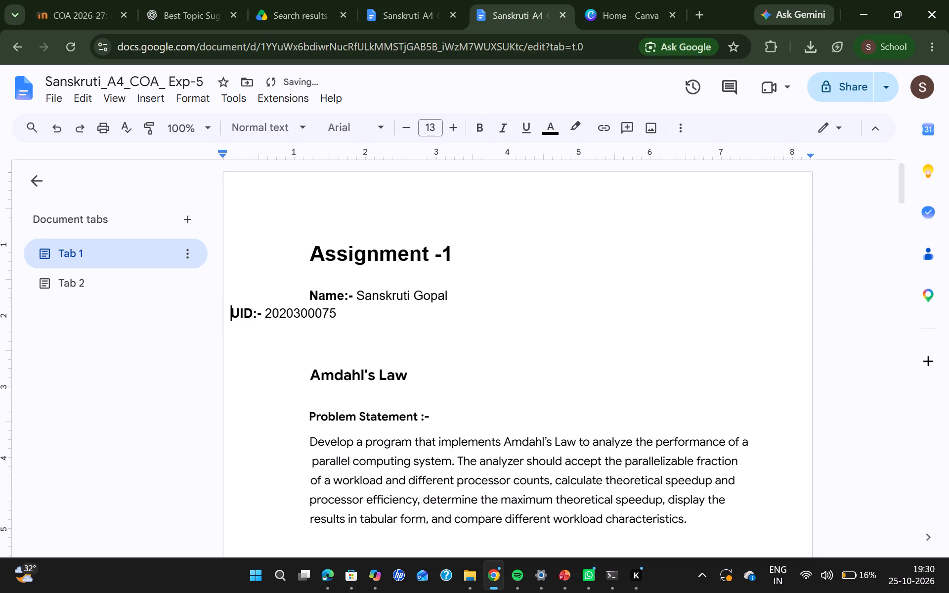
{"action": "key", "text": "space"}
{"action": "key", "text": "space"}
{"action": "key", "text": "space"}
{"action": "key", "text": "space"}
{"action": "key", "text": "space"}
{"action": "key", "text": "space"}
{"action": "key", "text": "space"}
{"action": "key", "text": "space"}
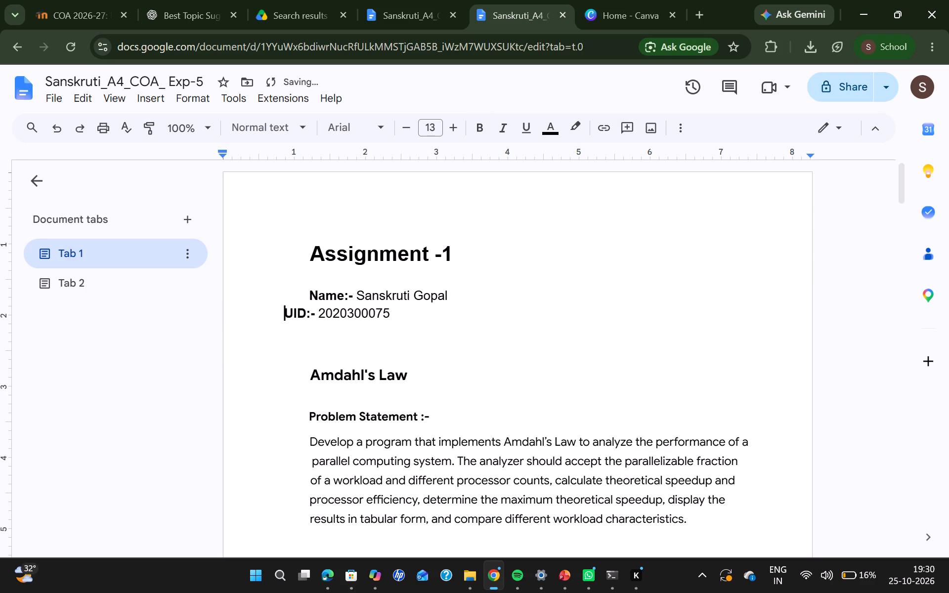
{"action": "key", "text": "space"}
{"action": "key", "text": "space"}
{"action": "key", "text": "space"}
{"action": "key", "text": "space"}
{"action": "key", "text": "space"}
{"action": "key", "text": "space"}
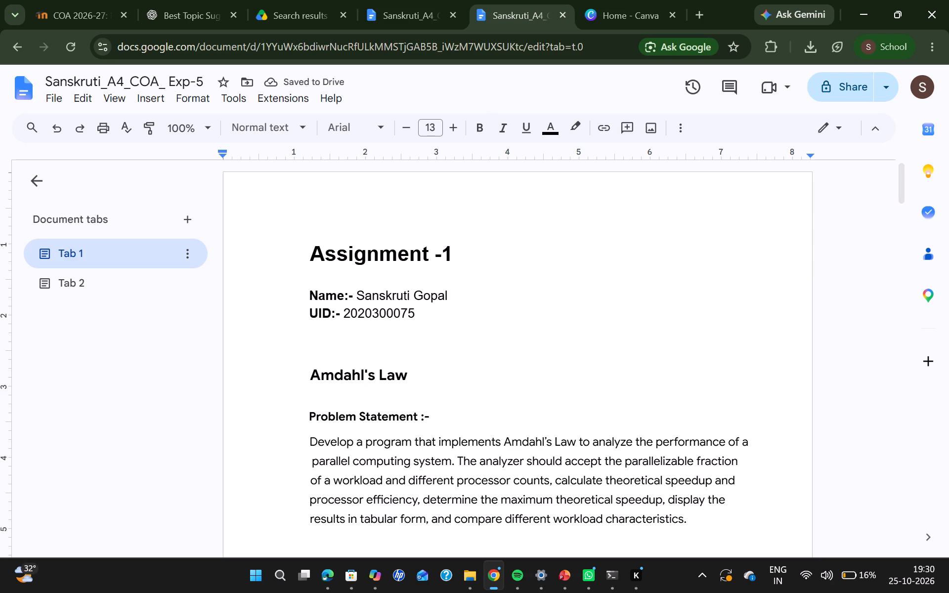
Bring the Amdahl's Law heading onto the line directly below the UID line and indent it slightly further.
{"action": "left_click", "coordinate": [307, 356]}
{"action": "key", "text": "BackSpace"}
{"action": "key", "text": "BackSpace"}
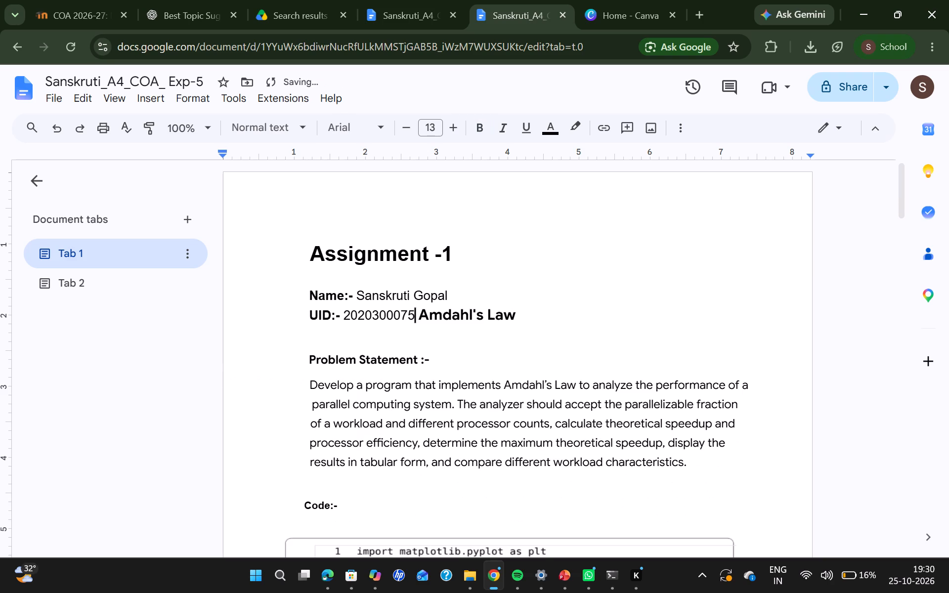
{"action": "key", "text": "Return"}
{"action": "key", "text": "space"}
{"action": "key", "text": "space"}
{"action": "key", "text": "space"}
{"action": "key", "text": "space"}
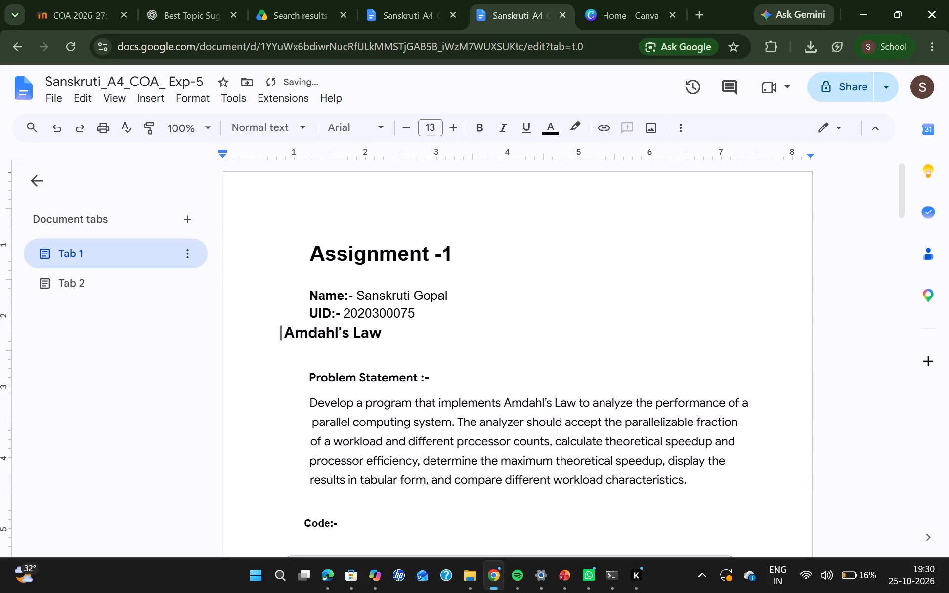
Copy the Amdahl's Law heading text and delete it from below the UID line.
{"action": "left_click_drag", "start_coordinate": [396, 333], "coordinate": [286, 331]}
{"action": "key", "text": "ctrl+c"}
{"action": "key", "text": "BackSpace"}
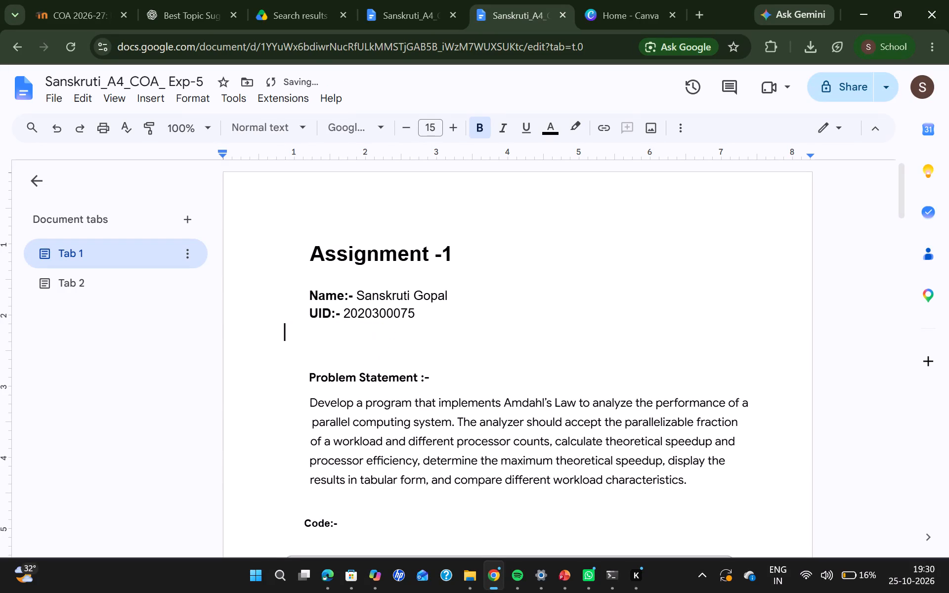
Close the gap above the Problem Statement heading to one blank line below the UID, and realign the heading with the header text.
{"action": "left_click", "coordinate": [317, 354]}
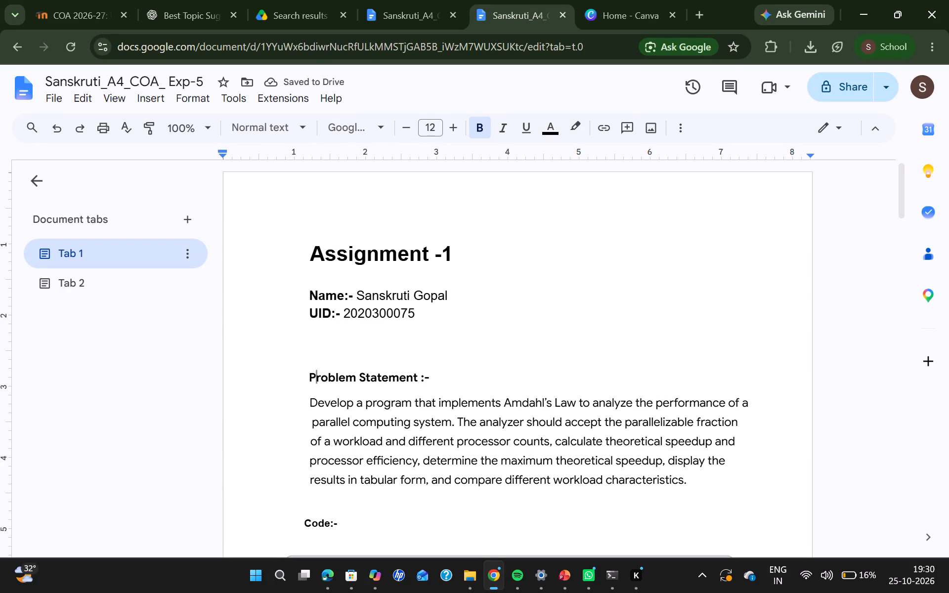
{"action": "key", "text": "Left"}
{"action": "key", "text": "BackSpace"}
{"action": "key", "text": "BackSpace"}
{"action": "key", "text": "BackSpace"}
{"action": "key", "text": "BackSpace"}
{"action": "key", "text": "BackSpace"}
{"action": "key", "text": "BackSpace"}
{"action": "key", "text": "BackSpace"}
{"action": "key", "text": "BackSpace"}
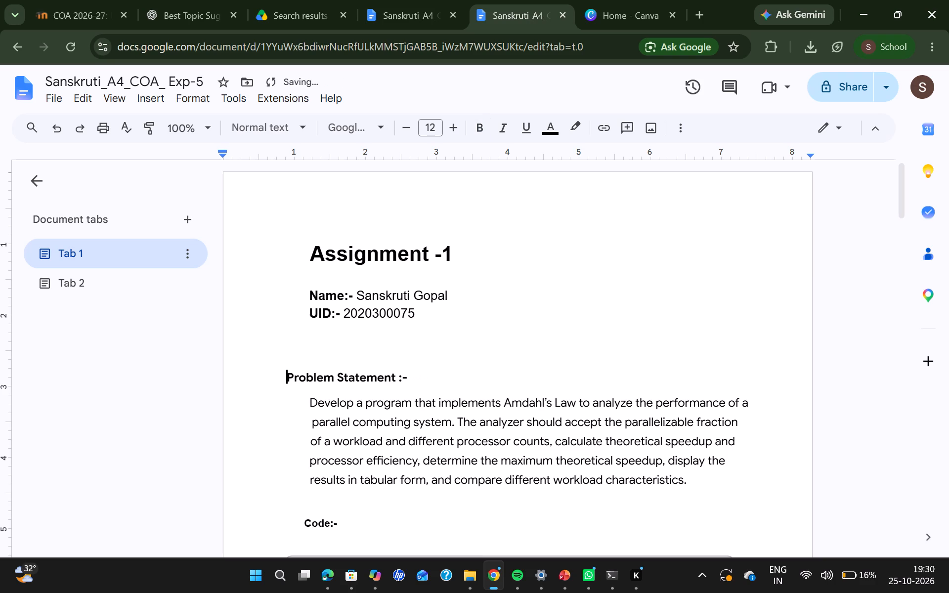
{"action": "key", "text": "BackSpace"}
{"action": "key", "text": "BackSpace"}
{"action": "key", "text": "BackSpace"}
{"action": "key", "text": "BackSpace"}
{"action": "key", "text": "BackSpace"}
{"action": "key", "text": "BackSpace"}
{"action": "key", "text": "BackSpace"}
{"action": "key", "text": "BackSpace"}
{"action": "key", "text": "BackSpace"}
{"action": "key", "text": "BackSpace"}
{"action": "key", "text": "BackSpace"}
{"action": "key", "text": "BackSpace"}
{"action": "key", "text": "BackSpace"}
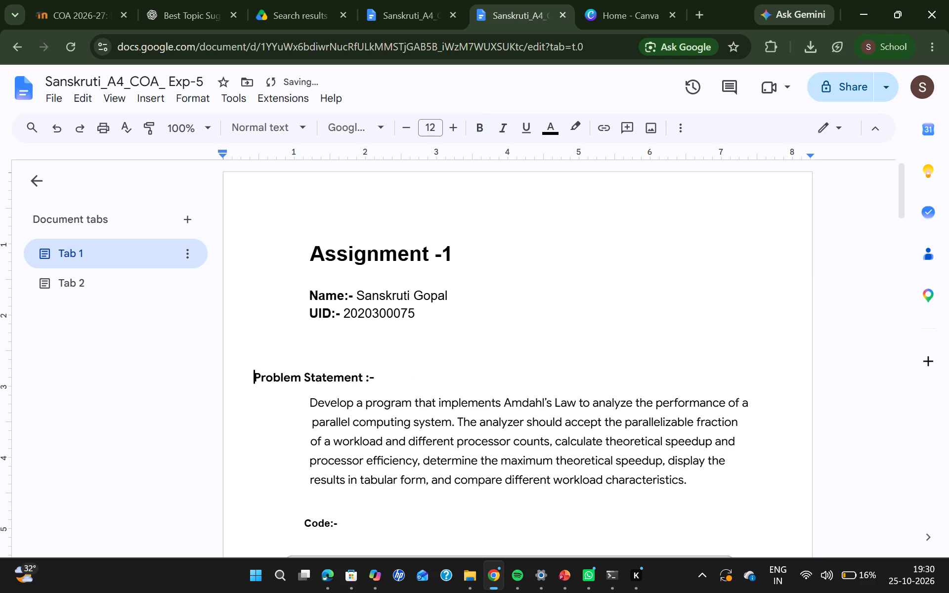
{"action": "key", "text": "BackSpace"}
{"action": "key", "text": "BackSpace"}
{"action": "key", "text": "BackSpace"}
{"action": "key", "text": "BackSpace"}
{"action": "key", "text": "BackSpace"}
{"action": "key", "text": "BackSpace"}
{"action": "key", "text": "BackSpace"}
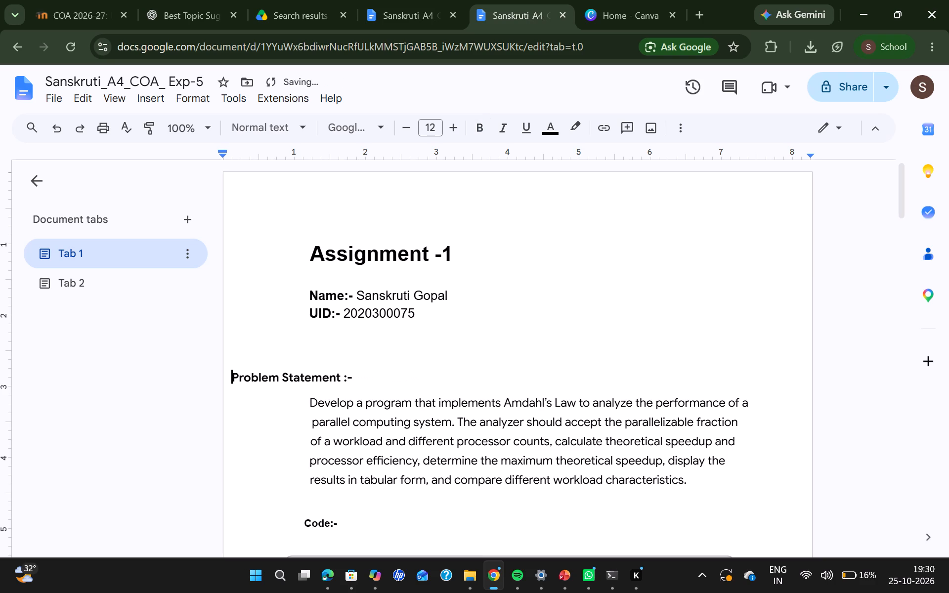
{"action": "key", "text": "BackSpace"}
{"action": "key", "text": "BackSpace"}
{"action": "key", "text": "BackSpace"}
{"action": "key", "text": "BackSpace"}
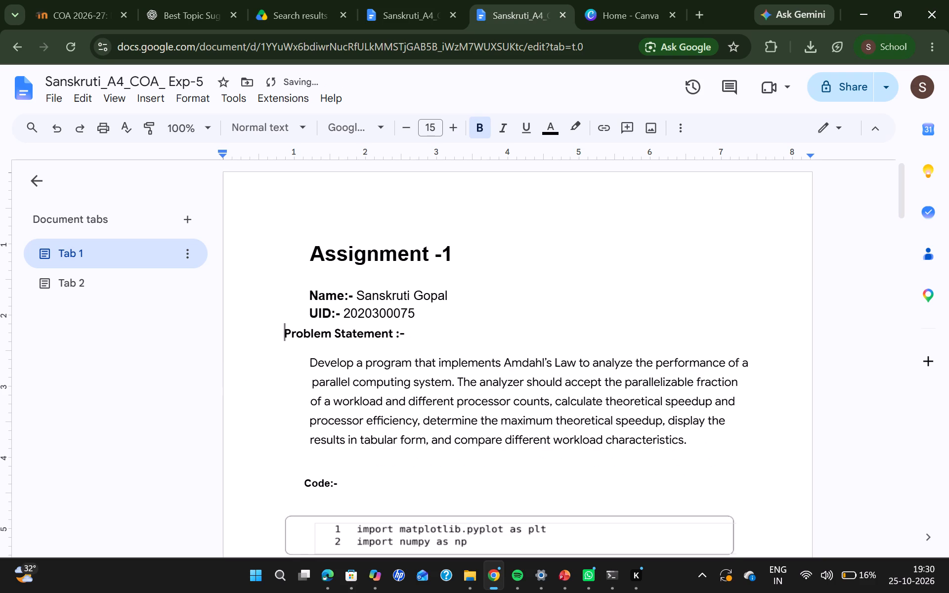
{"action": "key", "text": "Return"}
{"action": "key", "text": "space"}
{"action": "key", "text": "space"}
{"action": "key", "text": "space"}
{"action": "key", "text": "space"}
{"action": "key", "text": "space"}
{"action": "key", "text": "space"}
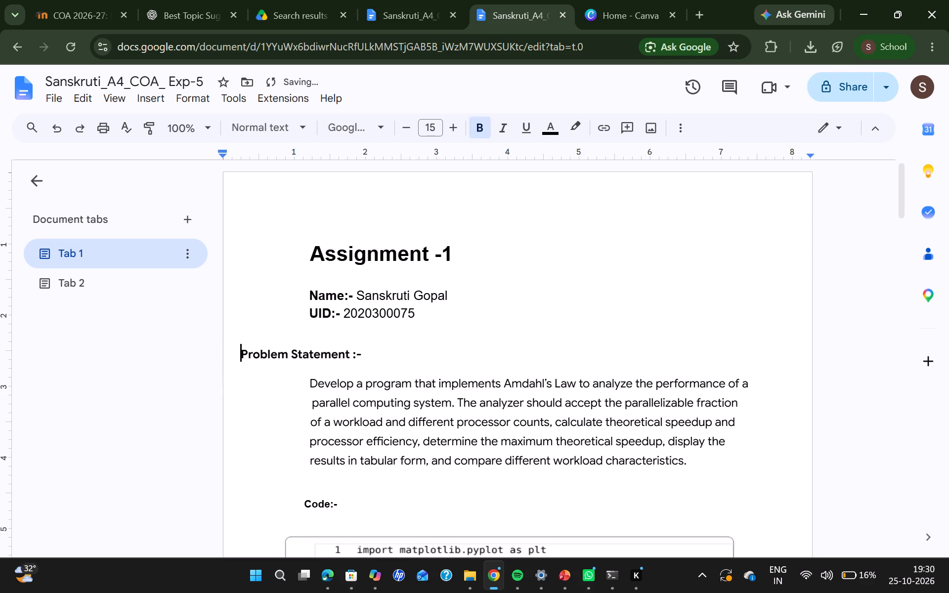
{"action": "key", "text": "space"}
{"action": "key", "text": "space"}
{"action": "key", "text": "space"}
{"action": "key", "text": "space"}
{"action": "key", "text": "space"}
{"action": "key", "text": "space"}
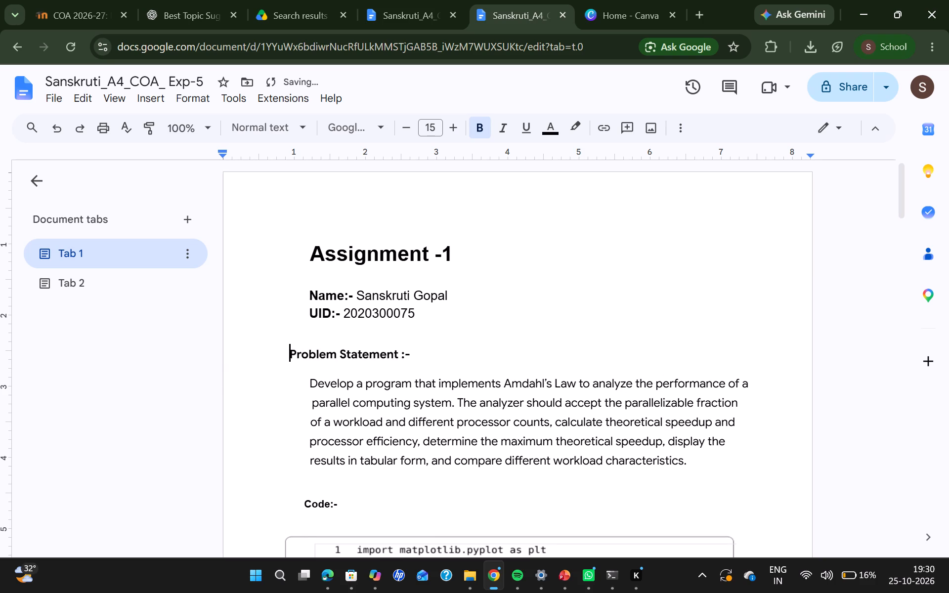
{"action": "key", "text": "space"}
{"action": "key", "text": "space"}
{"action": "key", "text": "space"}
{"action": "key", "text": "space"}
{"action": "key", "text": "space"}
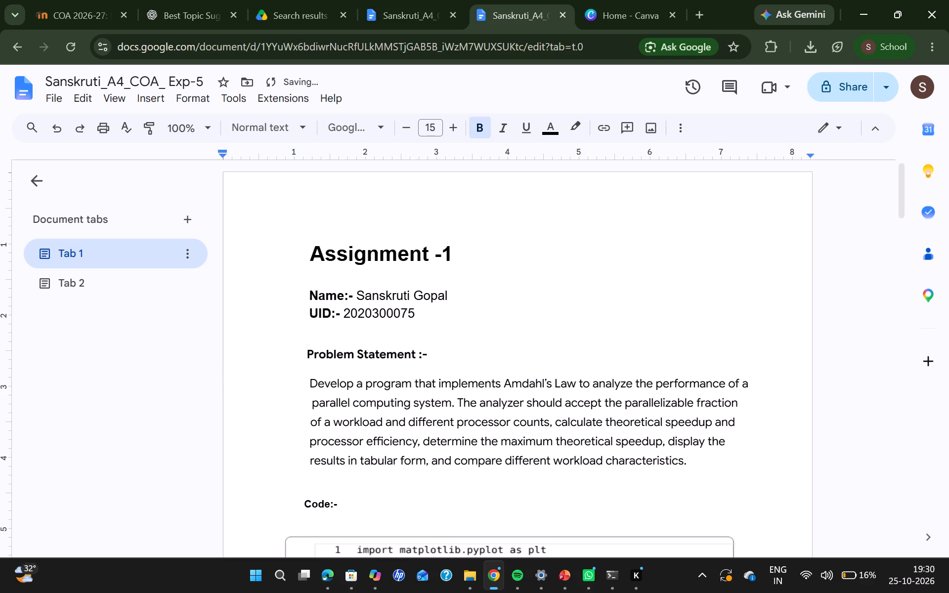
{"action": "key", "text": "space"}
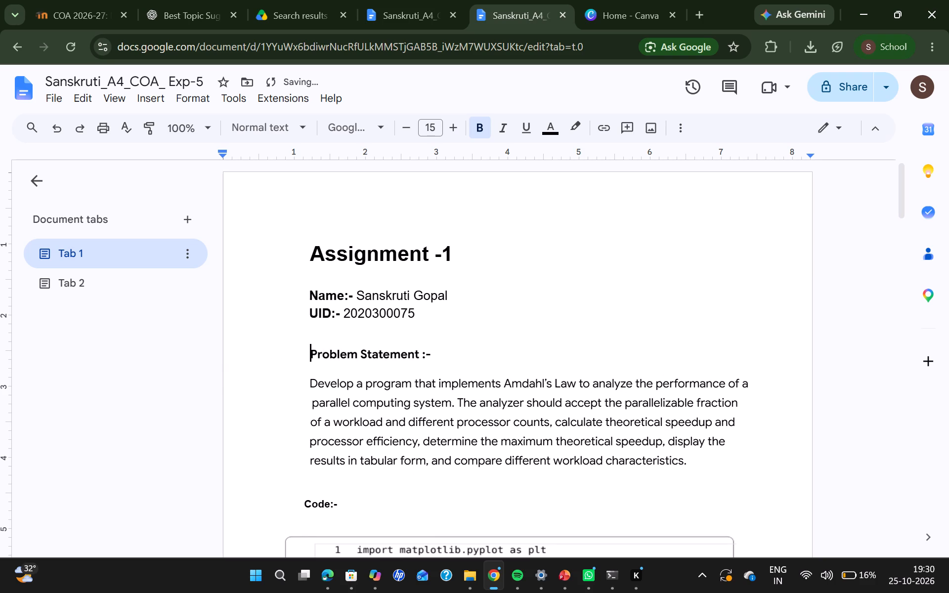
Change the number in the assignment title to 6.
{"action": "left_click", "coordinate": [320, 264]}
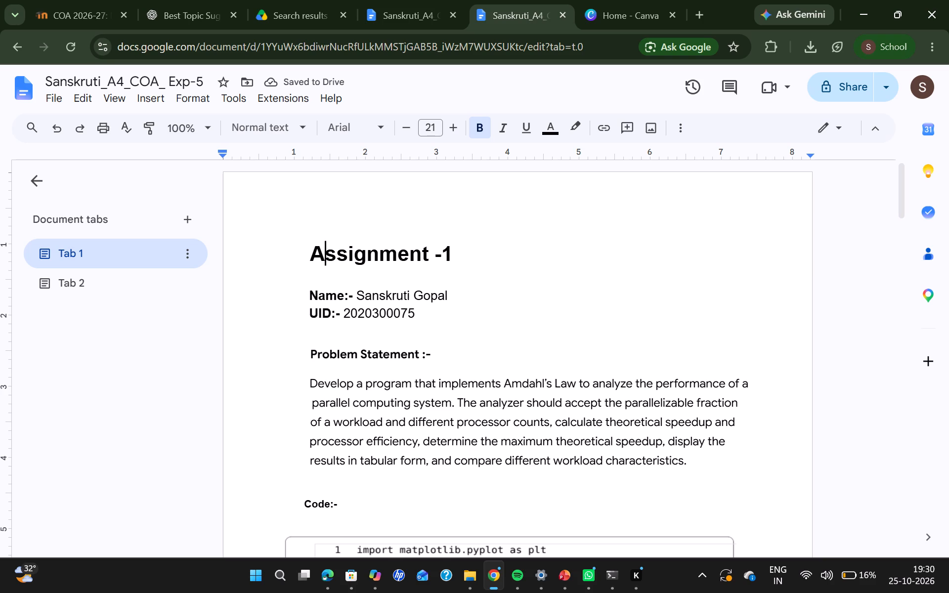
{"action": "left_click", "coordinate": [457, 254]}
{"action": "key", "text": "BackSpace"}
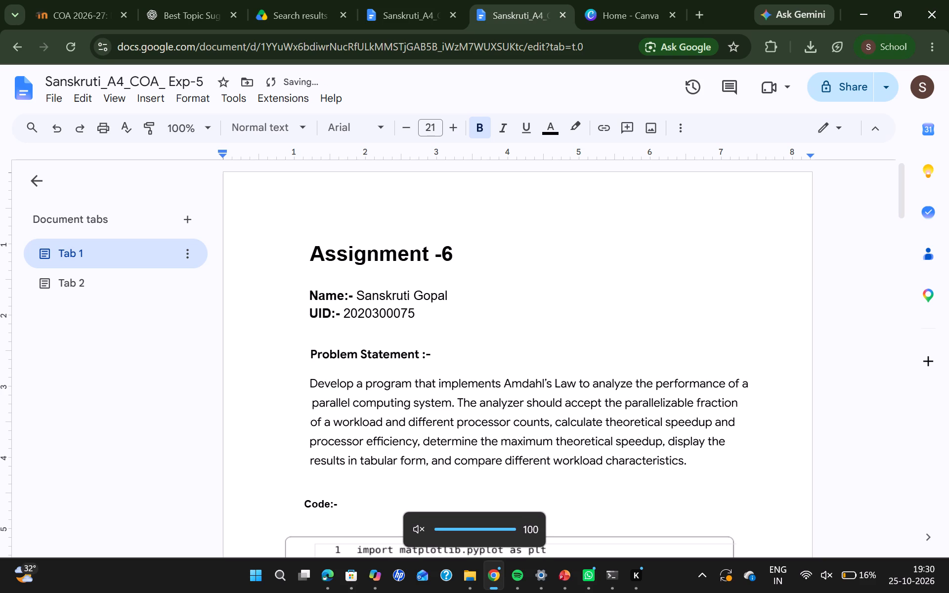
{"action": "left_click", "coordinate": [480, 256]}
Check the experiment number on the COA assignment page in Moodle.
{"action": "left_click", "coordinate": [94, 8]}
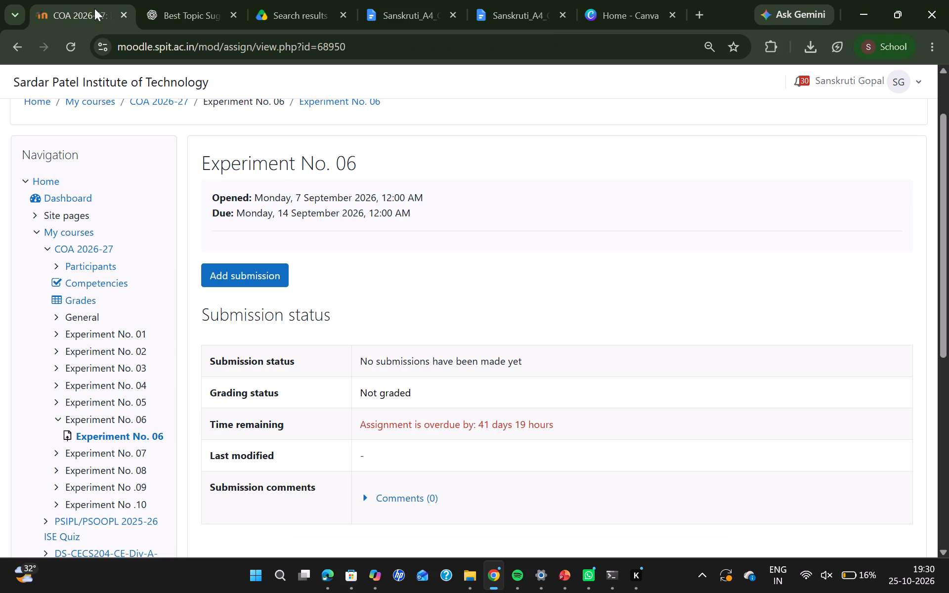
{"action": "scroll", "coordinate": [486, 308], "scroll_direction": "up", "scroll_amount": 1}
{"action": "left_click", "coordinate": [519, 14]}
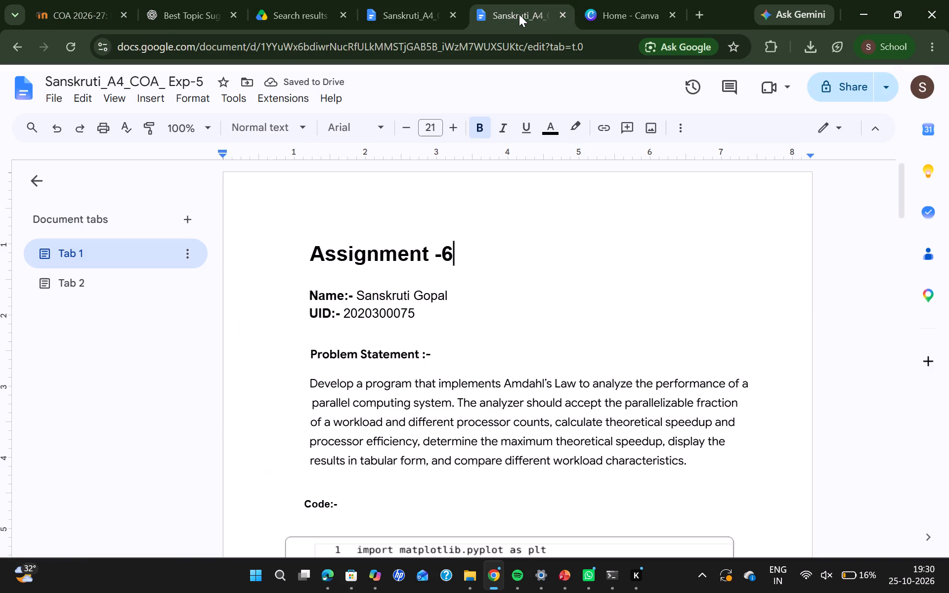
{"action": "key", "text": "Return"}
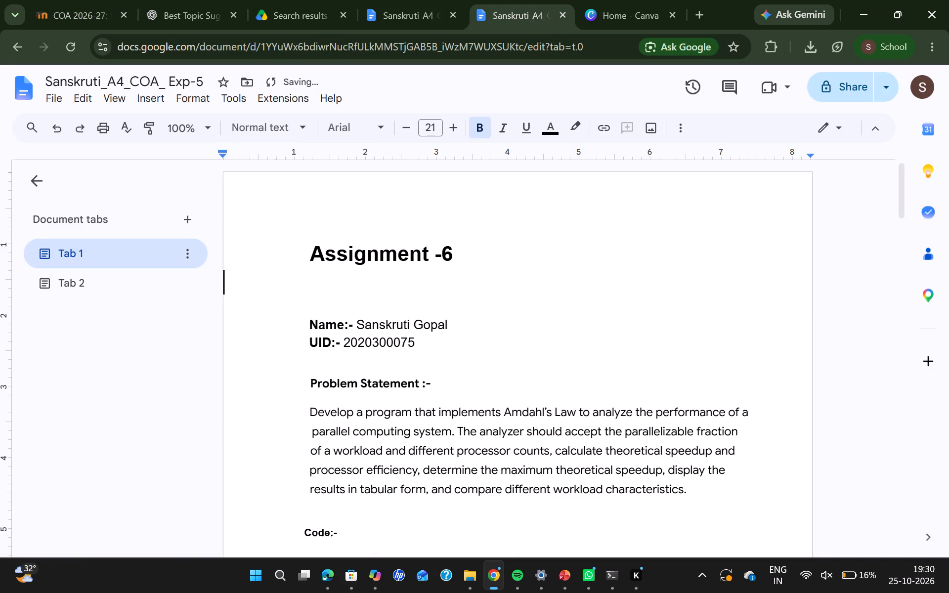
{"action": "key", "text": "space"}
{"action": "key", "text": "space"}
{"action": "key", "text": "space"}
{"action": "key", "text": "space"}
{"action": "key", "text": "space"}
{"action": "left_click", "coordinate": [480, 127]}
{"action": "key", "text": "space"}
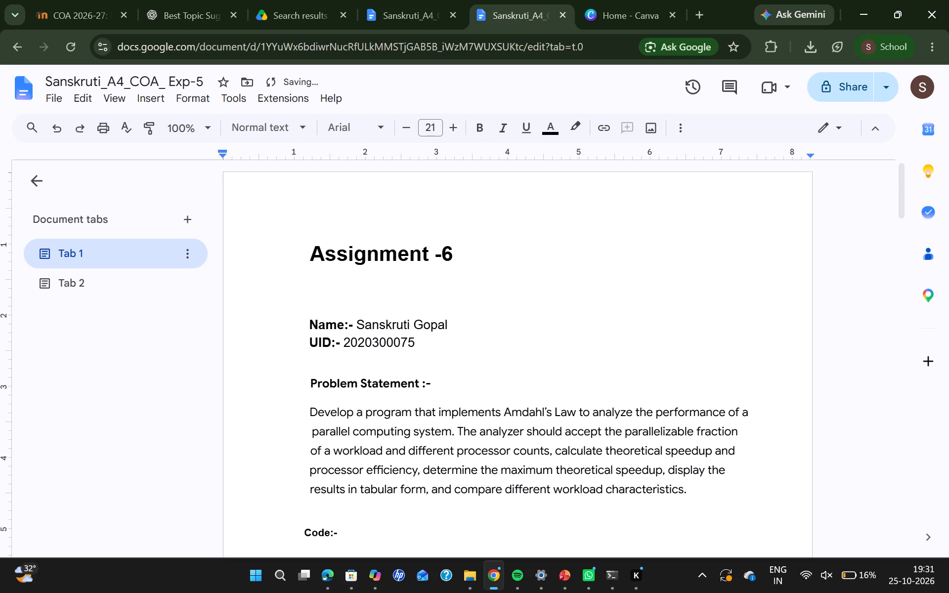
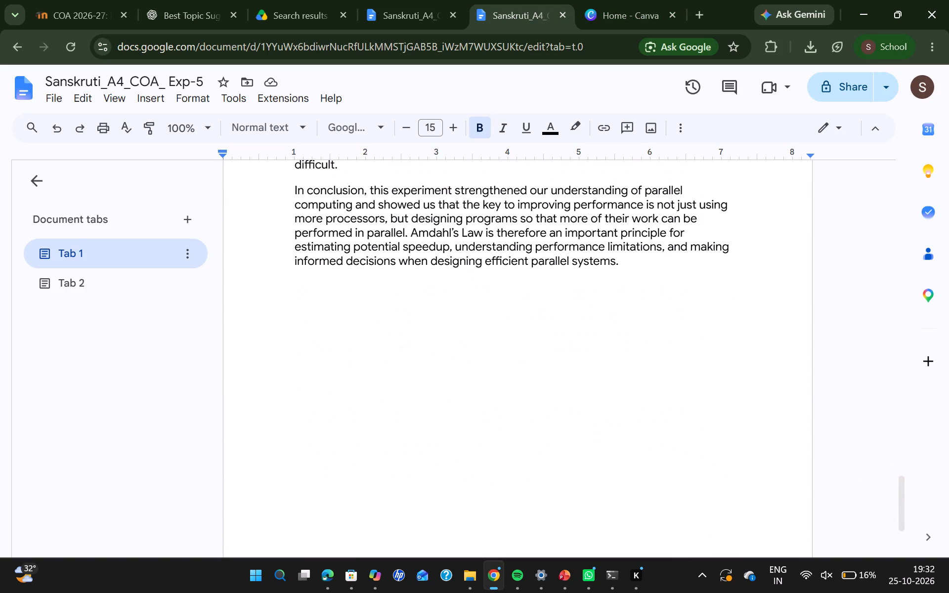
{"action": "scroll", "coordinate": [657, 303], "scroll_direction": "down", "scroll_amount": 5}
{"action": "scroll", "coordinate": [657, 303], "scroll_direction": "up", "scroll_amount": 2}
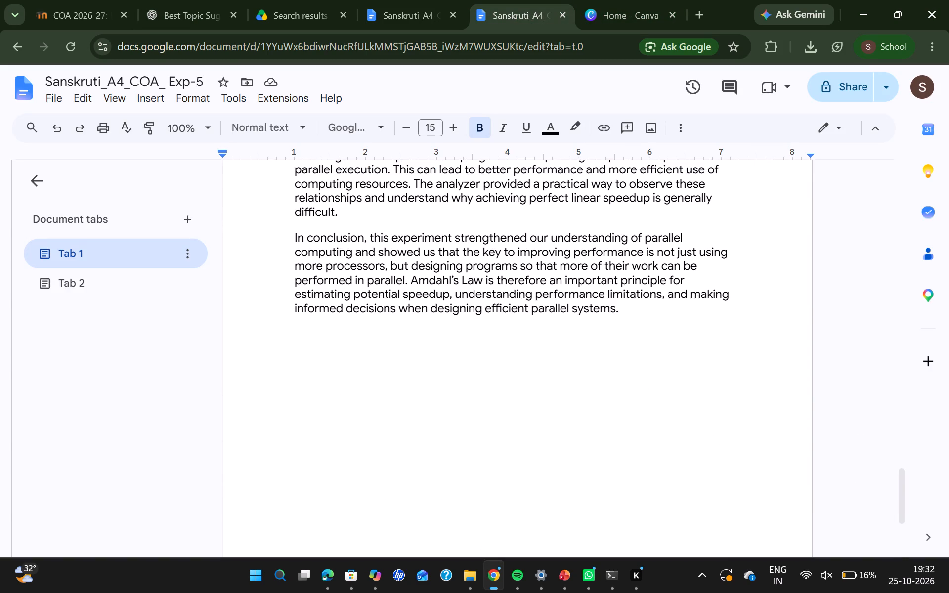
{"action": "left_click_drag", "start_coordinate": [622, 313], "coordinate": [381, 256]}
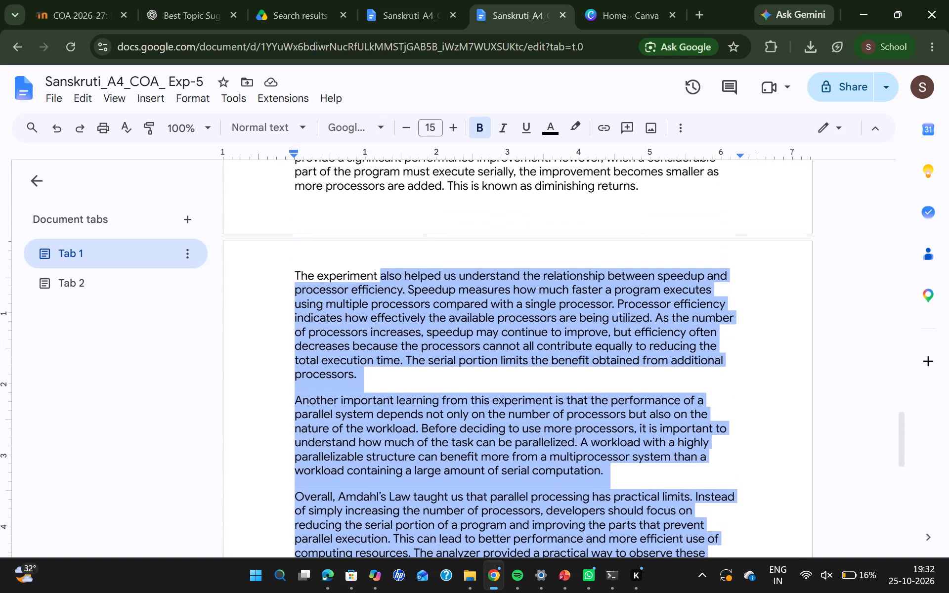
{"action": "left_click_drag", "start_coordinate": [381, 256], "coordinate": [324, 353]}
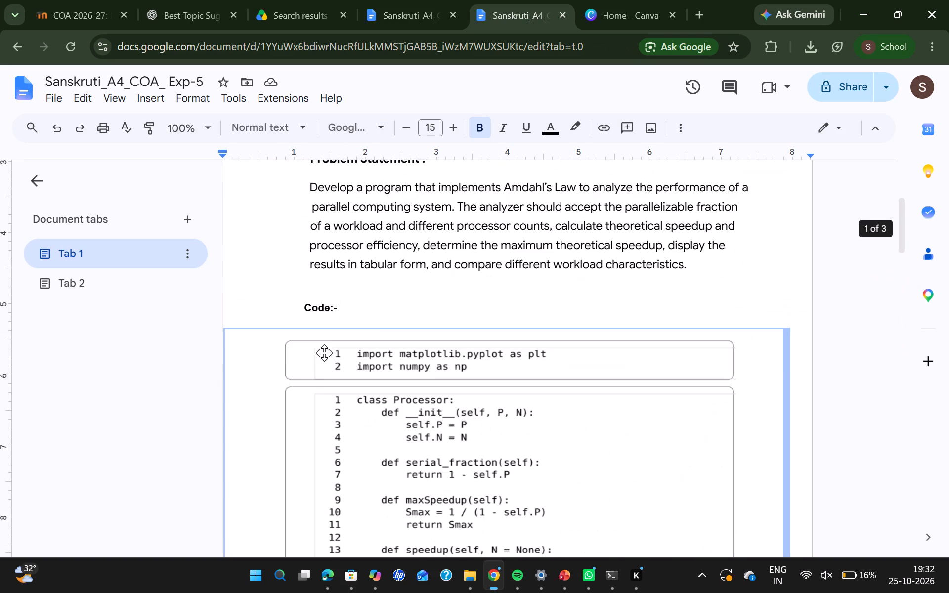
{"action": "left_click_drag", "start_coordinate": [324, 353], "coordinate": [311, 383]}
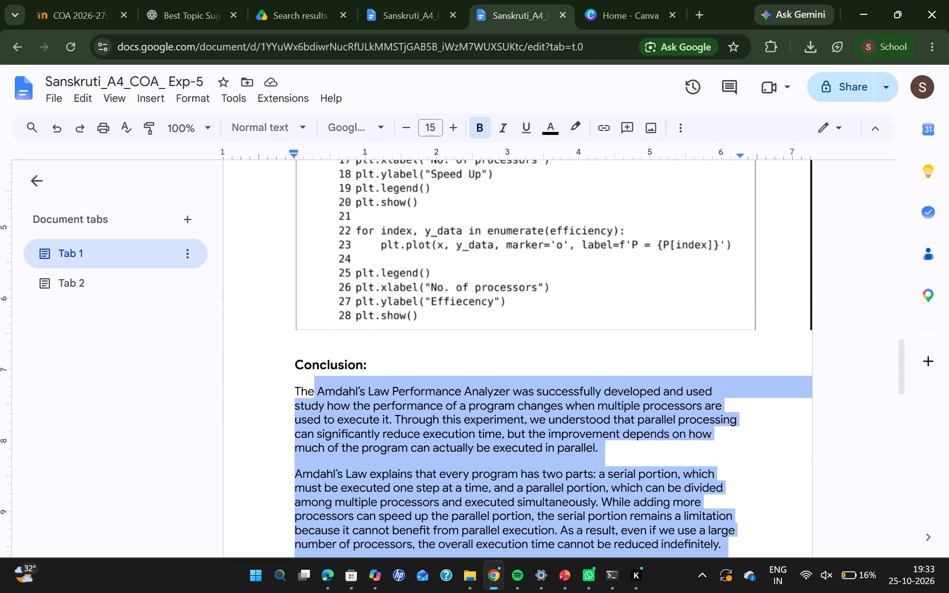
{"action": "left_click_drag", "start_coordinate": [311, 383], "coordinate": [297, 382]}
{"action": "key", "text": "BackSpace"}
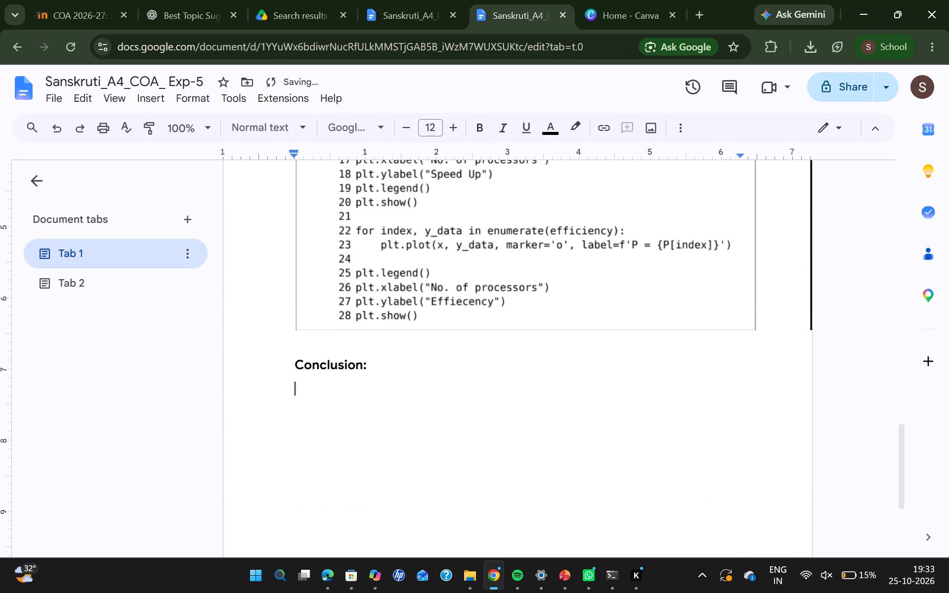
{"action": "key", "text": "ctrl+v"}
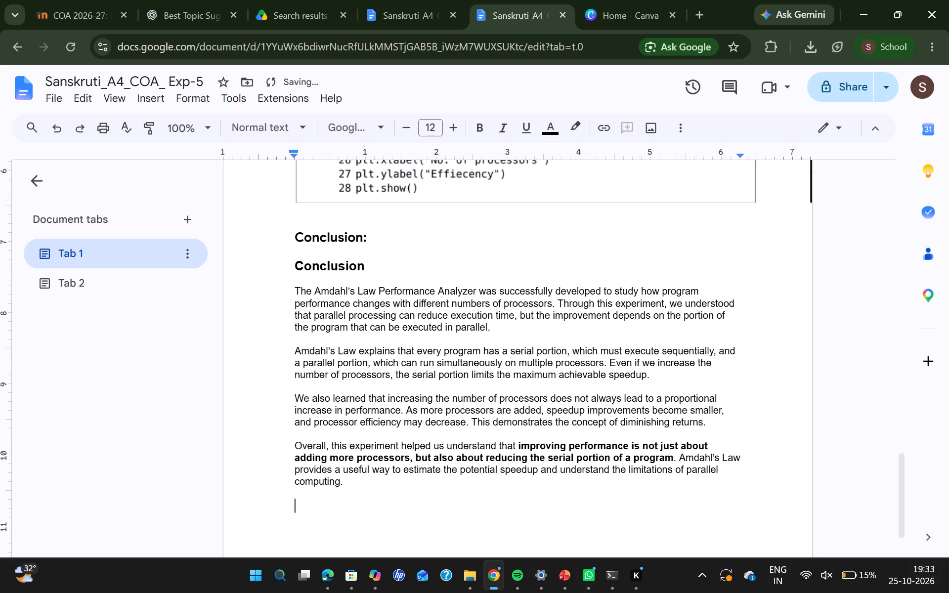
Delete the duplicate pasted "Conclusion" heading and its empty line beneath the original Conclusion: heading.
{"action": "left_click", "coordinate": [375, 268]}
{"action": "left_click_drag", "start_coordinate": [377, 267], "coordinate": [313, 260]}
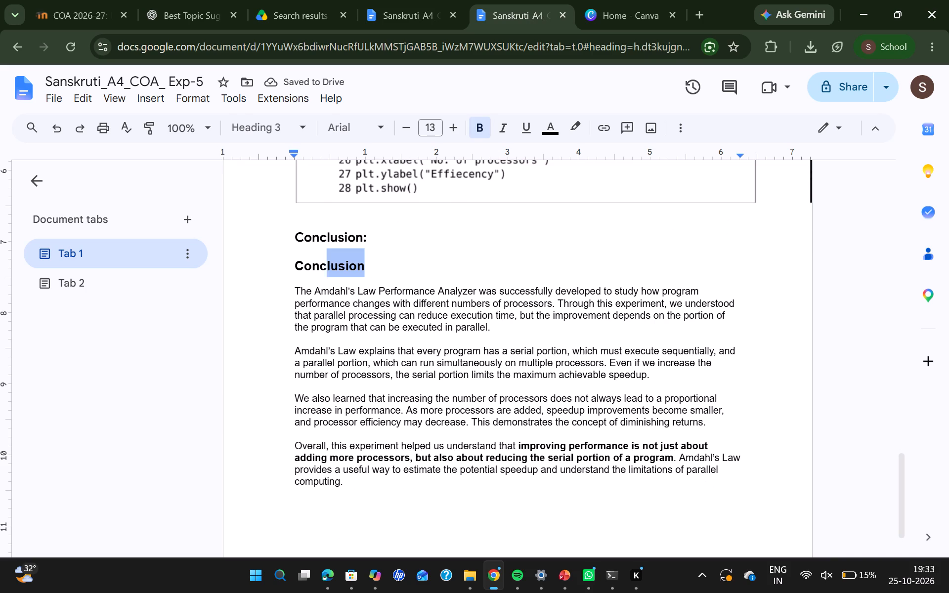
{"action": "left_click_drag", "start_coordinate": [313, 260], "coordinate": [285, 260]}
{"action": "key", "text": "BackSpace"}
{"action": "key", "text": "BackSpace"}
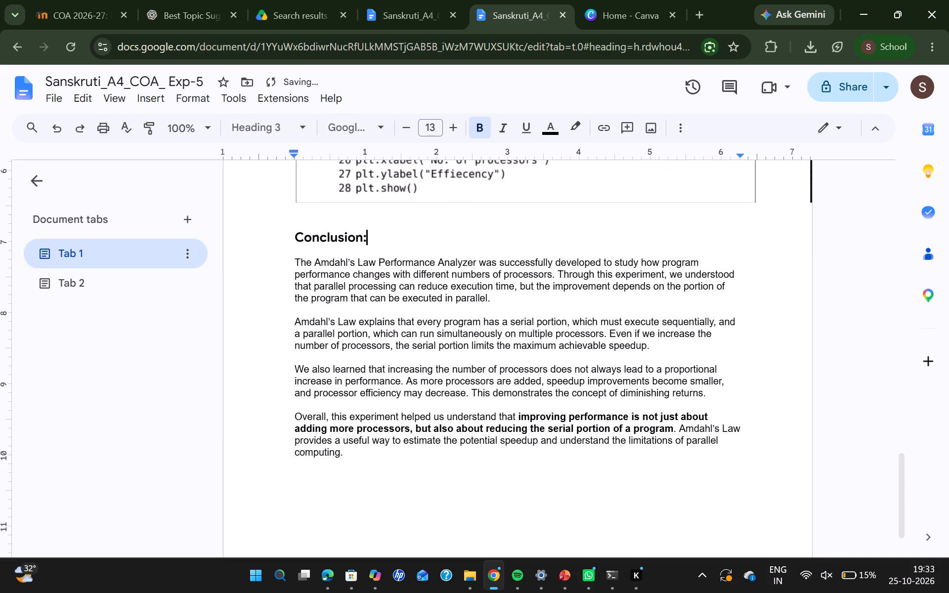
Remove the bold formatting from the conclusion paragraphs and set their font size to 12.
{"action": "left_click", "coordinate": [355, 455]}
{"action": "left_click_drag", "start_coordinate": [355, 455], "coordinate": [300, 258]}
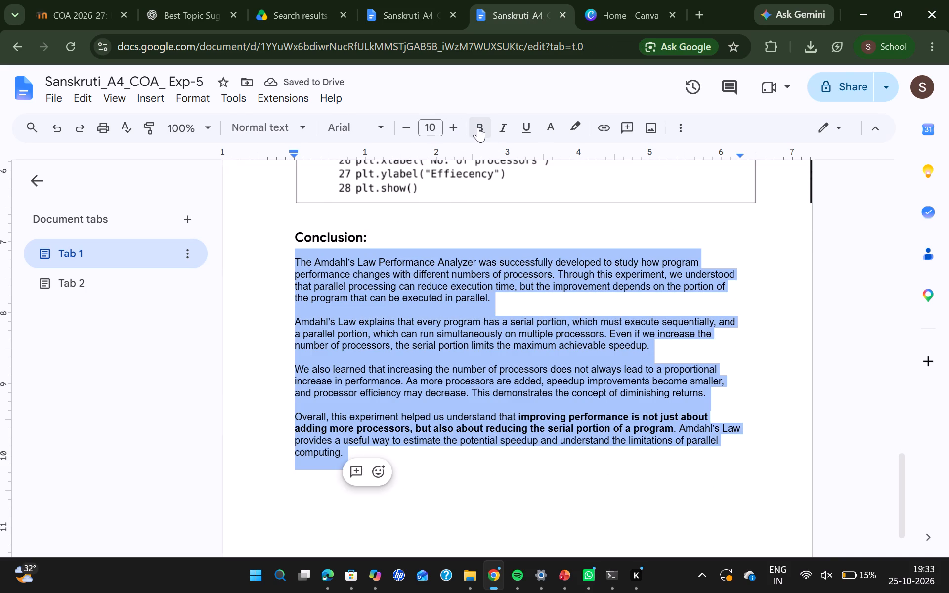
{"action": "left_click", "coordinate": [478, 127]}
{"action": "left_click", "coordinate": [478, 127]}
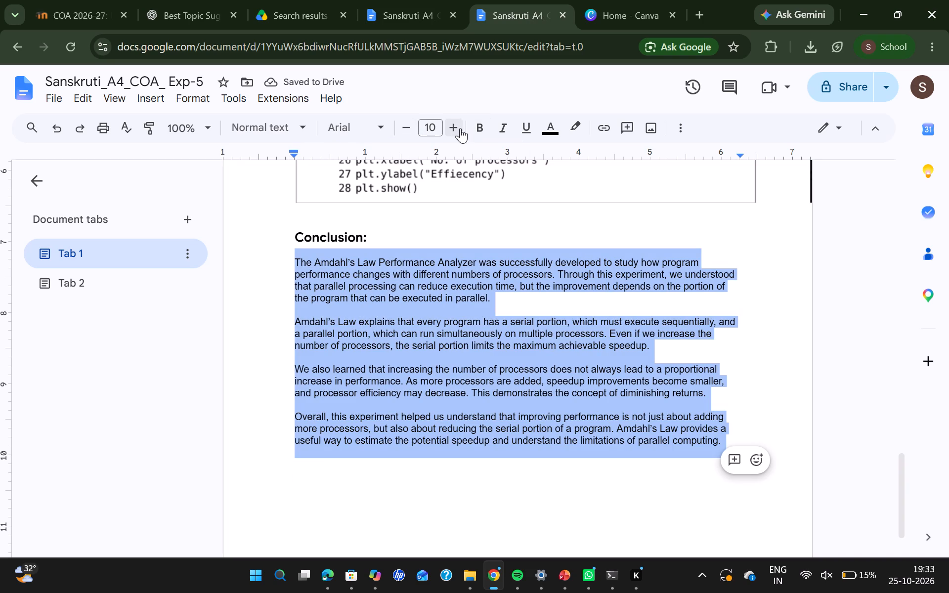
{"action": "left_click", "coordinate": [457, 127]}
{"action": "left_click", "coordinate": [457, 127]}
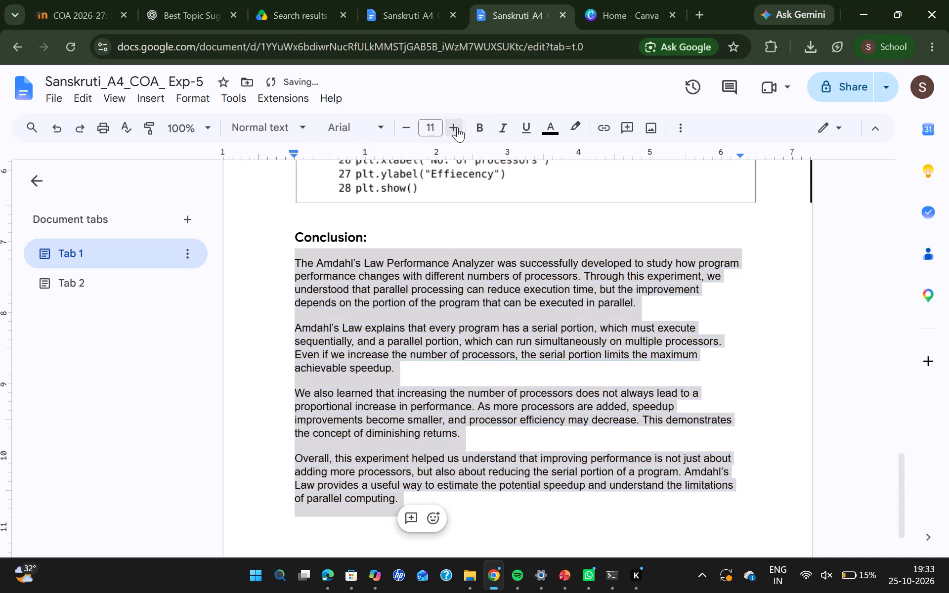
{"action": "left_click", "coordinate": [267, 324]}
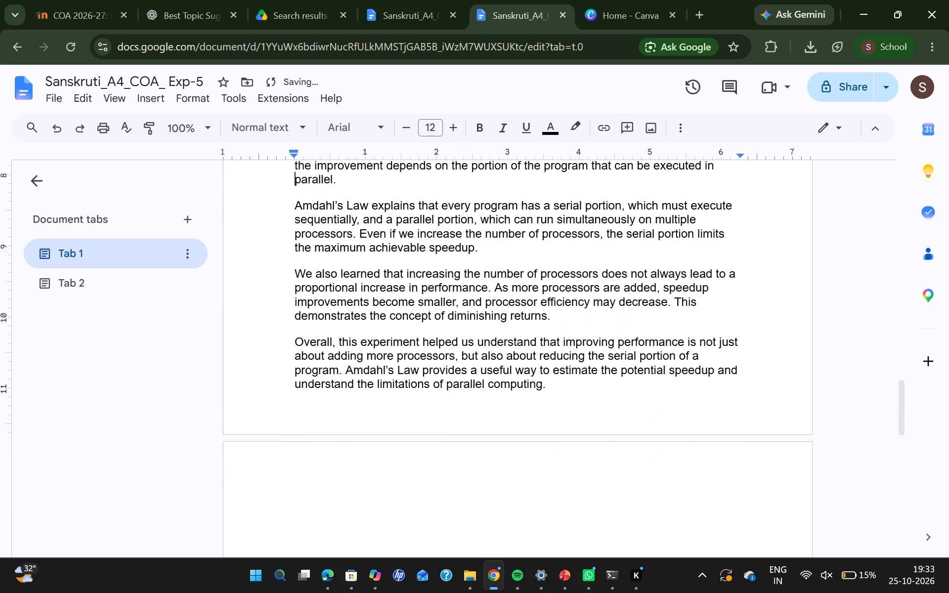
Reload the document and review its pages from the Assignment -6 title through the code images to the conclusion.
{"action": "scroll", "coordinate": [267, 324], "scroll_direction": "up", "scroll_amount": 5}
{"action": "scroll", "coordinate": [267, 324], "scroll_direction": "down", "scroll_amount": 4}
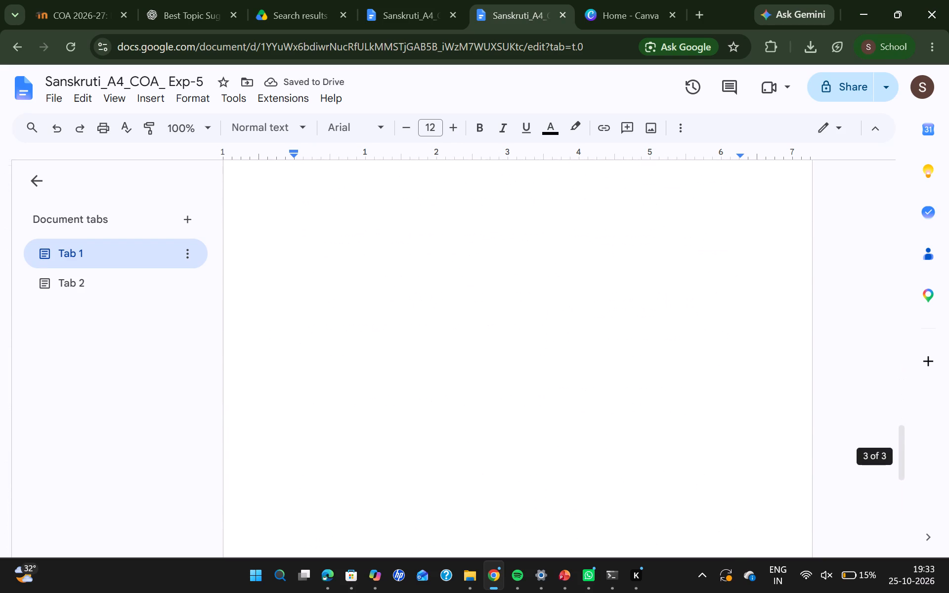
{"action": "scroll", "coordinate": [267, 324], "scroll_direction": "down", "scroll_amount": 4}
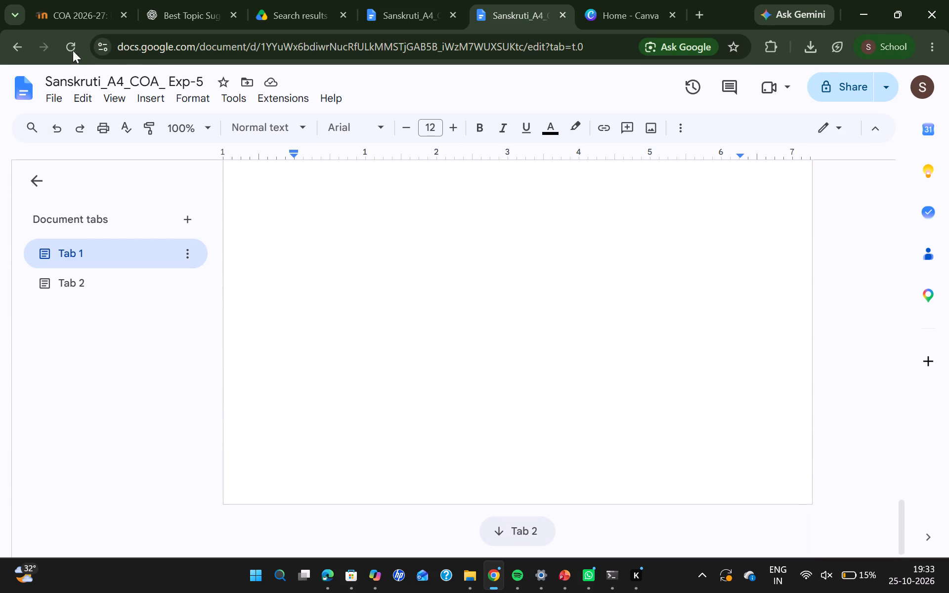
{"action": "left_click", "coordinate": [69, 42]}
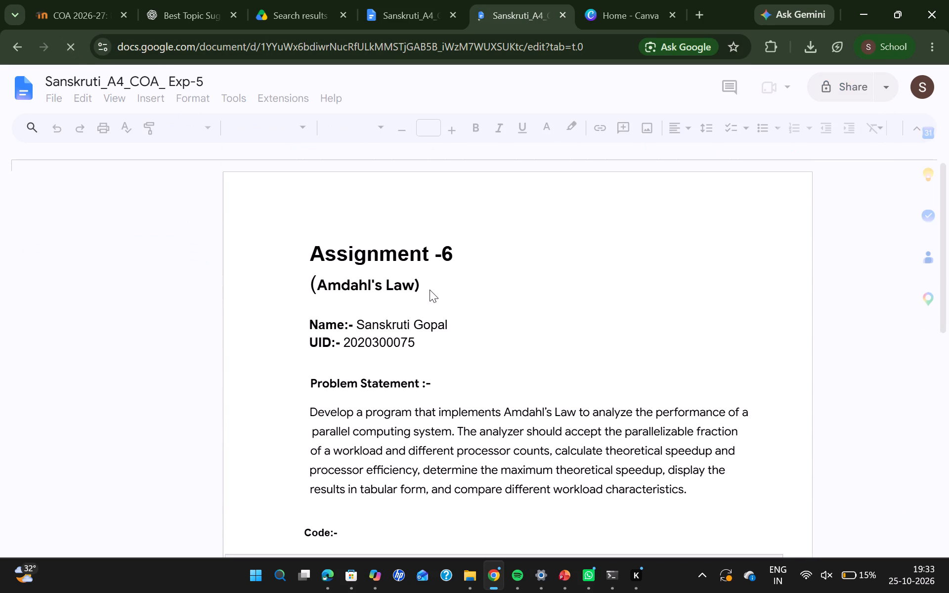
{"action": "scroll", "coordinate": [430, 290], "scroll_direction": "down", "scroll_amount": 11}
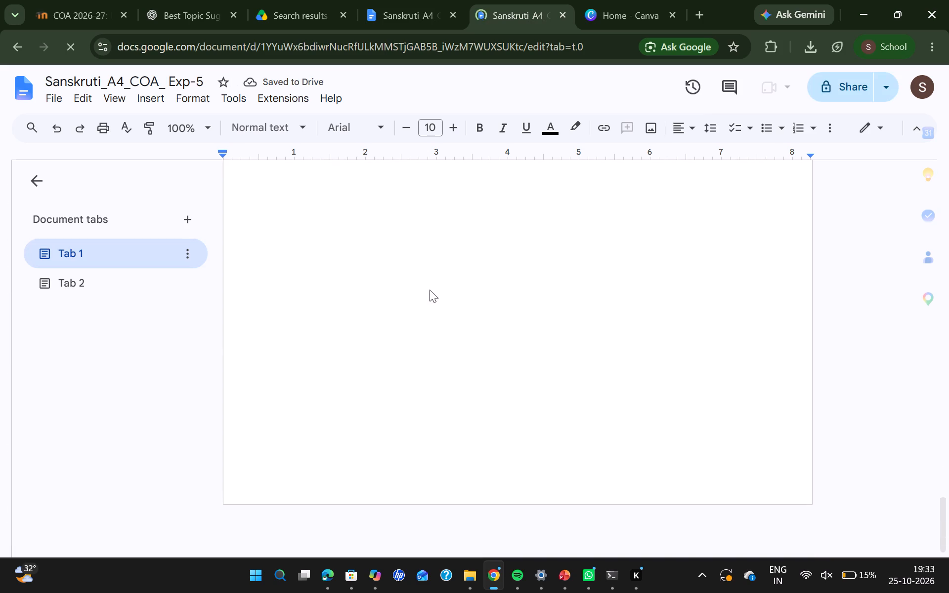
{"action": "scroll", "coordinate": [430, 290], "scroll_direction": "up", "scroll_amount": 11}
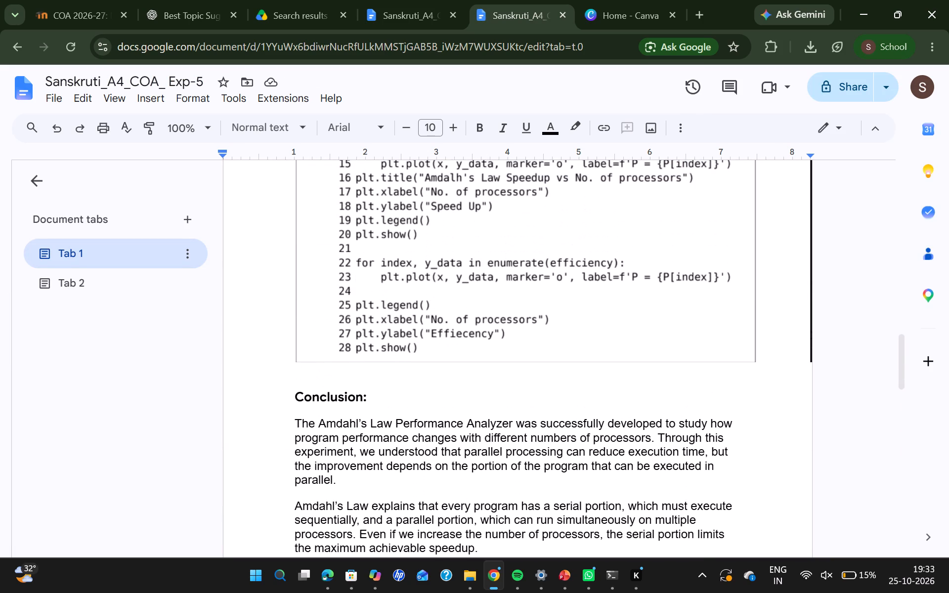
{"action": "scroll", "coordinate": [336, 378], "scroll_direction": "up", "scroll_amount": 13}
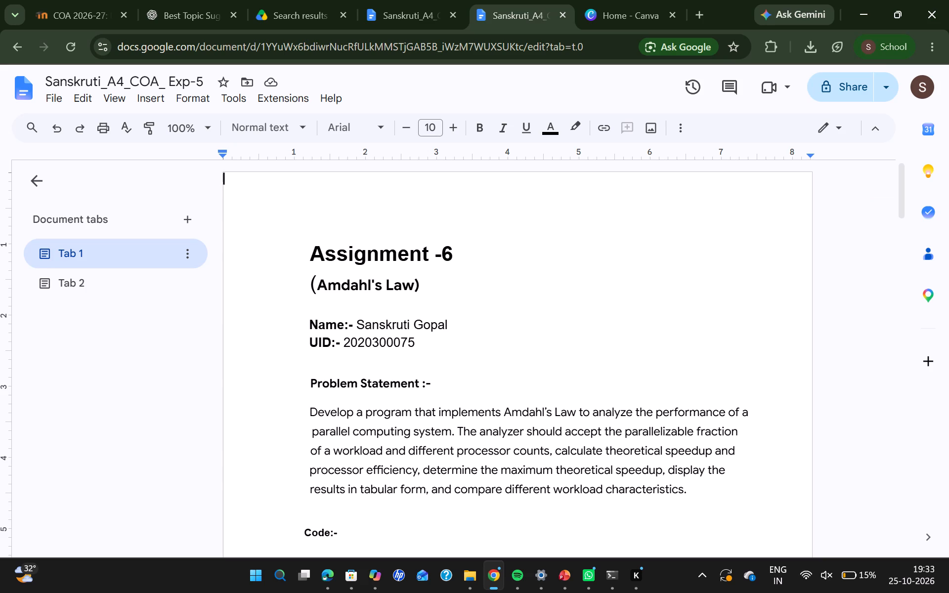
{"action": "scroll", "coordinate": [462, 436], "scroll_direction": "down", "scroll_amount": 8}
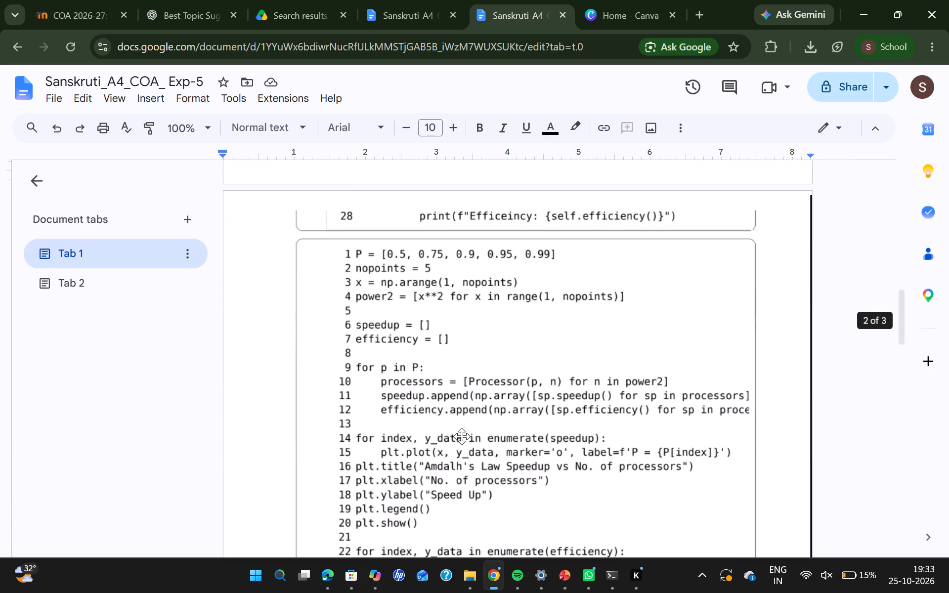
{"action": "scroll", "coordinate": [462, 436], "scroll_direction": "down", "scroll_amount": 4}
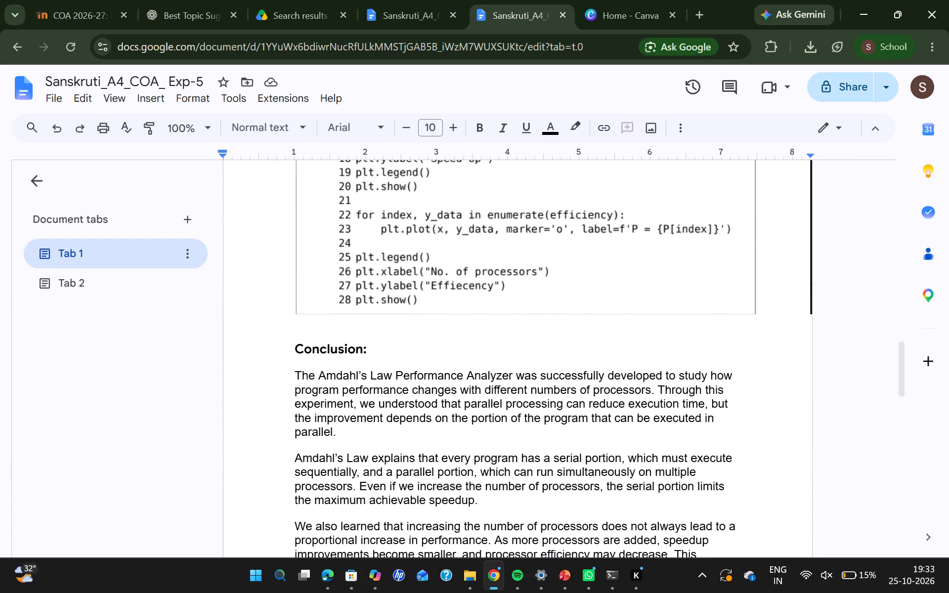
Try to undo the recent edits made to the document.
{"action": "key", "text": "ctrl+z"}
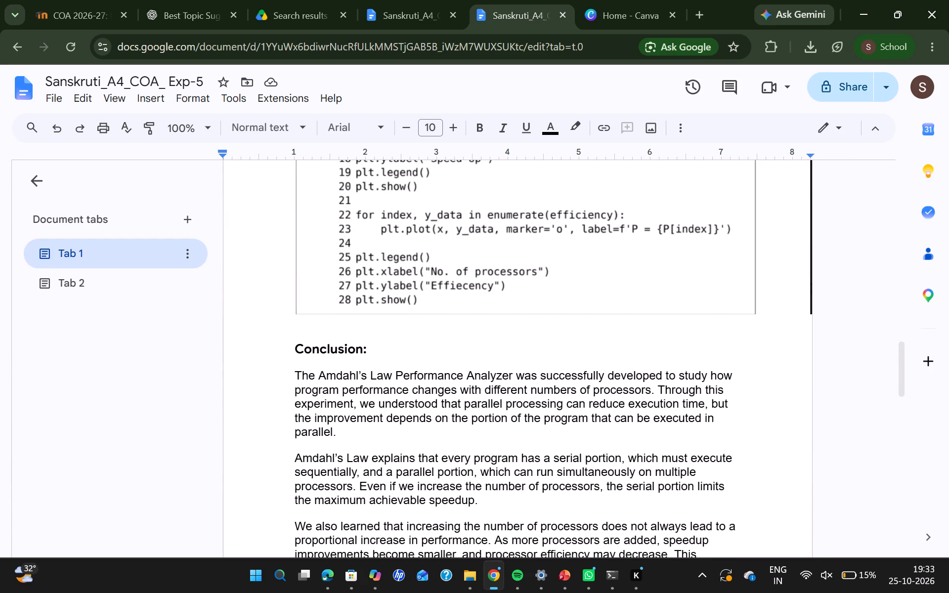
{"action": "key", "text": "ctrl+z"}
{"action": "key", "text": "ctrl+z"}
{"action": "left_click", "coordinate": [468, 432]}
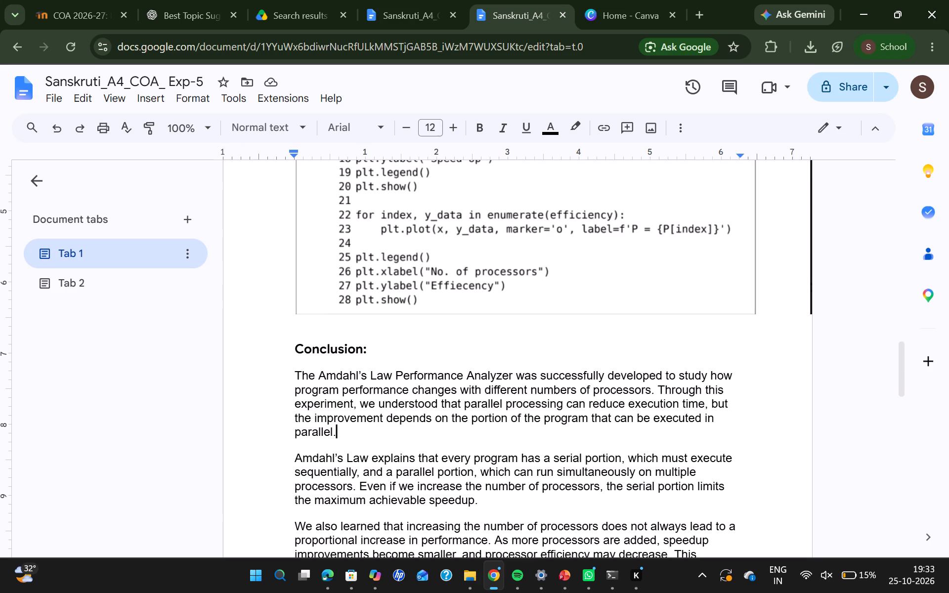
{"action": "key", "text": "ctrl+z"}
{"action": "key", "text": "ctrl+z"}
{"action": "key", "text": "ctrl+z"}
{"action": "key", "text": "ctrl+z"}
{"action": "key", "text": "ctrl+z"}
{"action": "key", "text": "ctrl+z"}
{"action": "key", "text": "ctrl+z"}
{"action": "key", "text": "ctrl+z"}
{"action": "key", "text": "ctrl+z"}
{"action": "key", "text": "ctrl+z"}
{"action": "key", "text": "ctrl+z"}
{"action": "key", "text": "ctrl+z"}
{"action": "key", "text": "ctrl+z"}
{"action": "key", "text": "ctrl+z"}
Check the COA Exp-1 document down to its output section, and compare it with the end of the Assignment -6 document.
{"action": "left_click", "coordinate": [398, 2]}
{"action": "left_click", "coordinate": [568, 373]}
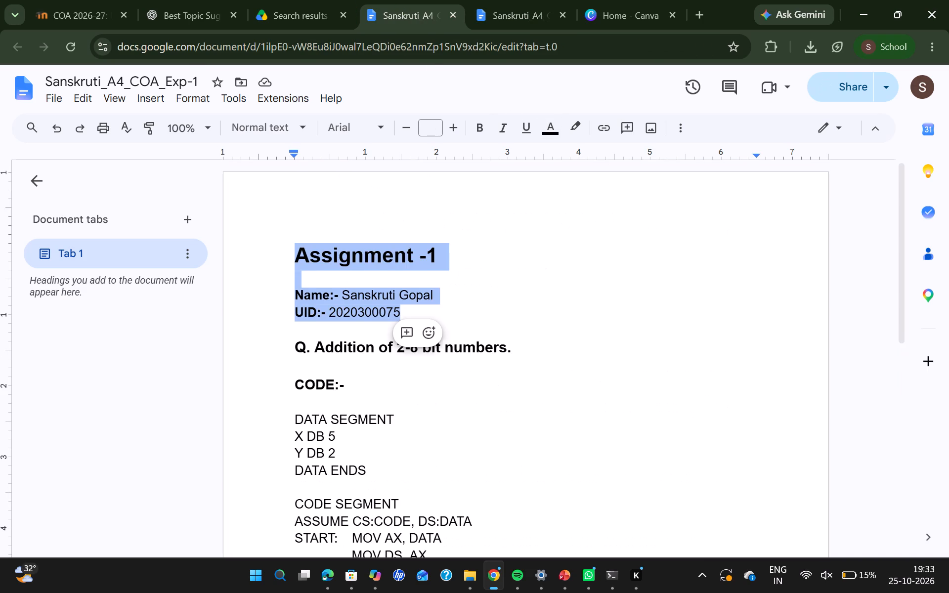
{"action": "scroll", "coordinate": [568, 373], "scroll_direction": "down", "scroll_amount": 3}
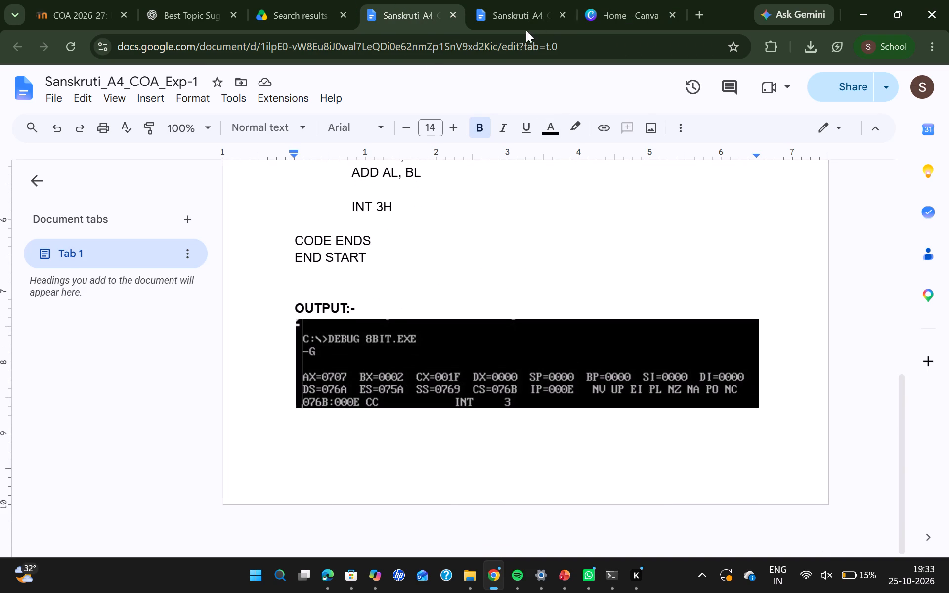
{"action": "left_click", "coordinate": [511, 15]}
{"action": "scroll", "coordinate": [461, 492], "scroll_direction": "down", "scroll_amount": 3}
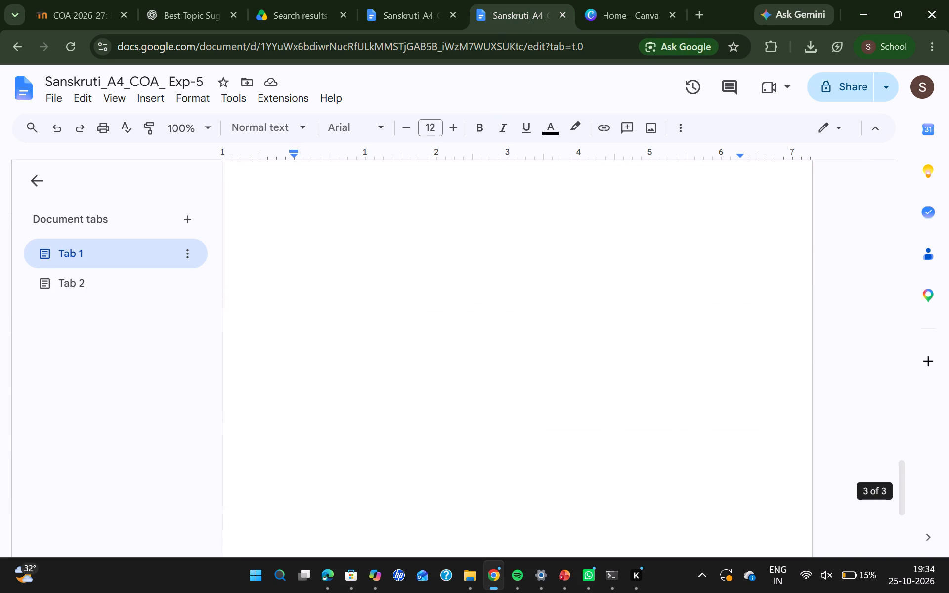
{"action": "scroll", "coordinate": [461, 492], "scroll_direction": "down", "scroll_amount": 2}
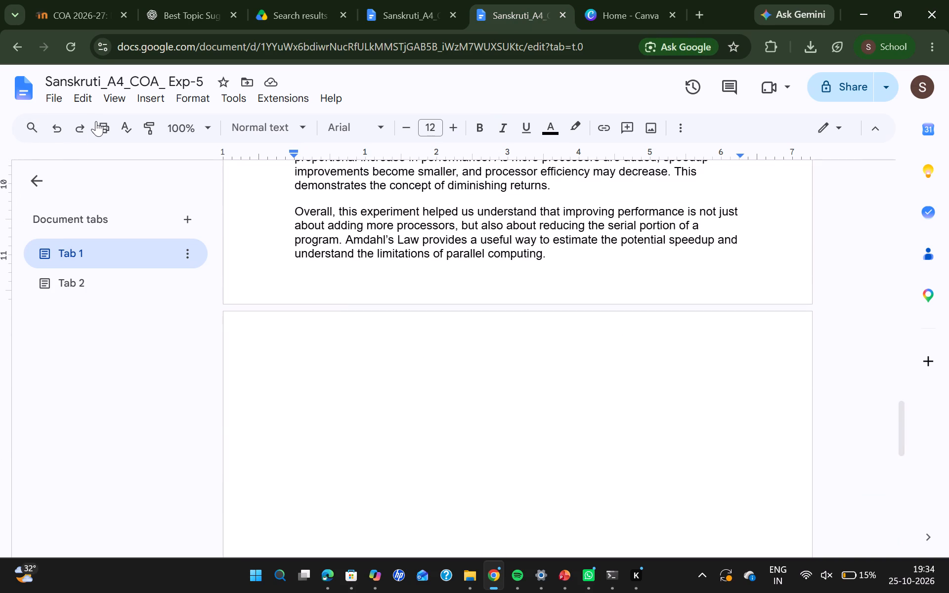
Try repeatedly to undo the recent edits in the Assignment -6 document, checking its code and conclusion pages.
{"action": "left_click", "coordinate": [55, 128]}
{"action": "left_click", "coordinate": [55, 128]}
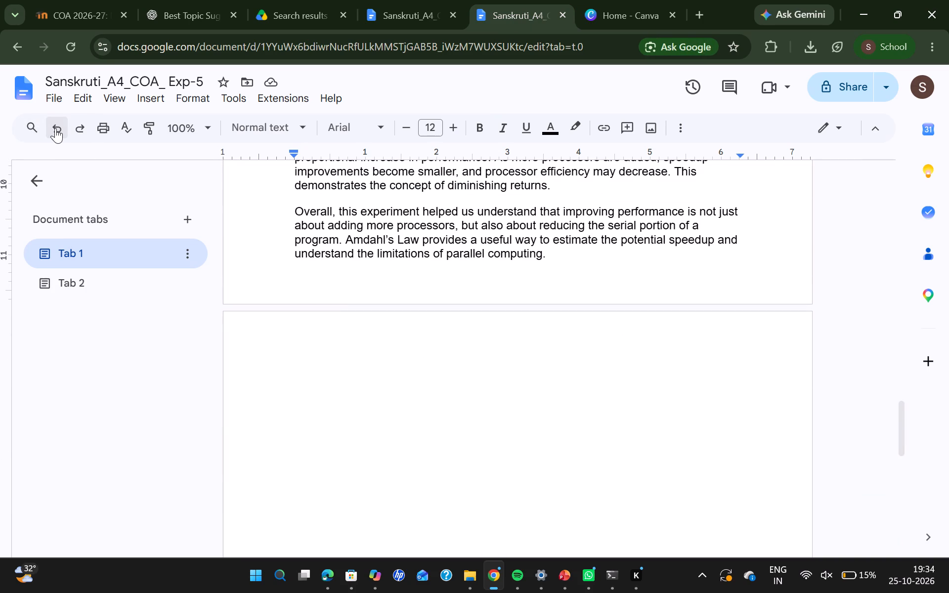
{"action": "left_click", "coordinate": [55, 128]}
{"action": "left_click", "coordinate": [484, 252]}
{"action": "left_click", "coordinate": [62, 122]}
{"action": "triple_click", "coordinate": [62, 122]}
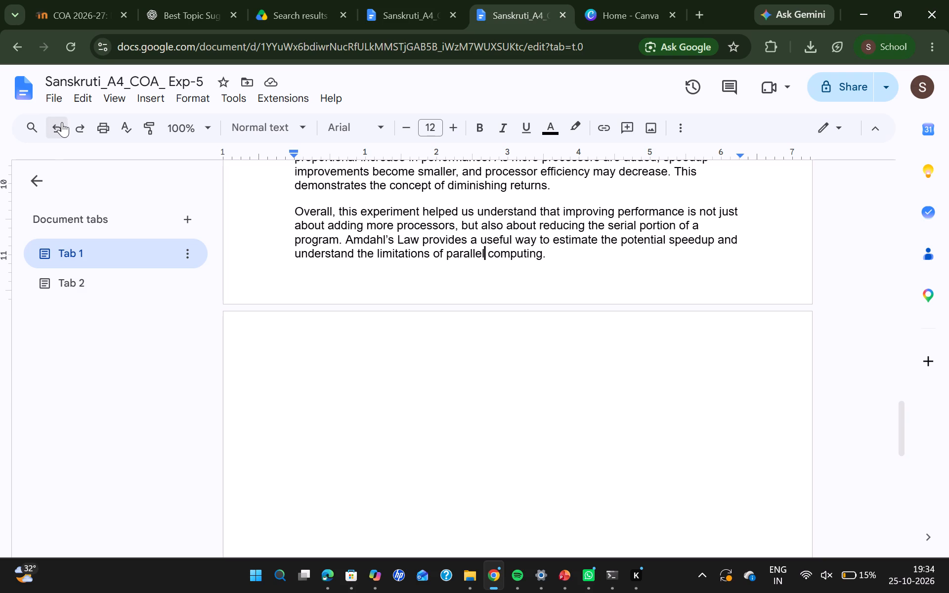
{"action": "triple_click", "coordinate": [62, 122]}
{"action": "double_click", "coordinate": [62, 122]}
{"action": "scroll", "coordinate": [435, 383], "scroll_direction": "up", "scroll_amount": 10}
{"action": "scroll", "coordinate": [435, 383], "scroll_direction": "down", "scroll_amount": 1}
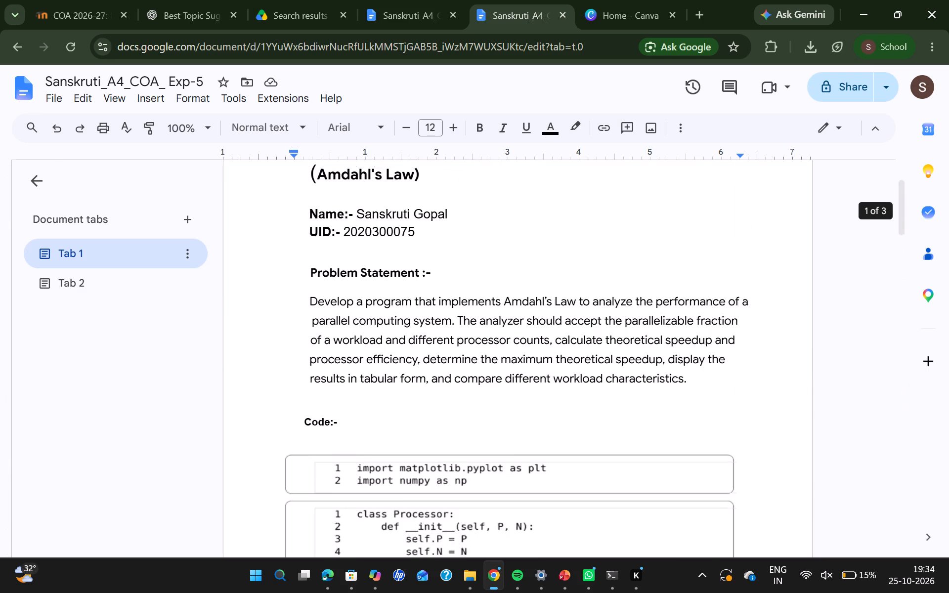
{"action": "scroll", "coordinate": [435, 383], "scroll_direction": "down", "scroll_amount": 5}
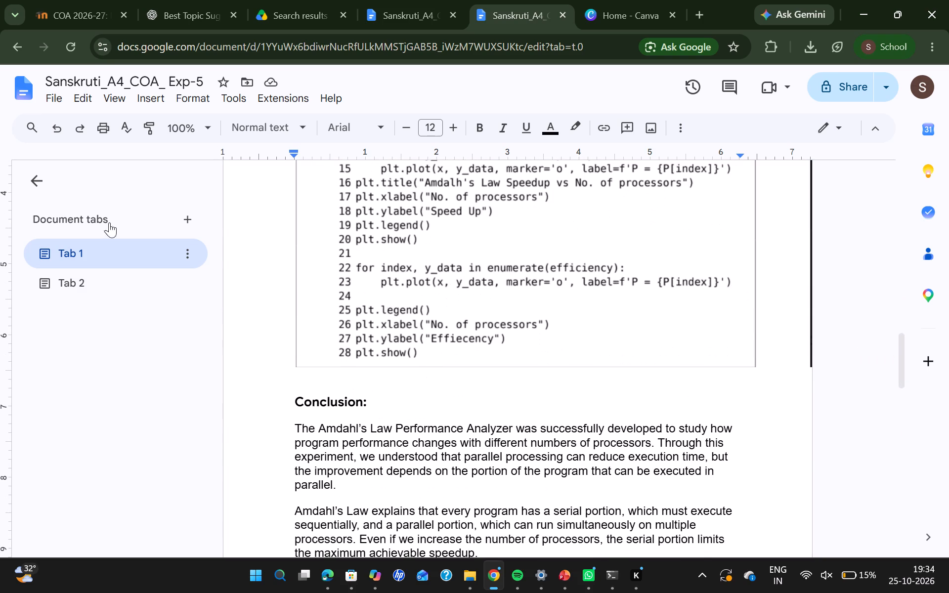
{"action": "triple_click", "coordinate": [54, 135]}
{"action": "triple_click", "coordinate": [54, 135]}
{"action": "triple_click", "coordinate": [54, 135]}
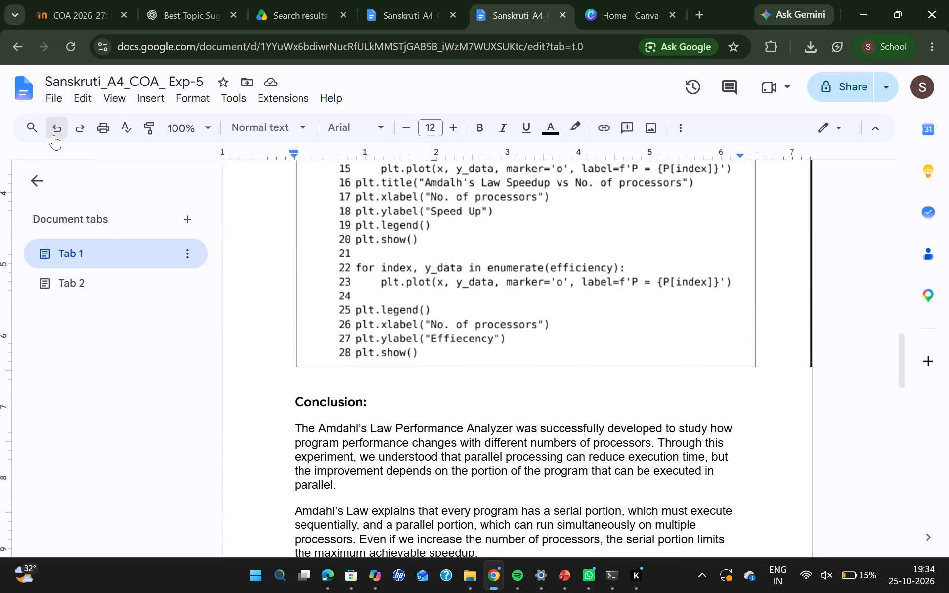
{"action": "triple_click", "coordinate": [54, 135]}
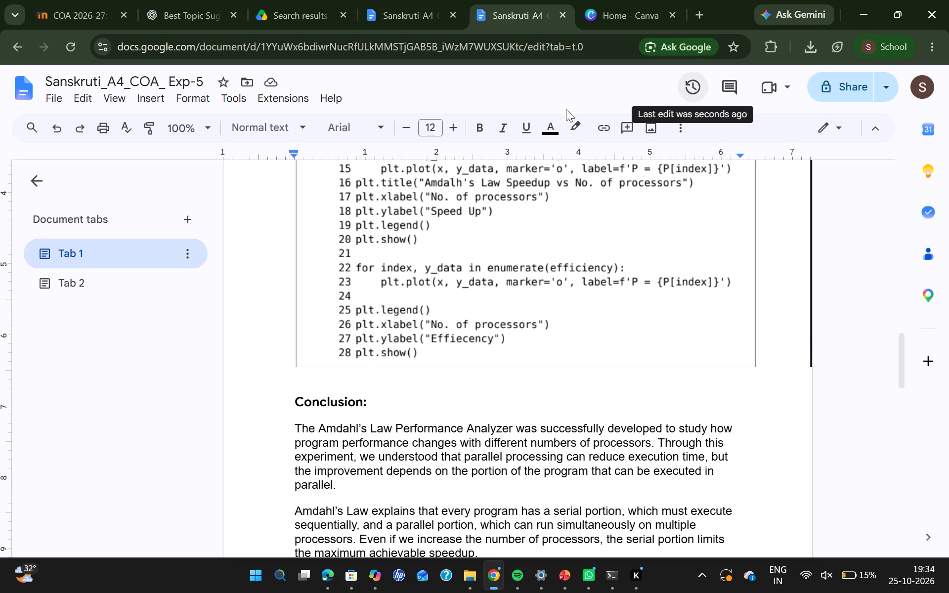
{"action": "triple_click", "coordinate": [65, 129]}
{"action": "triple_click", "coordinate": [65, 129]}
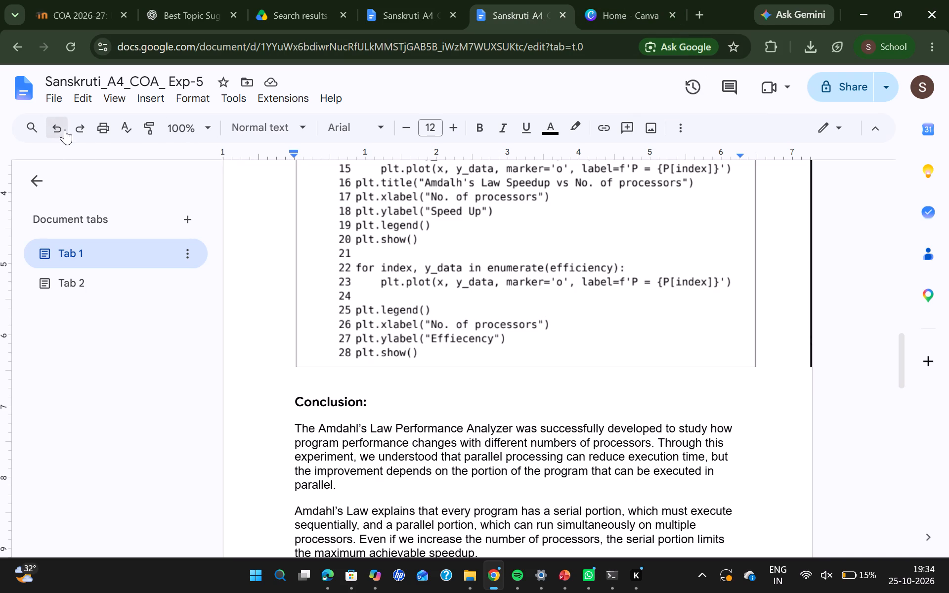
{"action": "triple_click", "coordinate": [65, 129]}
Reload the Assignment -6 document and check its pages through to the end of the conclusion.
{"action": "triple_click", "coordinate": [72, 50]}
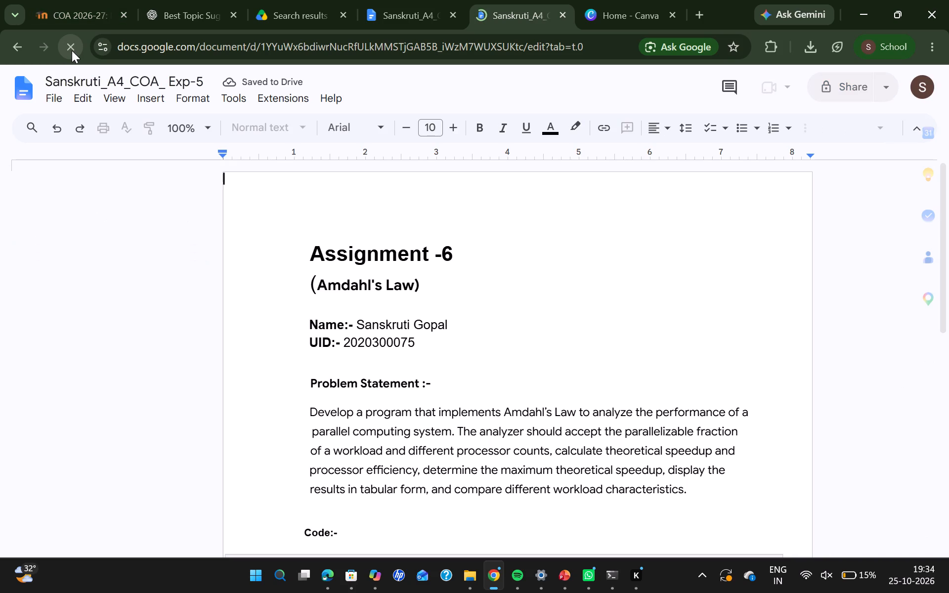
{"action": "scroll", "coordinate": [629, 229], "scroll_direction": "down", "scroll_amount": 8}
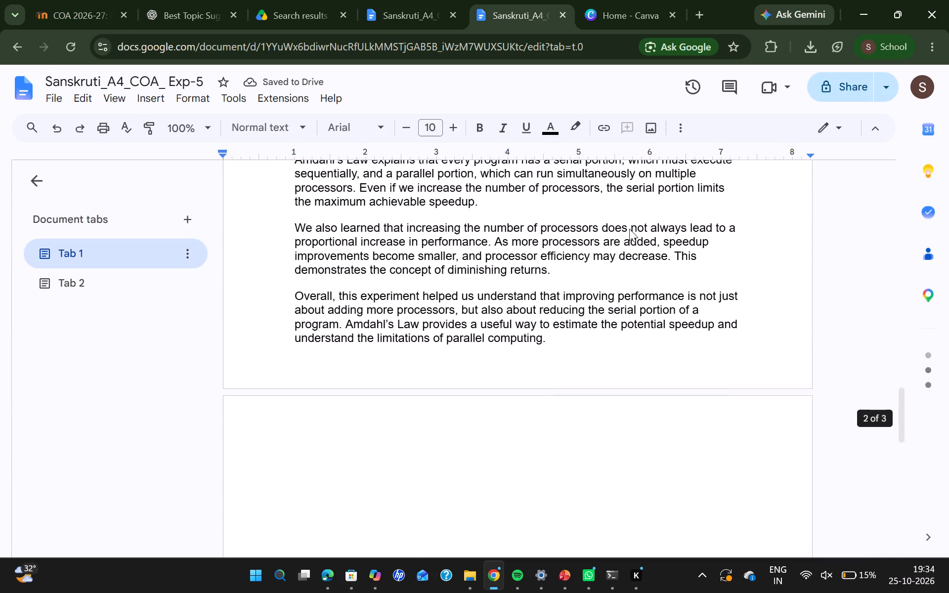
{"action": "scroll", "coordinate": [629, 229], "scroll_direction": "down", "scroll_amount": 1}
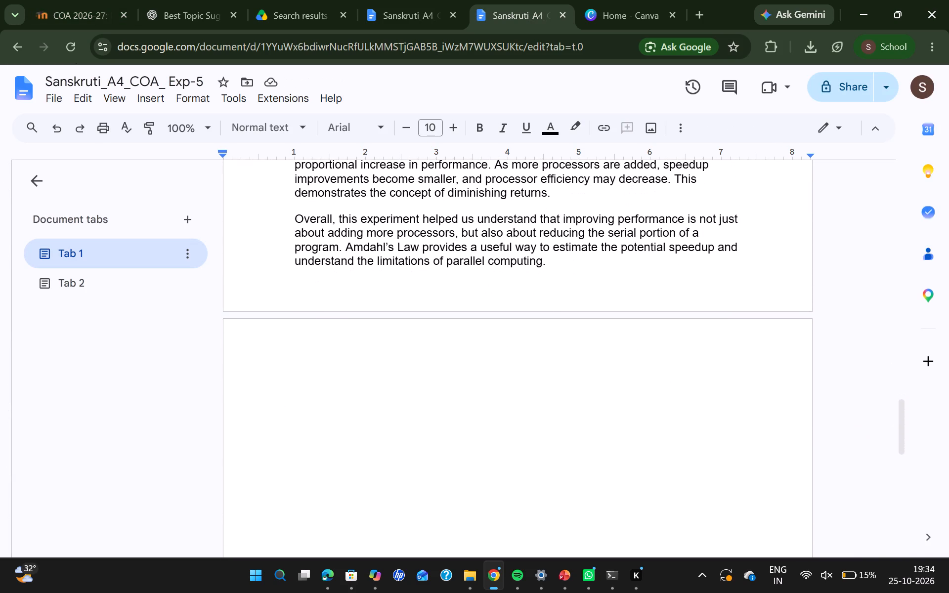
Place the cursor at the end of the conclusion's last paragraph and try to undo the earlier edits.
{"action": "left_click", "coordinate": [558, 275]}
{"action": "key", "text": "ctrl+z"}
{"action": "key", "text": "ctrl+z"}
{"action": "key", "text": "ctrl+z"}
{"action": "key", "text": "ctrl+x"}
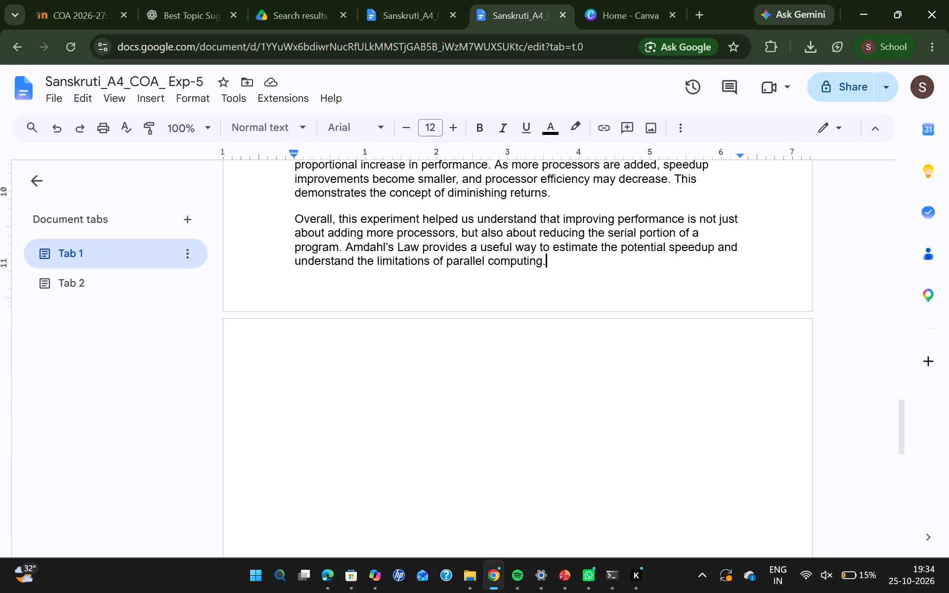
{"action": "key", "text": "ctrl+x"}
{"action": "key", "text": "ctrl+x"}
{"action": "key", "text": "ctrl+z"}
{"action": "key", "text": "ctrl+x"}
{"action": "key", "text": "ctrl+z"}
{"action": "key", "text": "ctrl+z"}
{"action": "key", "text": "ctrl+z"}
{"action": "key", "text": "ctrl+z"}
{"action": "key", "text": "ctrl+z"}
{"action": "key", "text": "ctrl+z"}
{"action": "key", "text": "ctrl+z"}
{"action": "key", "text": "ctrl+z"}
Review the document's conclusion and code pages, and look through the COA search results and Home files in Drive.
{"action": "scroll", "coordinate": [558, 275], "scroll_direction": "up", "scroll_amount": 3}
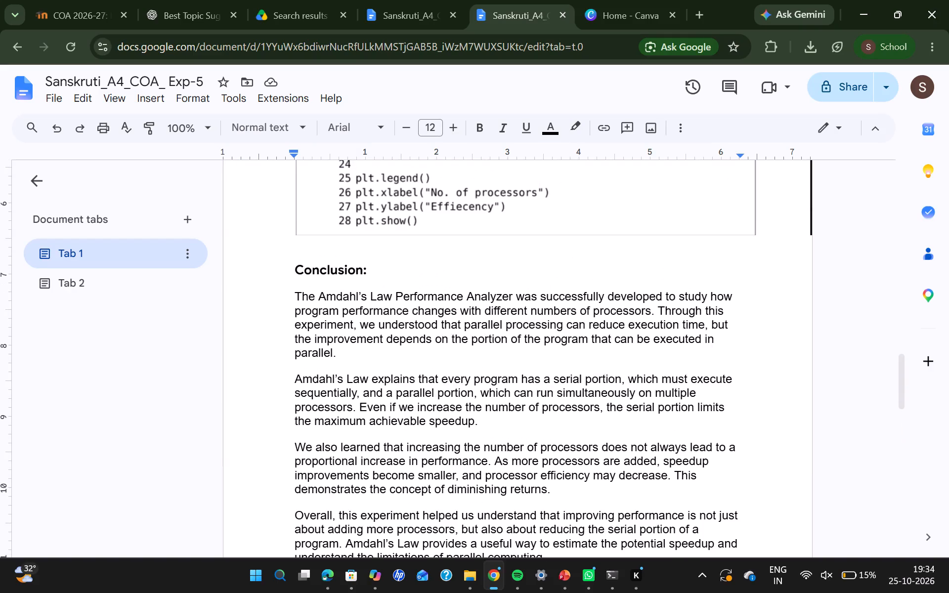
{"action": "scroll", "coordinate": [558, 275], "scroll_direction": "up", "scroll_amount": 7}
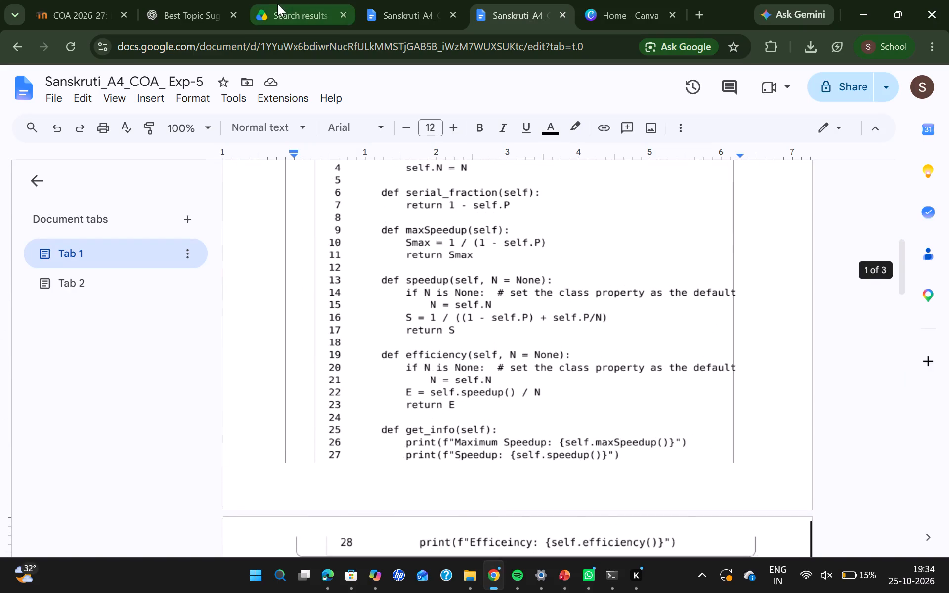
{"action": "left_click", "coordinate": [278, 6]}
{"action": "scroll", "coordinate": [321, 424], "scroll_direction": "up", "scroll_amount": 6}
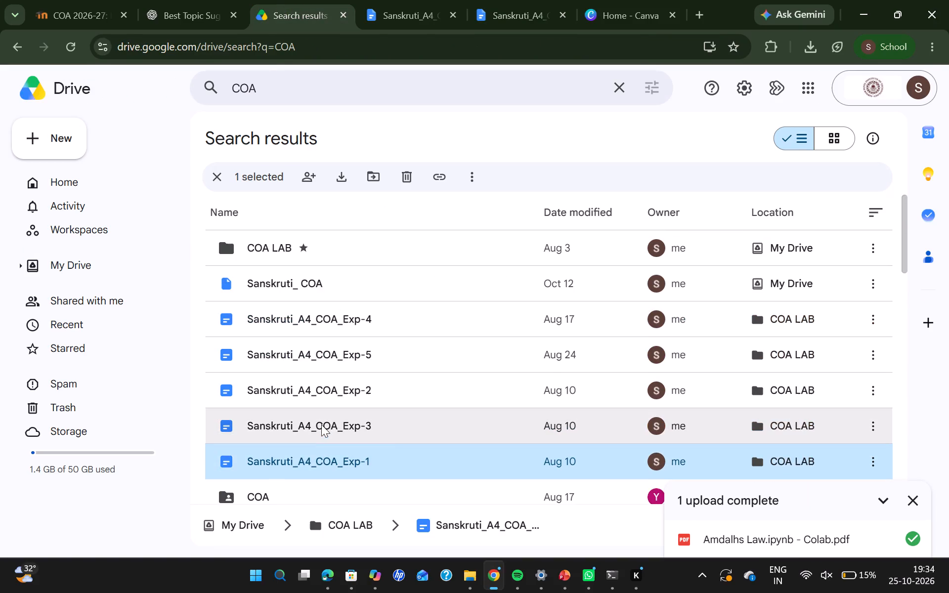
{"action": "left_click", "coordinate": [89, 178]}
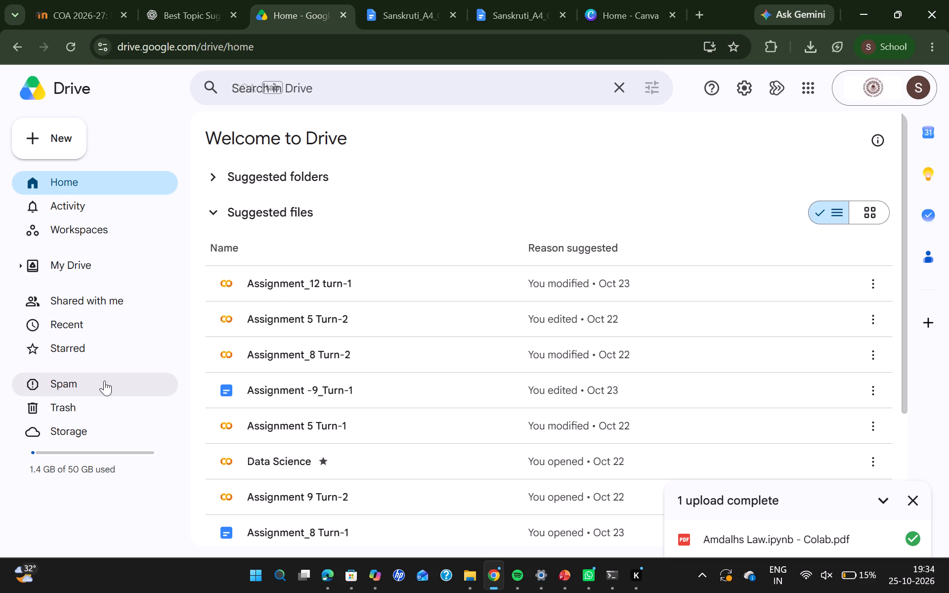
Return to the Assignment -6 document, look through the clipboard history for earlier copied content, and close it.
{"action": "left_click", "coordinate": [531, 13]}
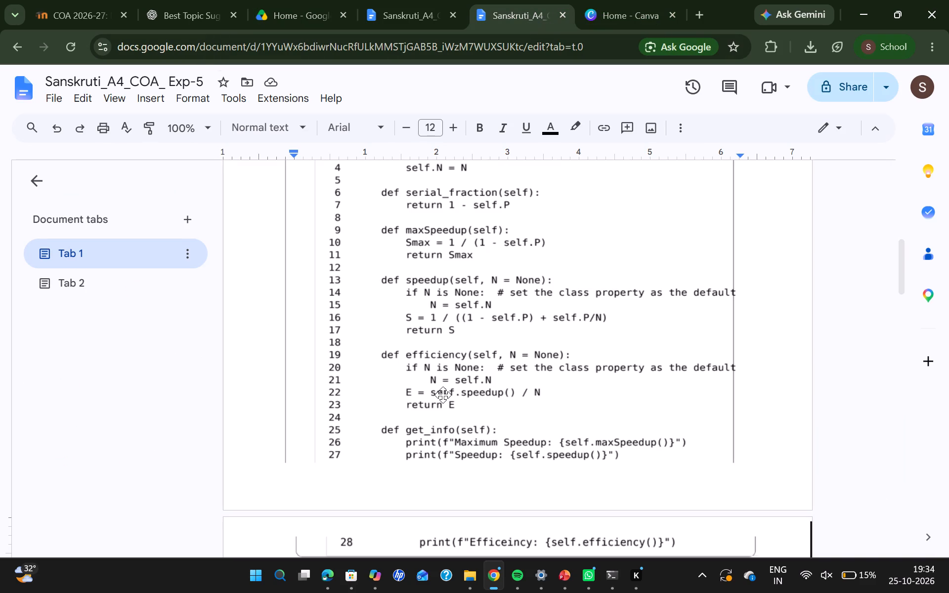
{"action": "key", "text": "super+v"}
{"action": "key", "text": "super+v"}
{"action": "key", "text": "super+v"}
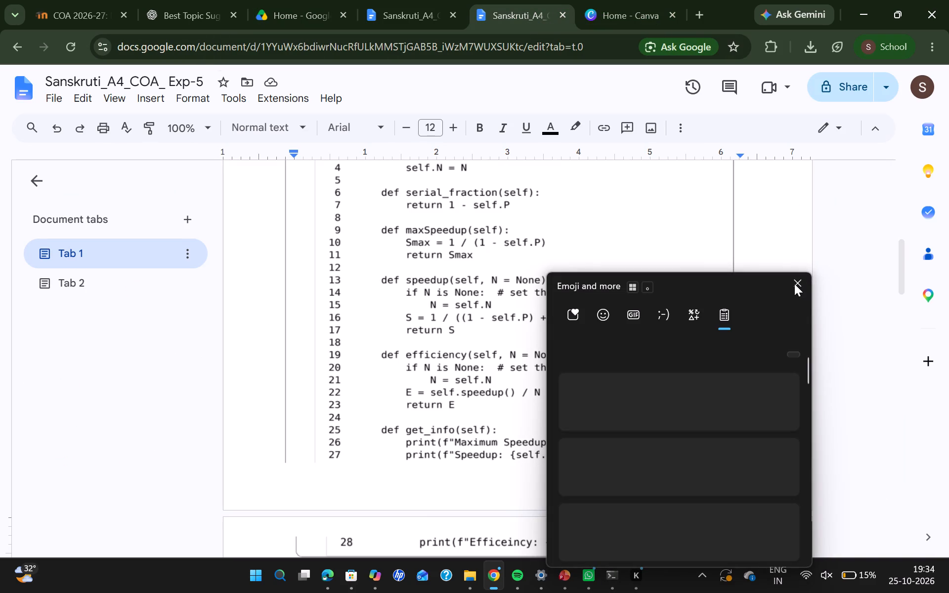
{"action": "left_click", "coordinate": [794, 284]}
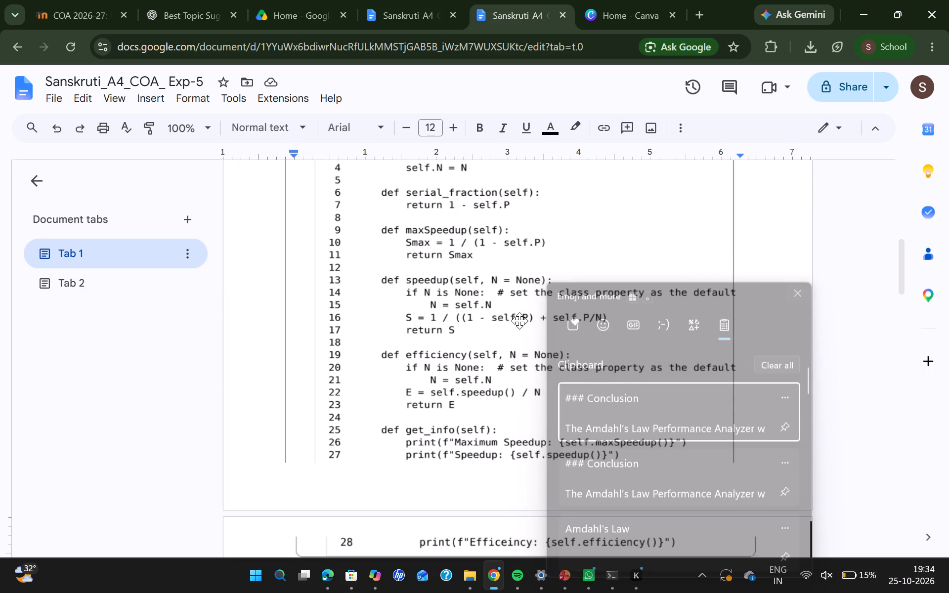
Review the document from its conclusion to the Assignment -6 title, and check the conclusion in the ChatGPT conversation.
{"action": "scroll", "coordinate": [519, 321], "scroll_direction": "down", "scroll_amount": 7}
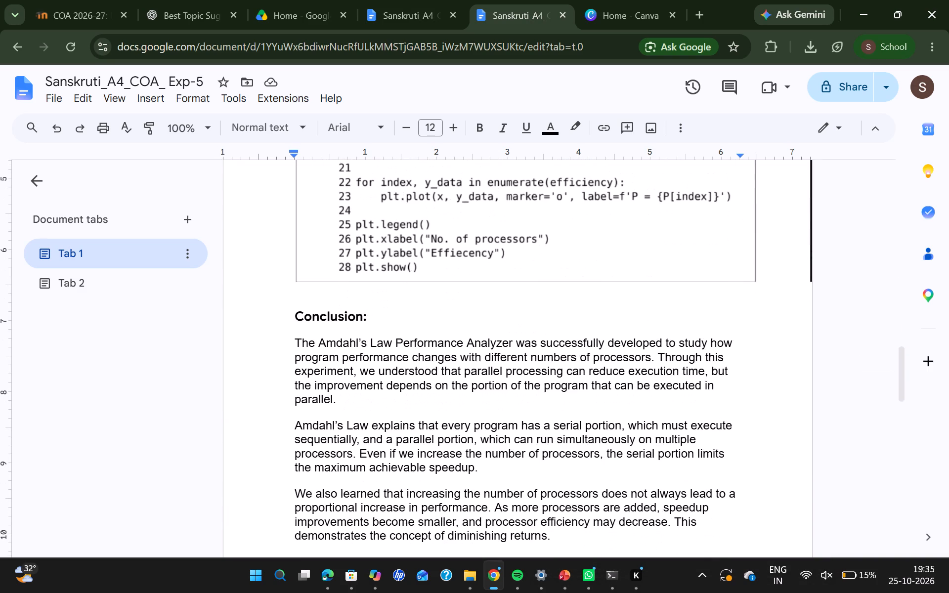
{"action": "scroll", "coordinate": [519, 321], "scroll_direction": "up", "scroll_amount": 12}
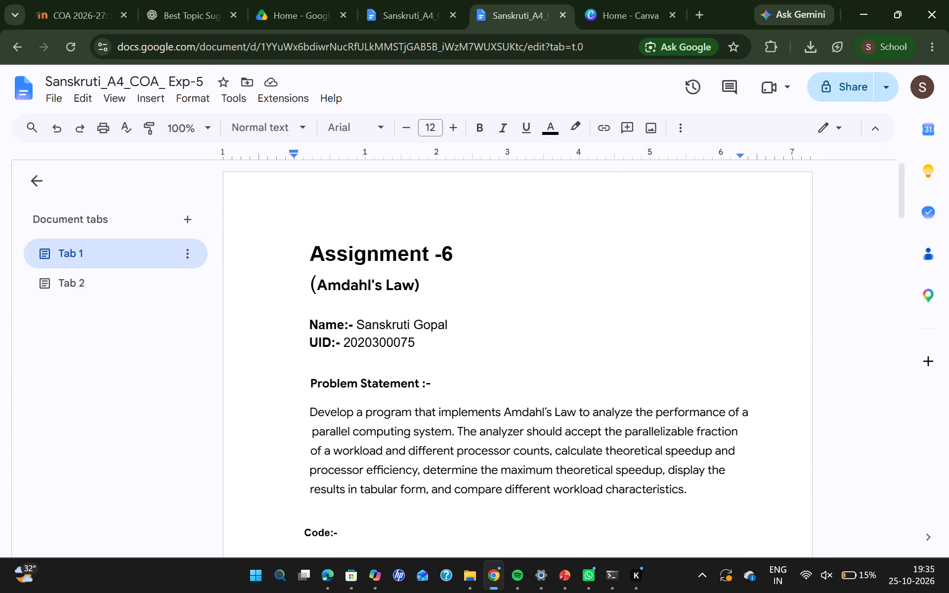
{"action": "left_click", "coordinate": [205, 8]}
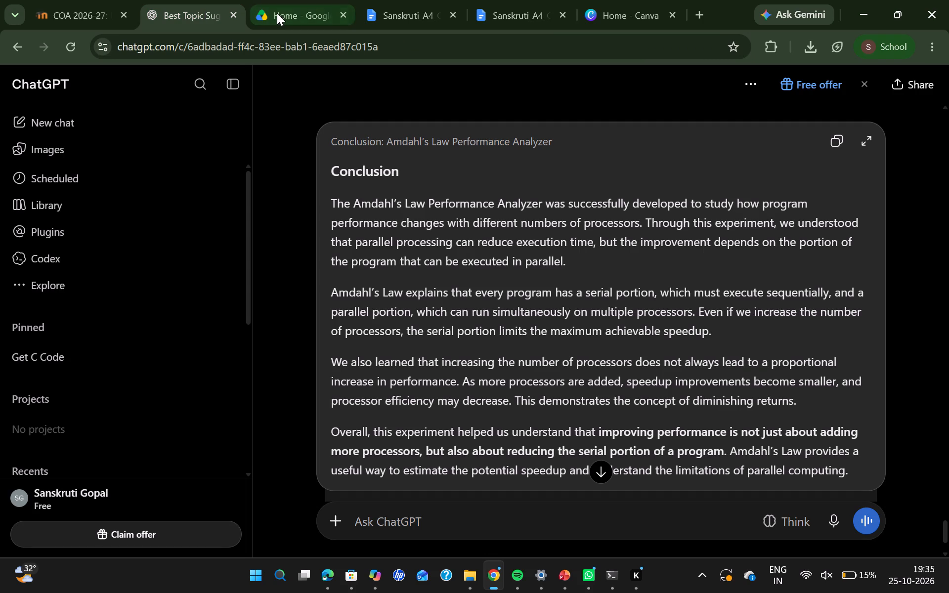
Open Amdalhs Law.ipynb - Colab.pdf from Drive's recent files and examine its code, plots and conclusion.
{"action": "left_click", "coordinate": [277, 13]}
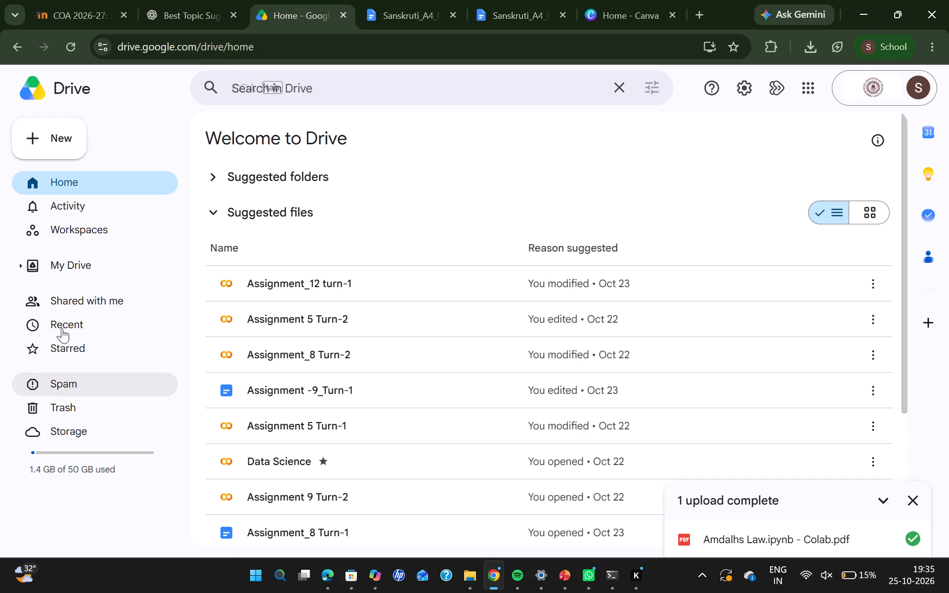
{"action": "left_click", "coordinate": [61, 325]}
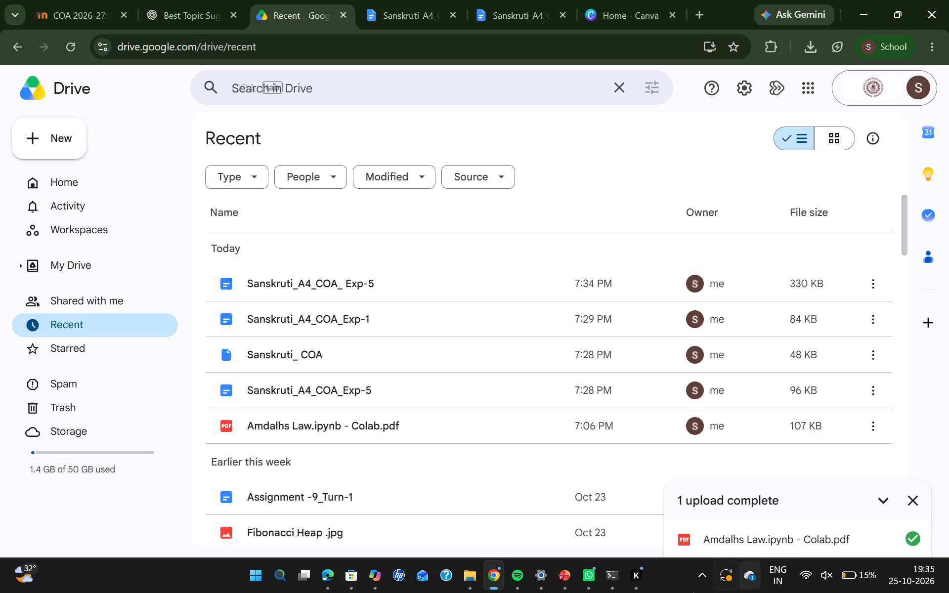
{"action": "double_click", "coordinate": [464, 429]}
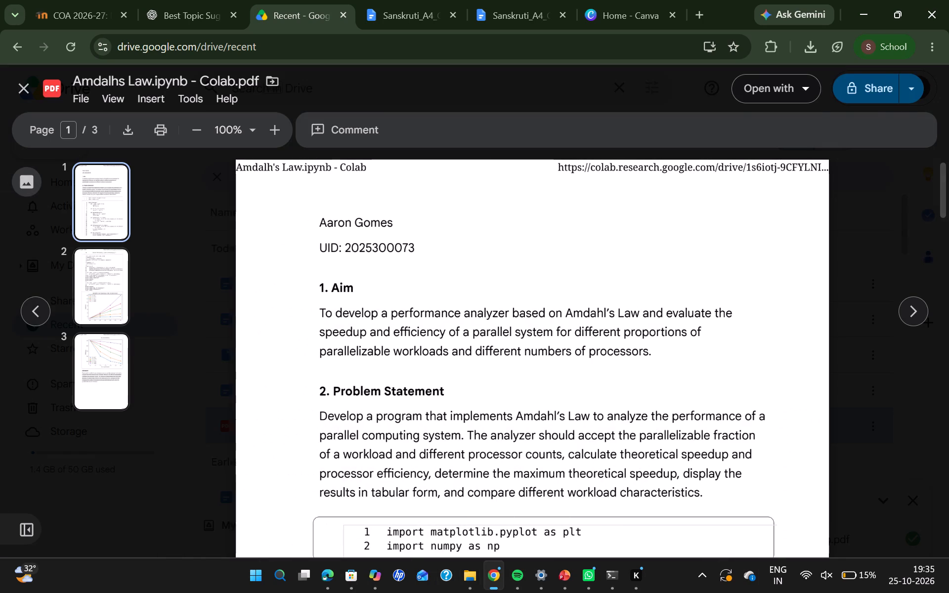
{"action": "scroll", "coordinate": [308, 471], "scroll_direction": "down", "scroll_amount": 5}
{"action": "scroll", "coordinate": [308, 471], "scroll_direction": "right", "scroll_amount": 2}
{"action": "scroll", "coordinate": [308, 471], "scroll_direction": "down", "scroll_amount": 4}
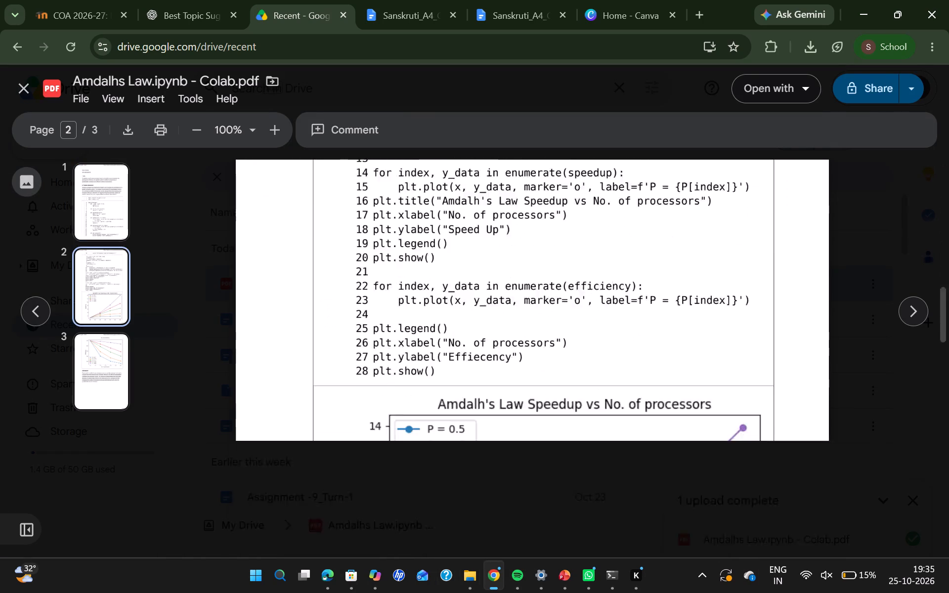
{"action": "scroll", "coordinate": [308, 471], "scroll_direction": "down", "scroll_amount": 4}
{"action": "scroll", "coordinate": [306, 472], "scroll_direction": "up", "scroll_amount": 5}
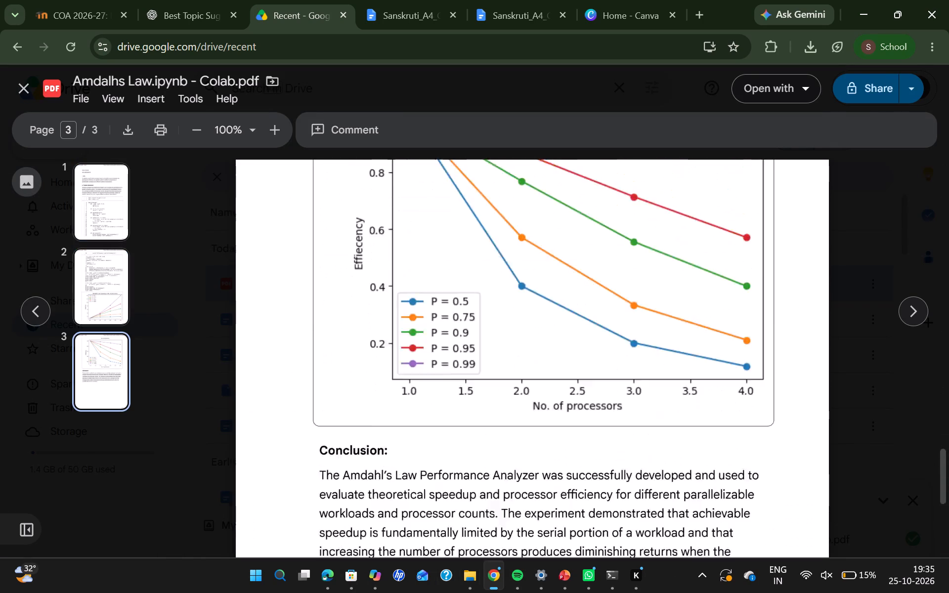
Compare the Colab PDF's plots with the Exp-1 document and the Assignment -6 document's pages down to its conclusion.
{"action": "scroll", "coordinate": [306, 472], "scroll_direction": "up", "scroll_amount": 5}
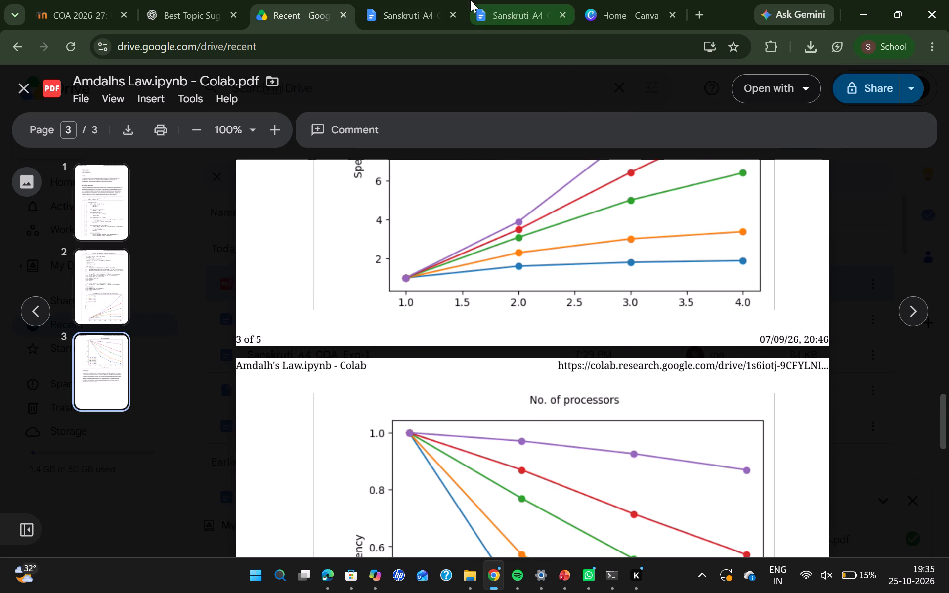
{"action": "left_click", "coordinate": [427, 0]}
{"action": "scroll", "coordinate": [445, 357], "scroll_direction": "up", "scroll_amount": 4}
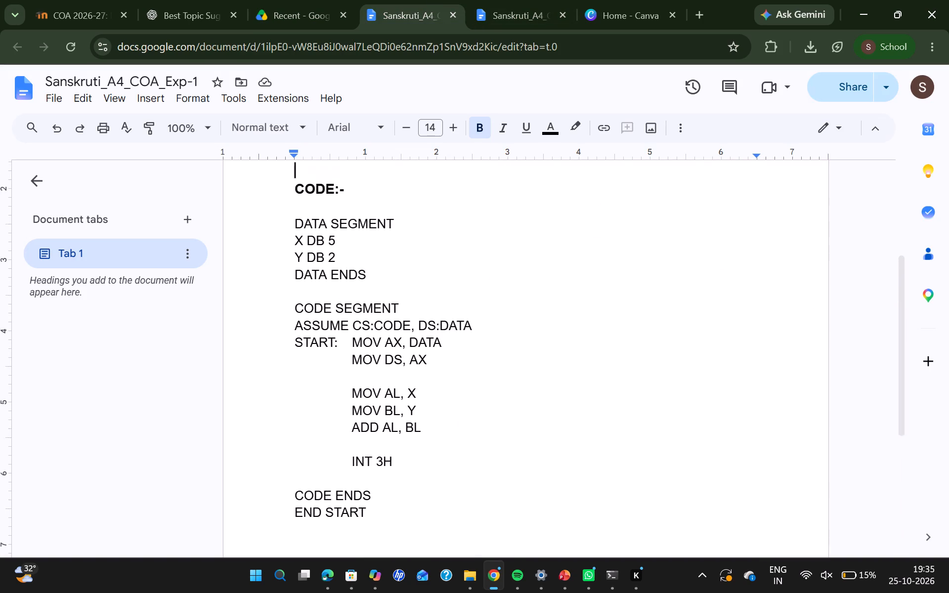
{"action": "scroll", "coordinate": [445, 357], "scroll_direction": "up", "scroll_amount": 3}
{"action": "left_click", "coordinate": [549, 0]}
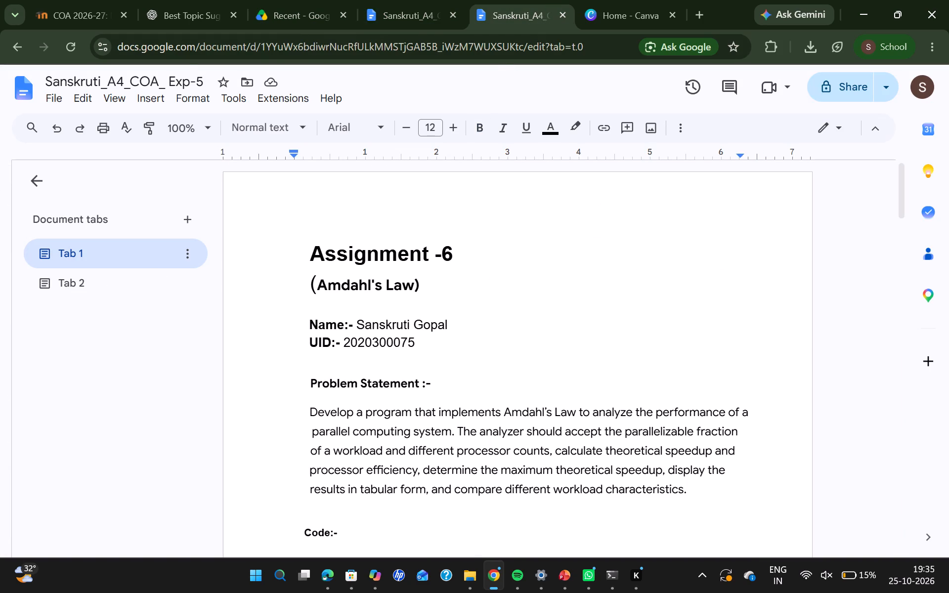
{"action": "scroll", "coordinate": [359, 377], "scroll_direction": "down", "scroll_amount": 4}
{"action": "scroll", "coordinate": [359, 377], "scroll_direction": "up", "scroll_amount": 11}
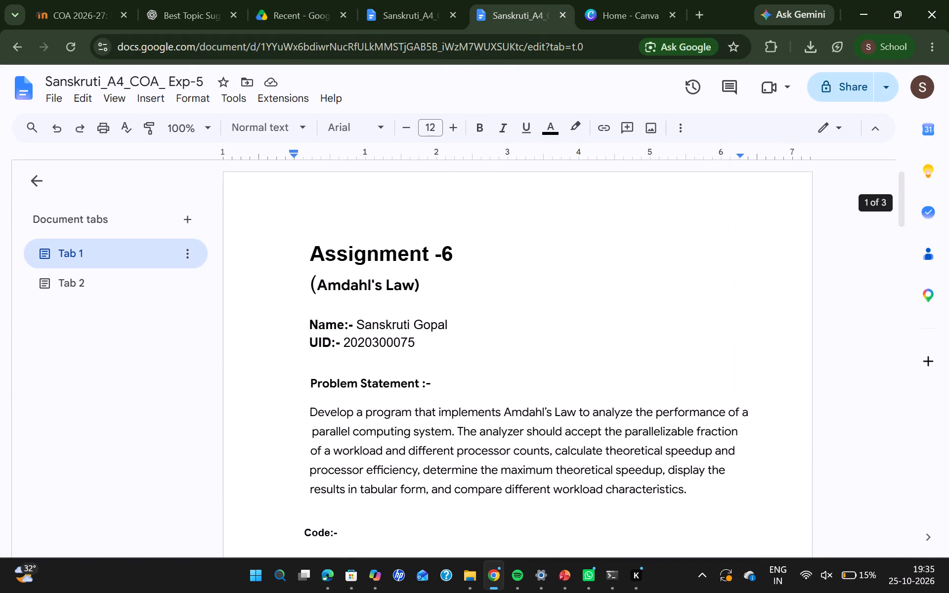
{"action": "scroll", "coordinate": [397, 259], "scroll_direction": "down", "scroll_amount": 9}
{"action": "scroll", "coordinate": [397, 259], "scroll_direction": "up", "scroll_amount": 4}
{"action": "scroll", "coordinate": [397, 259], "scroll_direction": "right", "scroll_amount": 1}
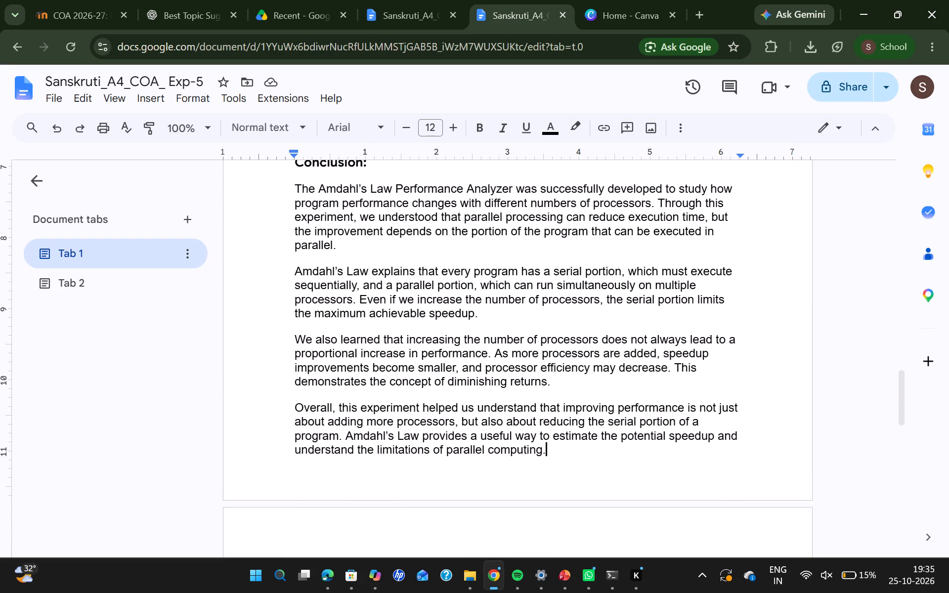
{"action": "scroll", "coordinate": [391, 275], "scroll_direction": "up", "scroll_amount": 2}
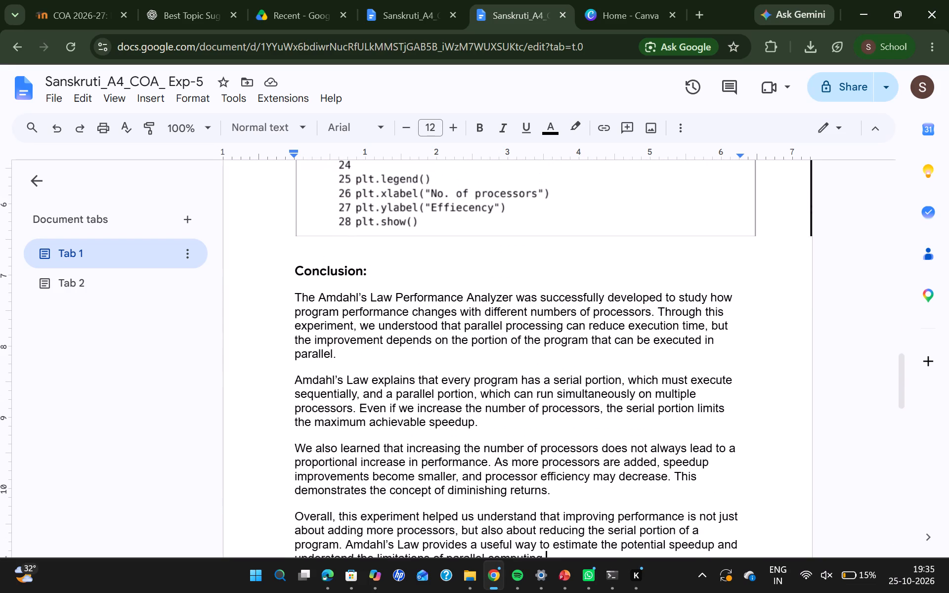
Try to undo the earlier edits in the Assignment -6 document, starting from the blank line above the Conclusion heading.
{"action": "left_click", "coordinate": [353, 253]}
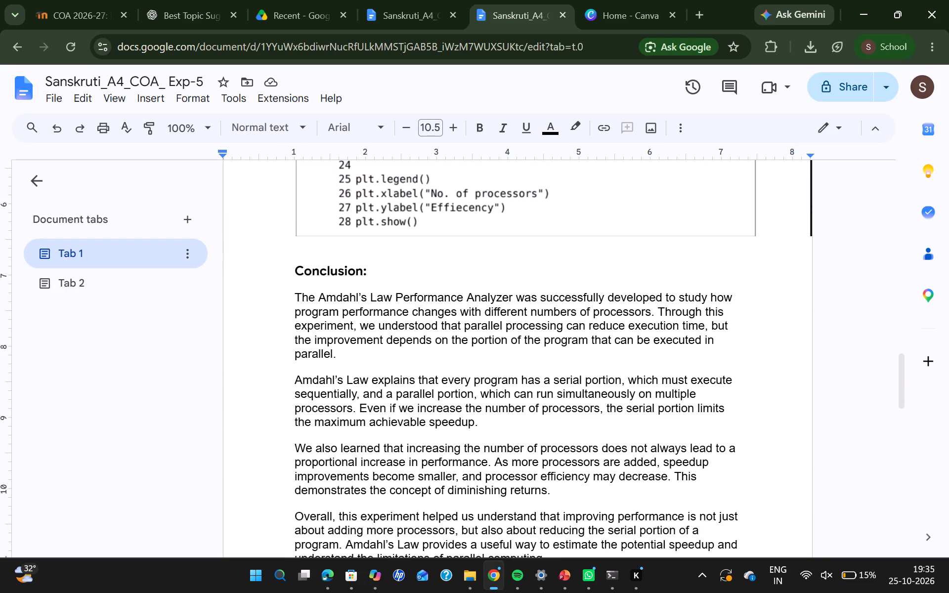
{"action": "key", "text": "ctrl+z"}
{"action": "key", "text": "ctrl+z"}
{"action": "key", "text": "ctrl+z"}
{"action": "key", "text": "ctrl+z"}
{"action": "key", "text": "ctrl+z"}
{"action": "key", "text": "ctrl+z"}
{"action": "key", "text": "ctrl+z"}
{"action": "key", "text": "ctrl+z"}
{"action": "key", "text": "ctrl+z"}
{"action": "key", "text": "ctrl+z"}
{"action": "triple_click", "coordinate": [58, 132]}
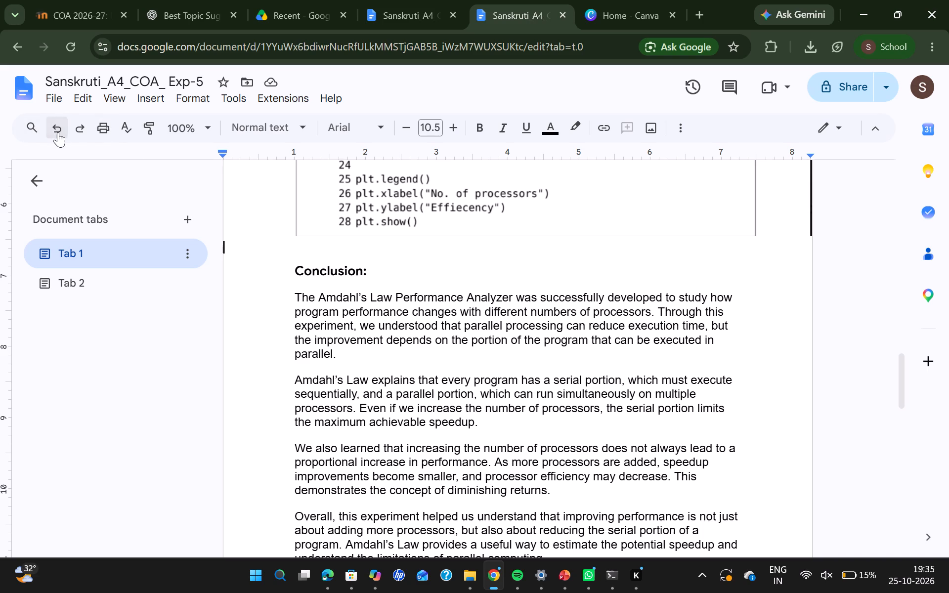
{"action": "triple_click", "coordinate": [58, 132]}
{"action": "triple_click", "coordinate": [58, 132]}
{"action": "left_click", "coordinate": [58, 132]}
Return to Amdalhs Law.ipynb - Colab.pdf in Drive and open it as an editable Google Docs document.
{"action": "left_click", "coordinate": [383, 1]}
{"action": "left_click", "coordinate": [296, 0]}
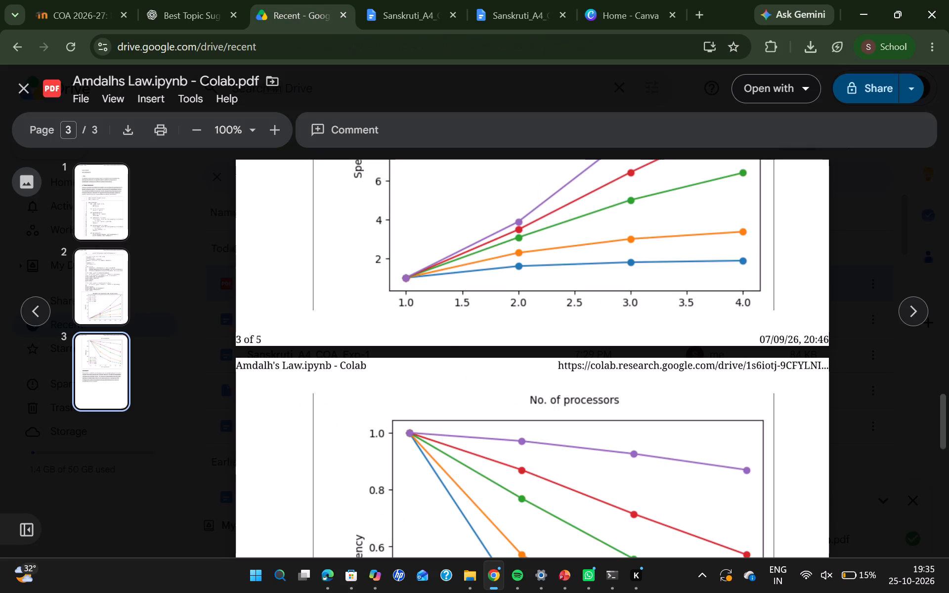
{"action": "left_click", "coordinate": [479, 307]}
{"action": "double_click", "coordinate": [517, 263]}
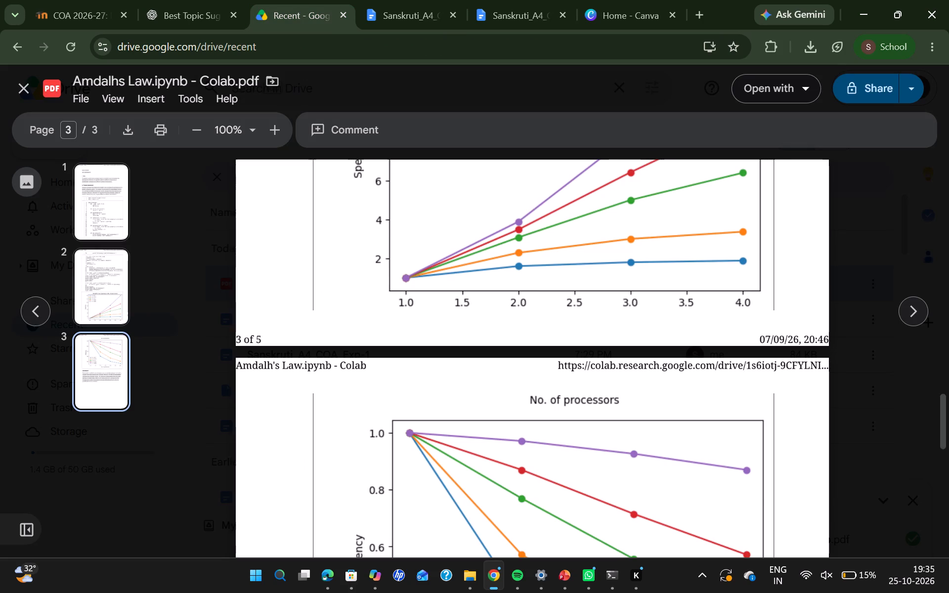
{"action": "scroll", "coordinate": [517, 263], "scroll_direction": "up", "scroll_amount": 4}
{"action": "left_click", "coordinate": [774, 95]}
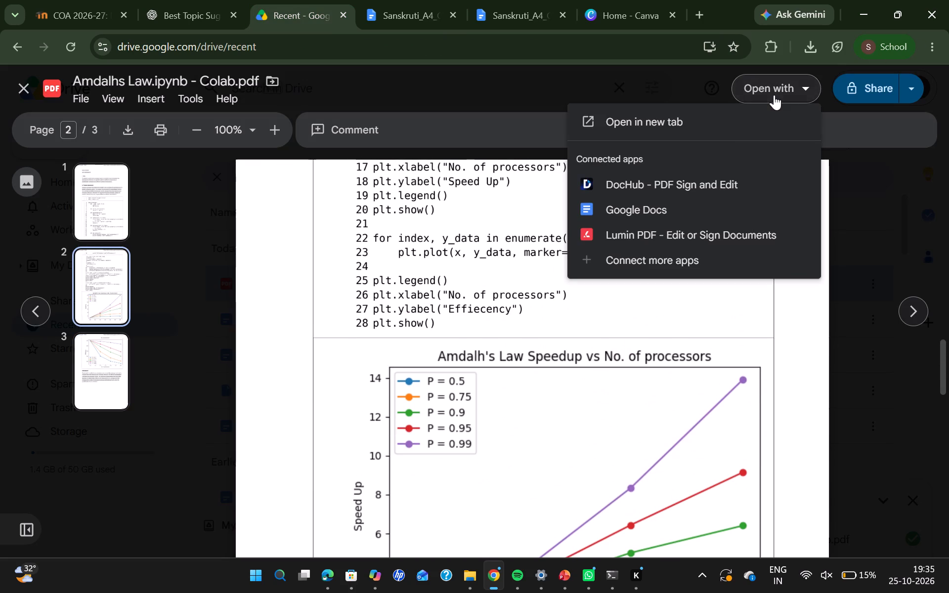
{"action": "left_click", "coordinate": [648, 210]}
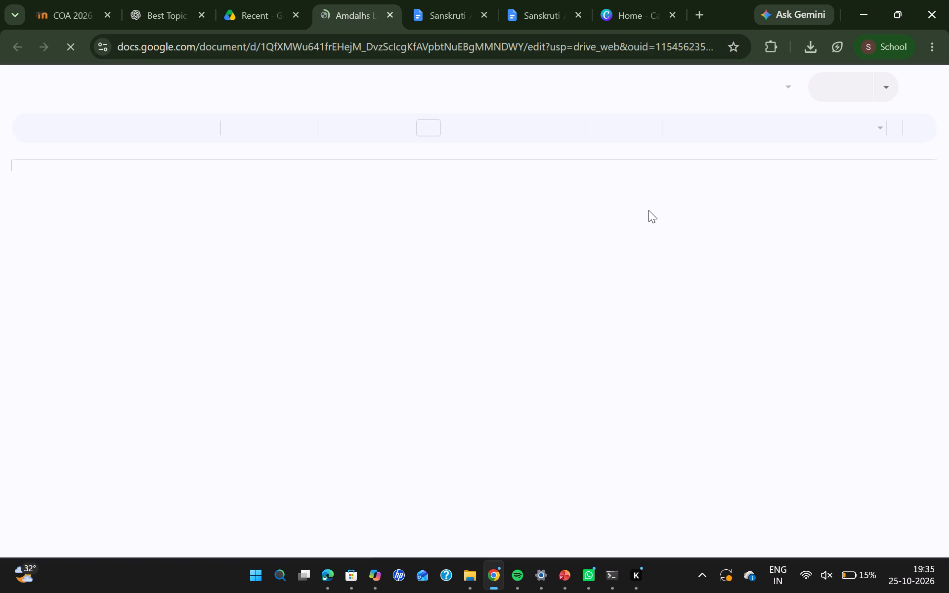
Copy the Speedup vs No. of processors plot from the converted document onto a new line above Conclusion in the Assignment -6 document.
{"action": "scroll", "coordinate": [628, 315], "scroll_direction": "down", "scroll_amount": 3}
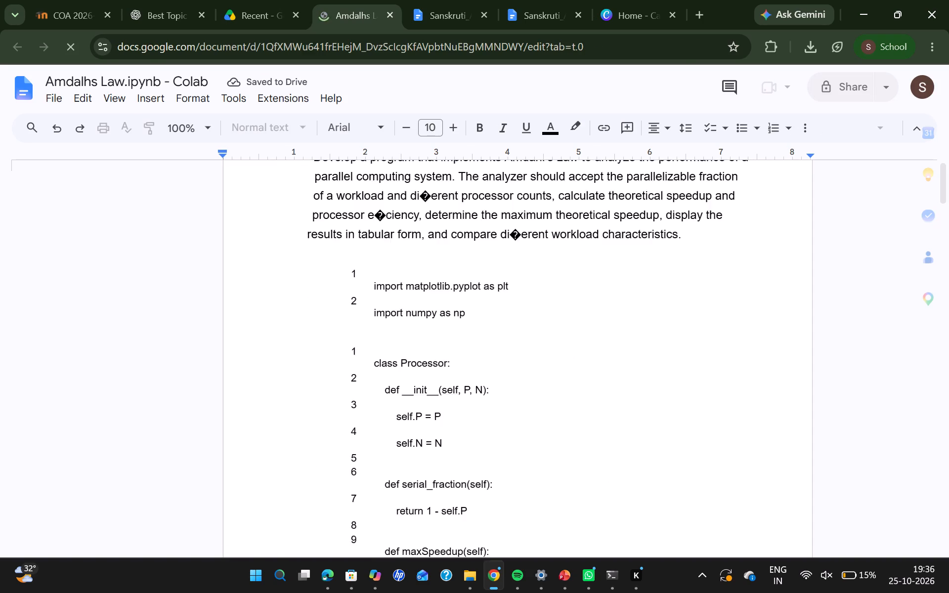
{"action": "scroll", "coordinate": [628, 315], "scroll_direction": "down", "scroll_amount": 1}
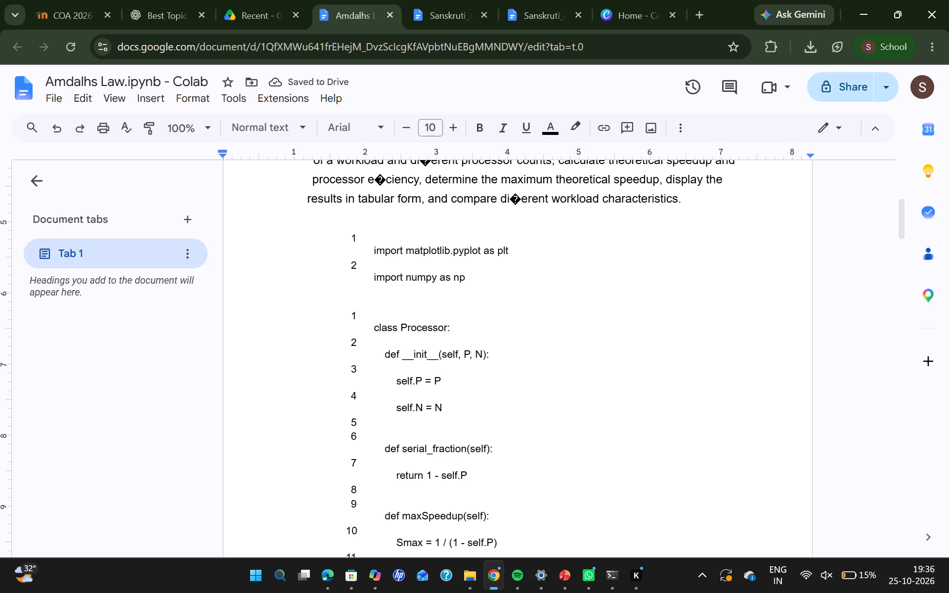
{"action": "scroll", "coordinate": [628, 315], "scroll_direction": "down", "scroll_amount": 6}
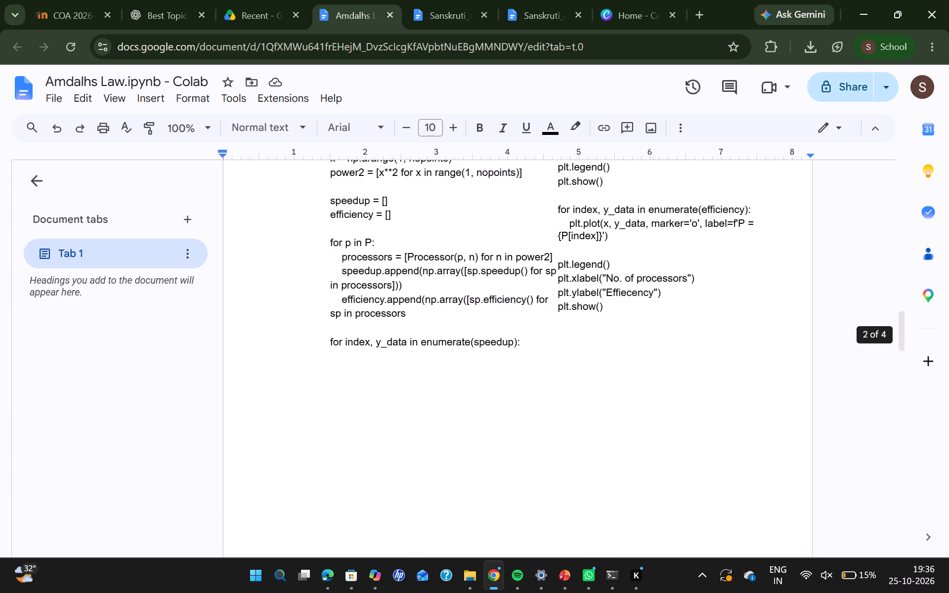
{"action": "scroll", "coordinate": [628, 315], "scroll_direction": "down", "scroll_amount": 4}
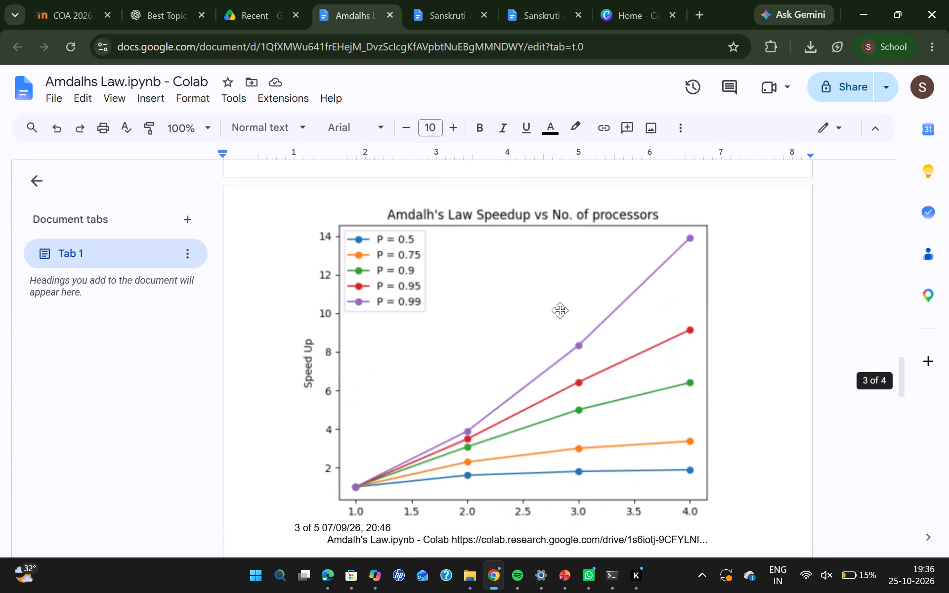
{"action": "left_click", "coordinate": [560, 310]}
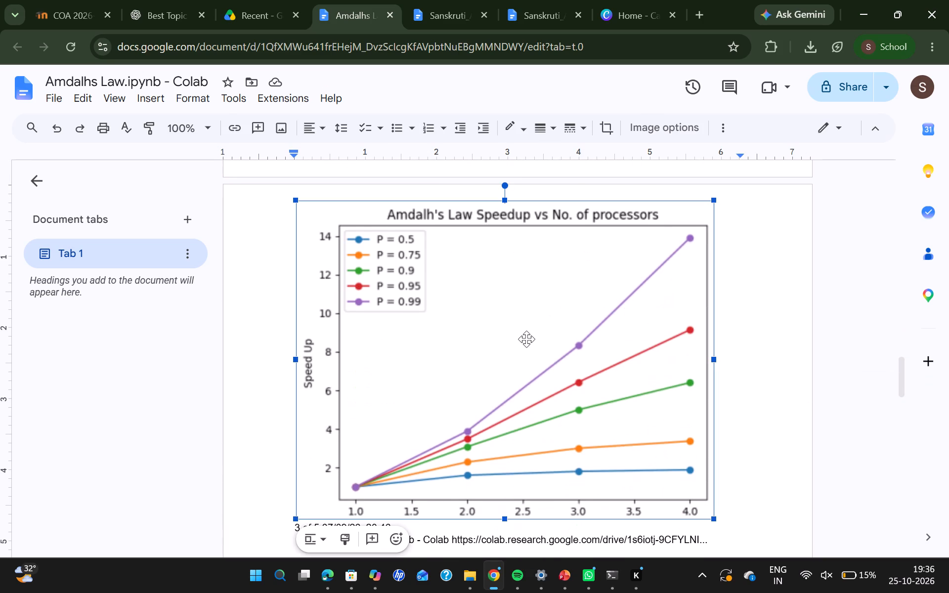
{"action": "key", "text": "ctrl+c"}
{"action": "left_click", "coordinate": [542, 9]}
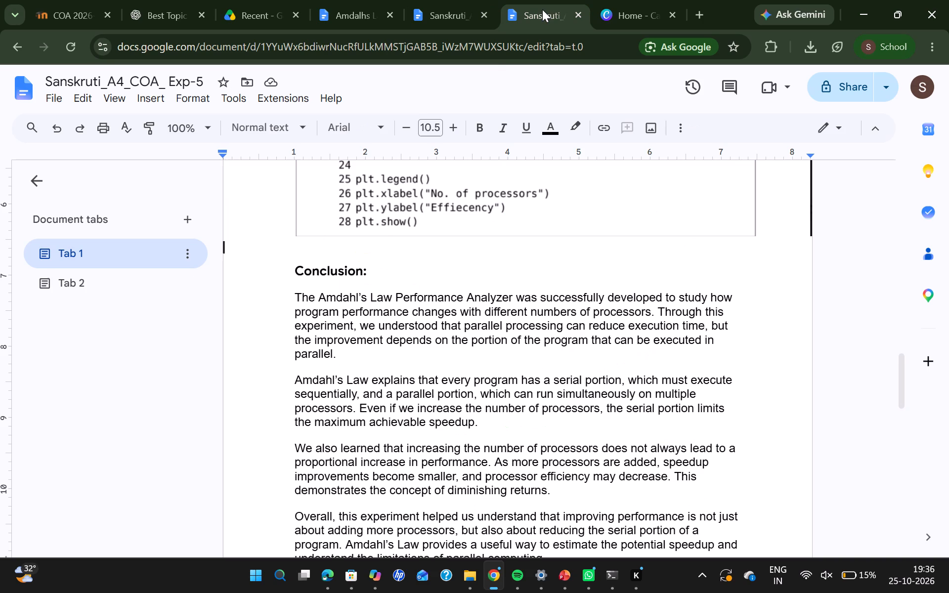
{"action": "left_click", "coordinate": [390, 245]}
{"action": "key", "text": "Return"}
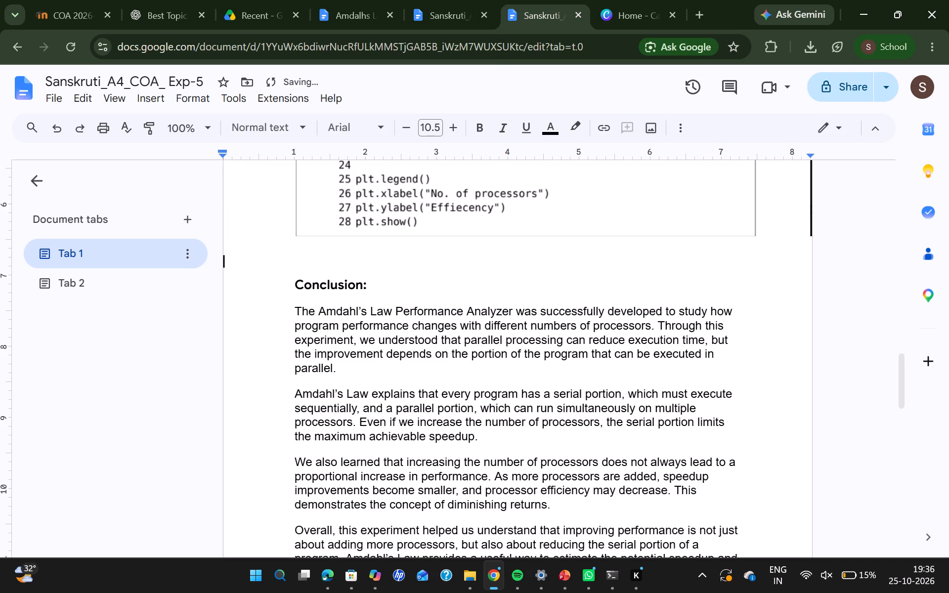
{"action": "key", "text": "ctrl+c"}
{"action": "key", "text": "ctrl+v"}
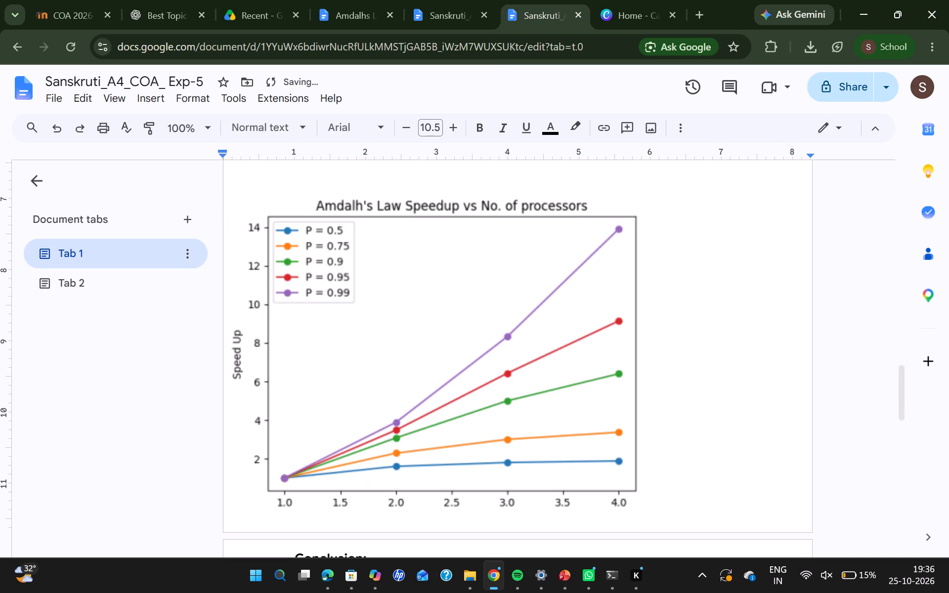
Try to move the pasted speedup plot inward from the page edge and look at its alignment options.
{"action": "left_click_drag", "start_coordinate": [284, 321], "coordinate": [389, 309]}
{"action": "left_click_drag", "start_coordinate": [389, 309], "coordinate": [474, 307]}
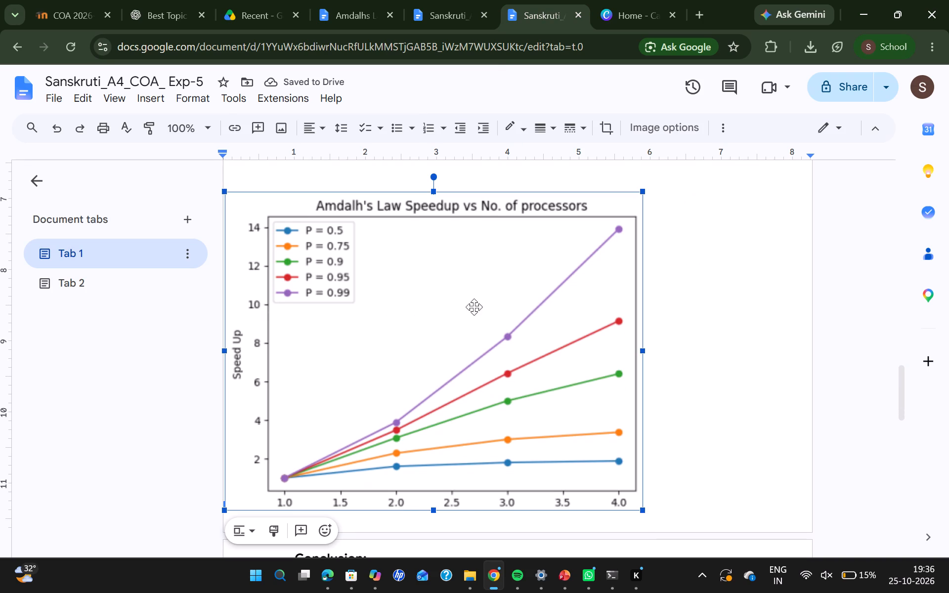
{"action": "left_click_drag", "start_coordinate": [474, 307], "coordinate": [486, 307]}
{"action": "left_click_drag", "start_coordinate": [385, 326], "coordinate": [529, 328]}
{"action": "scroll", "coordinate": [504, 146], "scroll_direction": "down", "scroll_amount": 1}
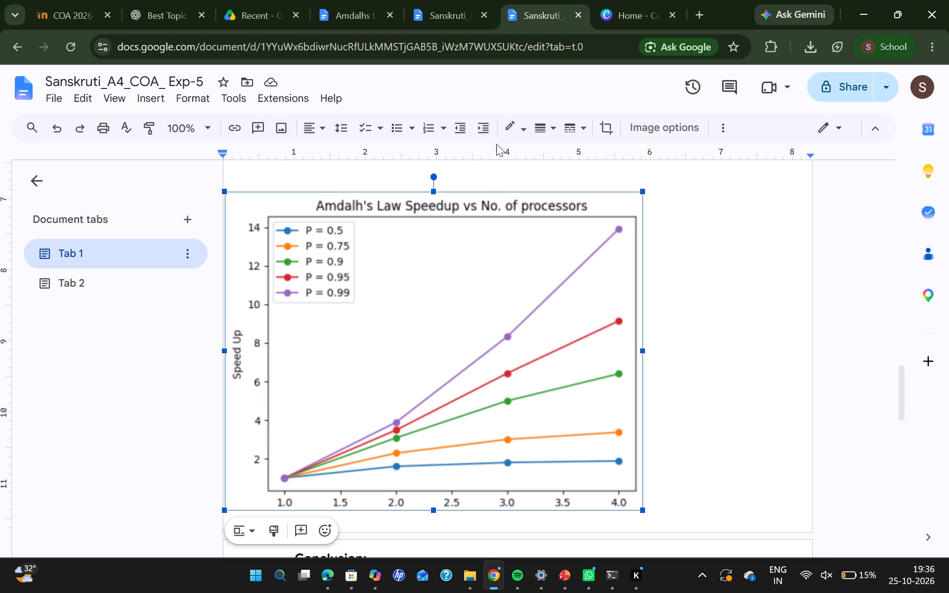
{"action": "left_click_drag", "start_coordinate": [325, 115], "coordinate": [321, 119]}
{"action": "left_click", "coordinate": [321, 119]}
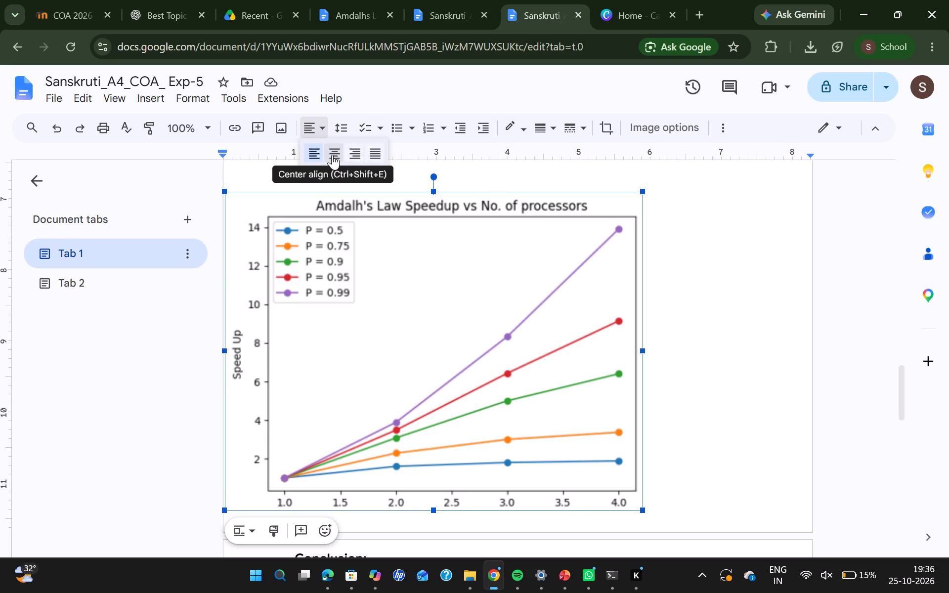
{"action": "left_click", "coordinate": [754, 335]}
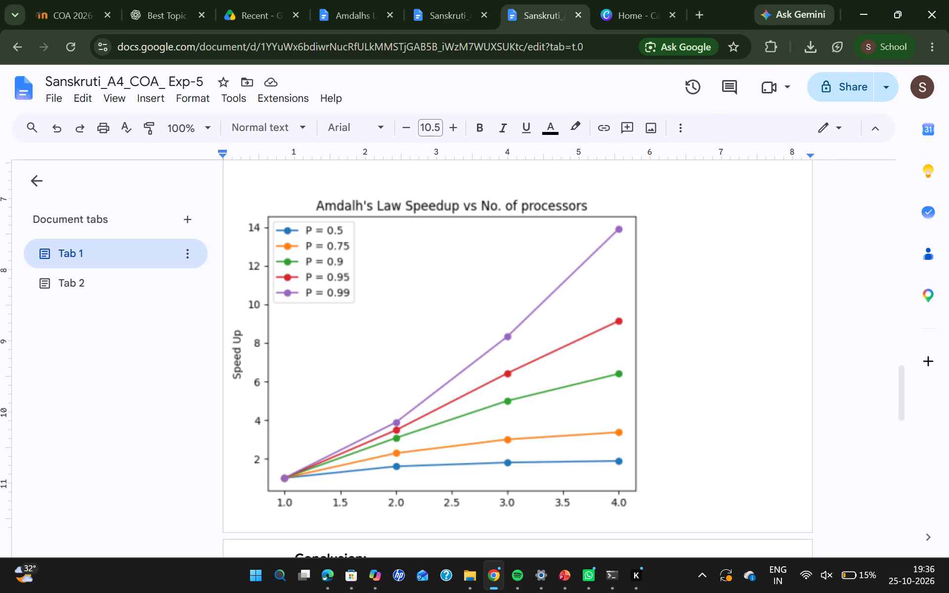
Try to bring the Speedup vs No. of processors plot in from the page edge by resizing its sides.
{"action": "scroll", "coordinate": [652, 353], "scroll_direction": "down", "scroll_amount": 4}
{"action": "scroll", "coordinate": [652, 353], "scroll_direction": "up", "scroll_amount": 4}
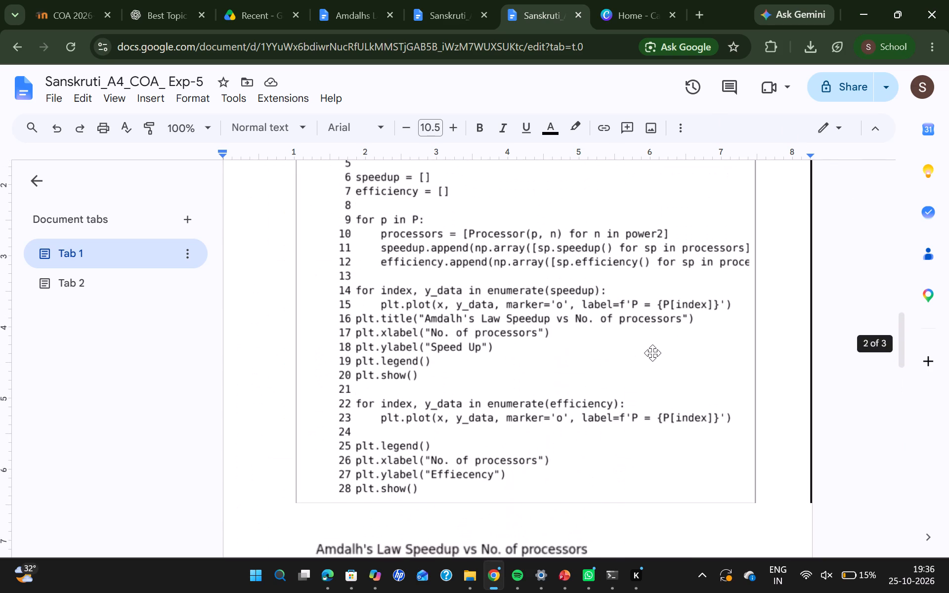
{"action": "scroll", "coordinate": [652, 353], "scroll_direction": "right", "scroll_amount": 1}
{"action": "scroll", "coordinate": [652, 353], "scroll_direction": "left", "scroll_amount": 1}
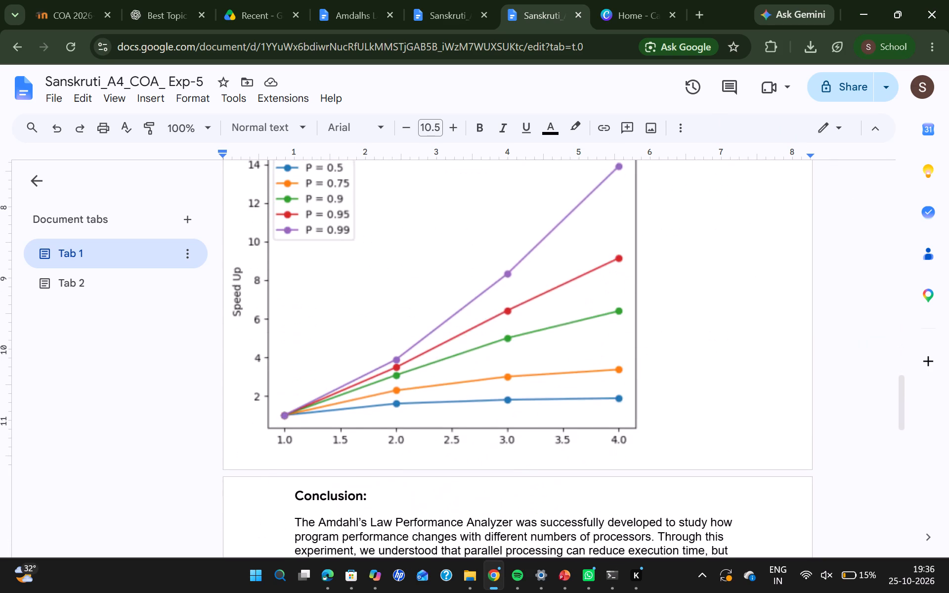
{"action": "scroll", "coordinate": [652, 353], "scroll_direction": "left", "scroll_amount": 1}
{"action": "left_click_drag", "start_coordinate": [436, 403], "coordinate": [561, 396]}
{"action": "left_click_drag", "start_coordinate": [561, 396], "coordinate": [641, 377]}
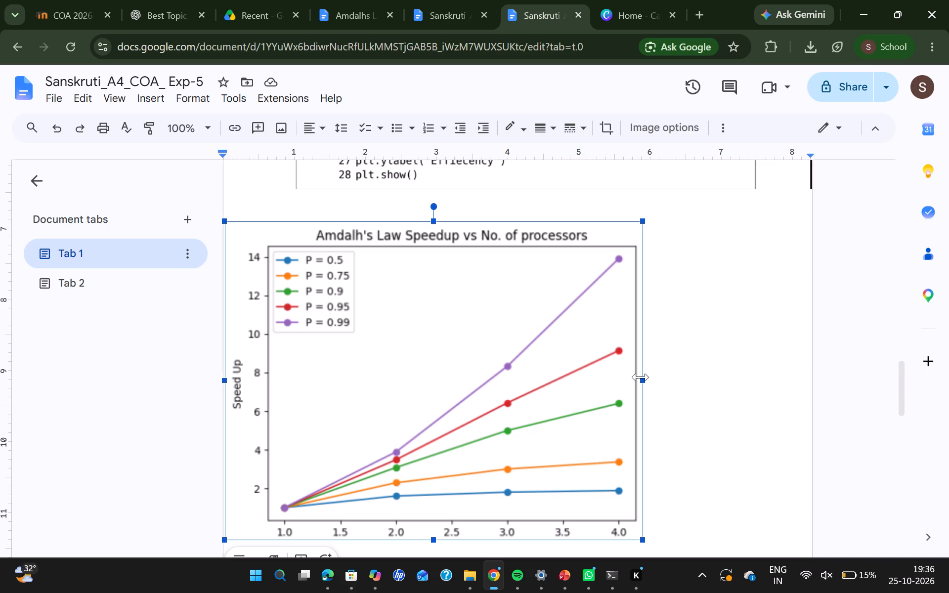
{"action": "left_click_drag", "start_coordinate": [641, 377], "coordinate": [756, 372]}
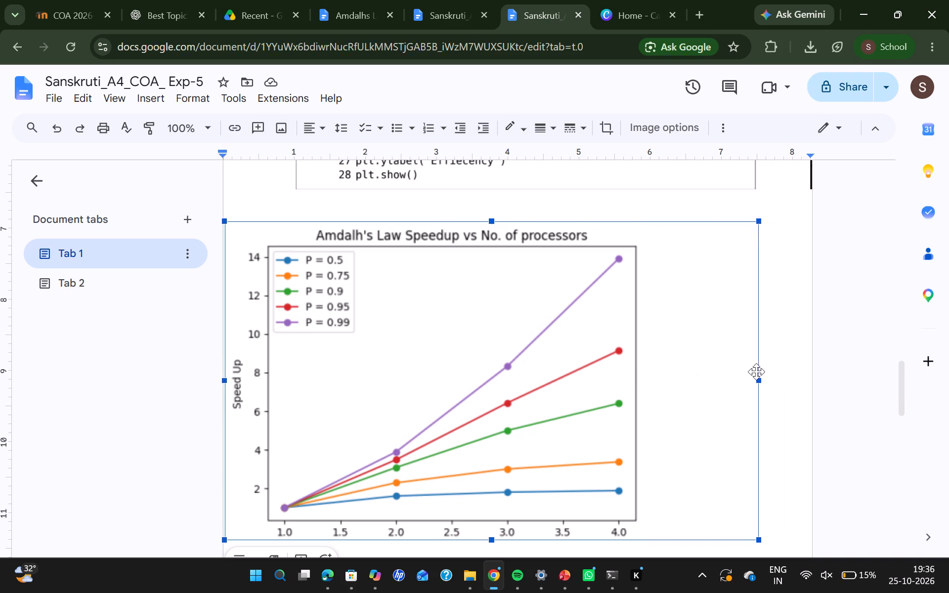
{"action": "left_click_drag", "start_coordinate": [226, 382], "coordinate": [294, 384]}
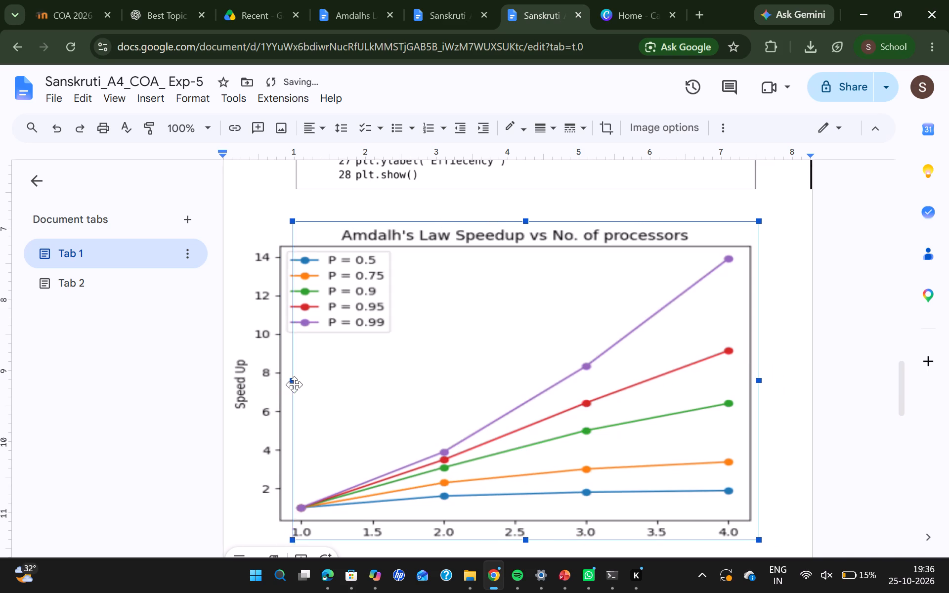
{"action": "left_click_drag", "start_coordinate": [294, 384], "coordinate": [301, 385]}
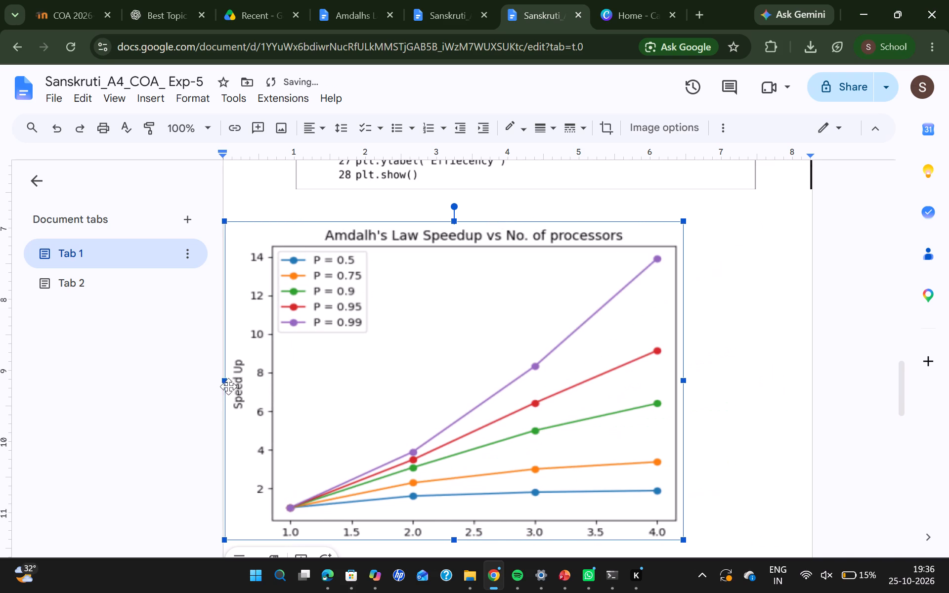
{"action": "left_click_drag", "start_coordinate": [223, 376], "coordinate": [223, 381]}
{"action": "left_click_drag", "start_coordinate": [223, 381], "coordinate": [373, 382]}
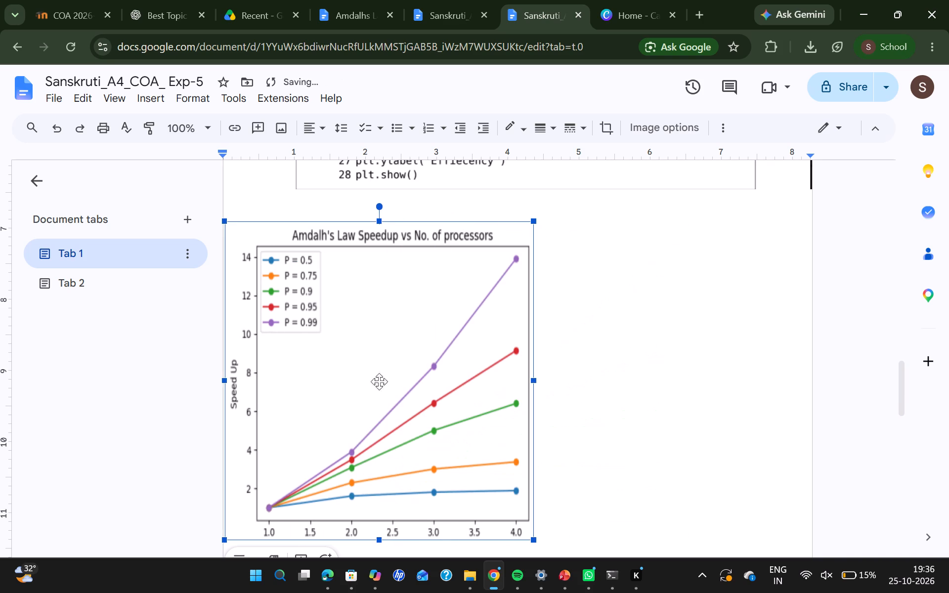
Resize the Speedup vs No. of processors plot so it is centred on the page, slightly narrower than the code block above.
{"action": "left_click_drag", "start_coordinate": [535, 381], "coordinate": [668, 366]}
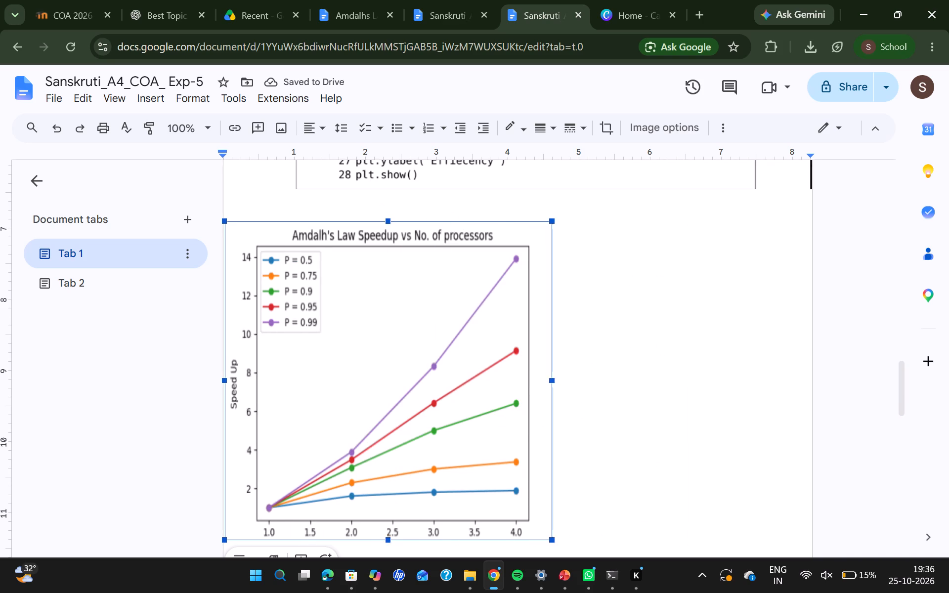
{"action": "left_click_drag", "start_coordinate": [668, 366], "coordinate": [784, 357]}
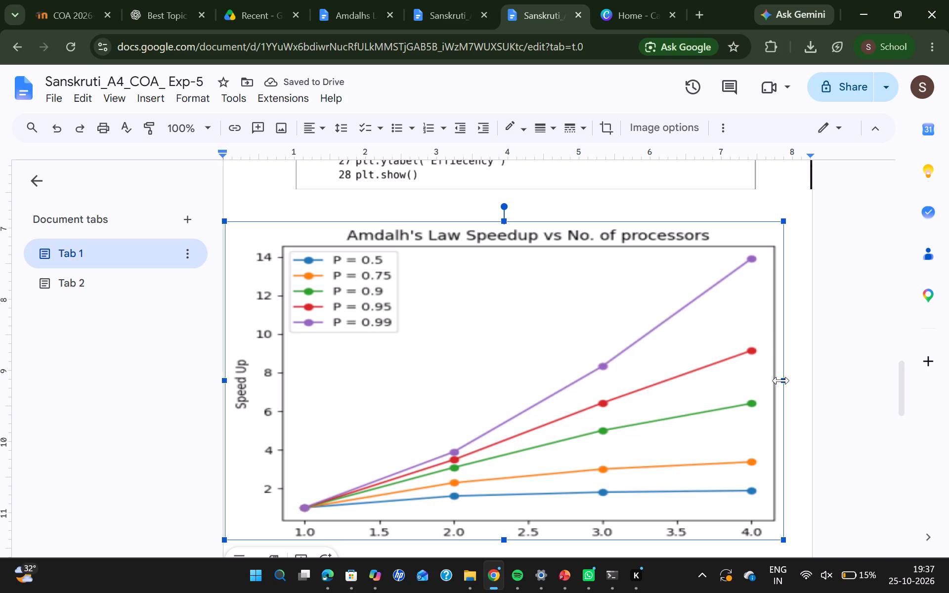
{"action": "left_click_drag", "start_coordinate": [781, 381], "coordinate": [811, 378]}
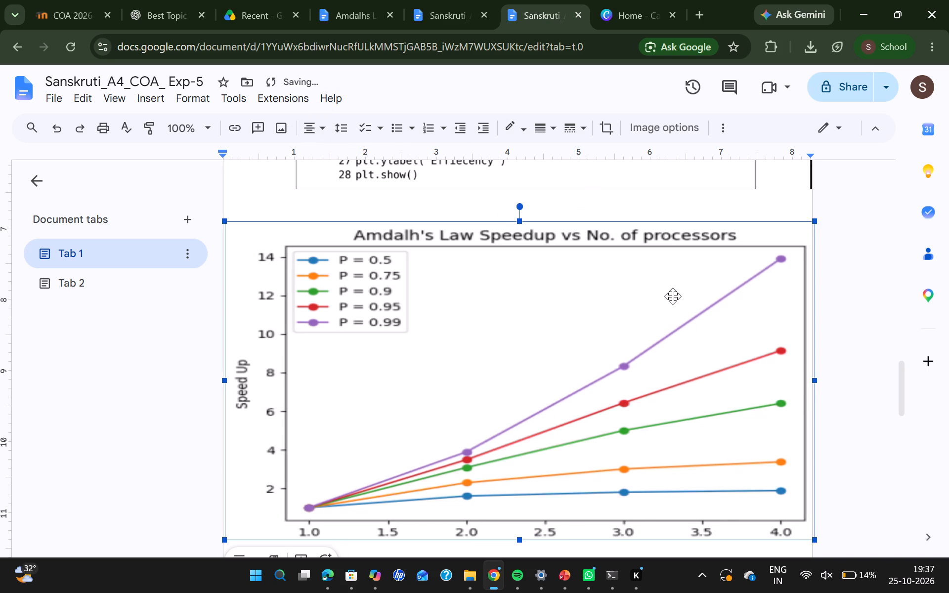
{"action": "left_click_drag", "start_coordinate": [815, 381], "coordinate": [776, 381]}
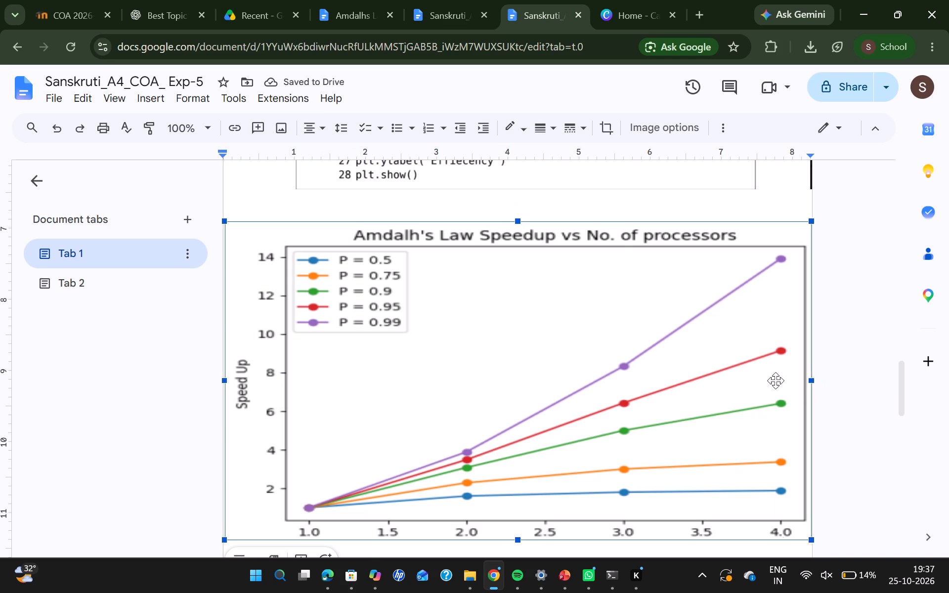
{"action": "left_click_drag", "start_coordinate": [776, 381], "coordinate": [623, 403]}
Insert two new lines between the speedup plot and the Conclusion heading, clearing any stray characters.
{"action": "scroll", "coordinate": [391, 405], "scroll_direction": "down", "scroll_amount": 1}
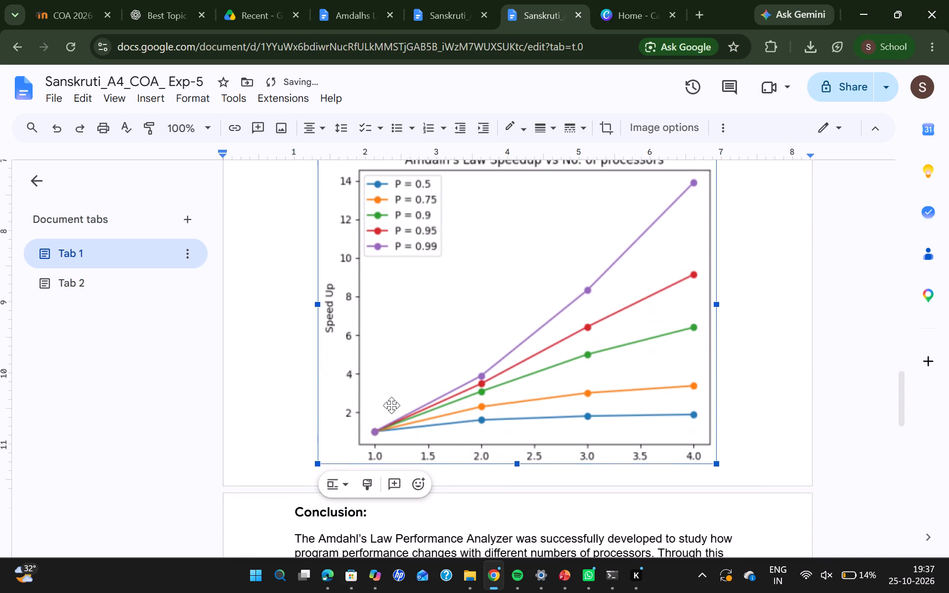
{"action": "scroll", "coordinate": [391, 405], "scroll_direction": "down", "scroll_amount": 1}
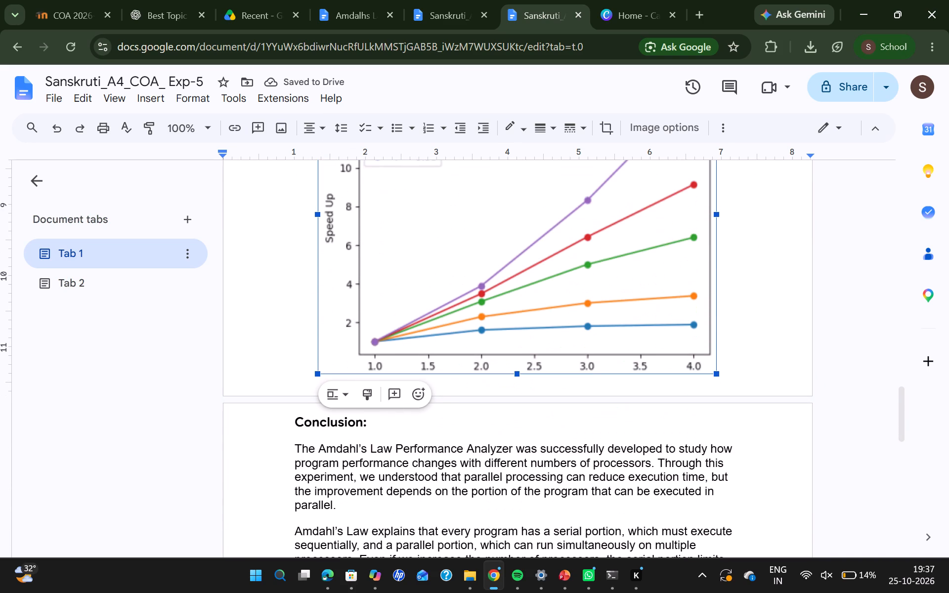
{"action": "left_click", "coordinate": [738, 359]}
{"action": "key", "text": "Return"}
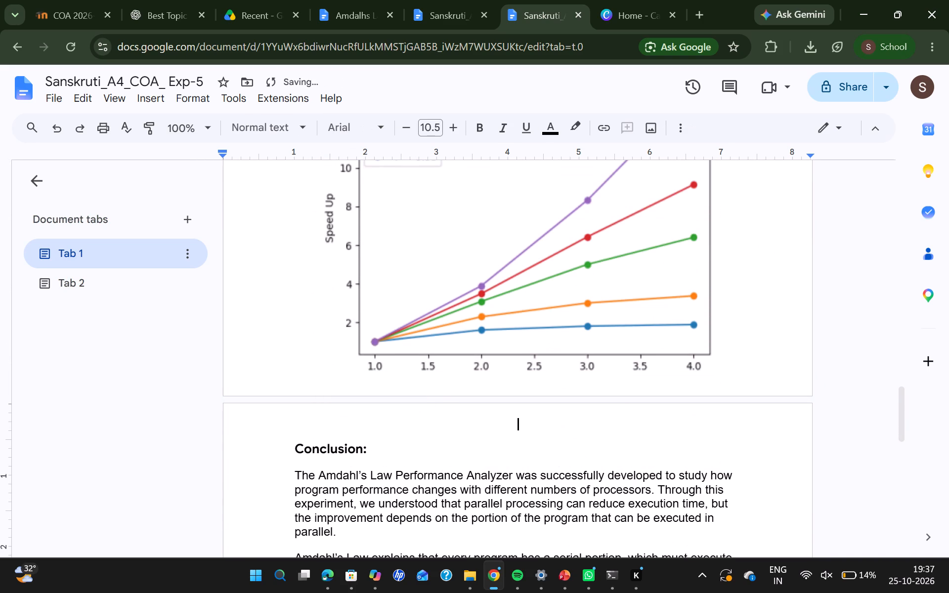
{"action": "key", "text": "Return"}
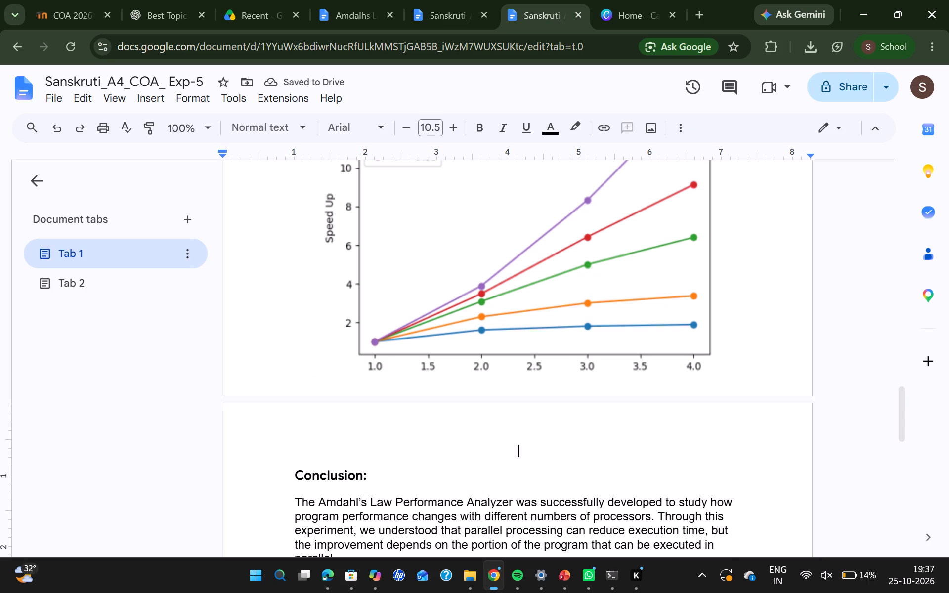
{"action": "type", "text": "\\]"}
{"action": "key", "text": "Return"}
{"action": "key", "text": "Return"}
{"action": "key", "text": "Return"}
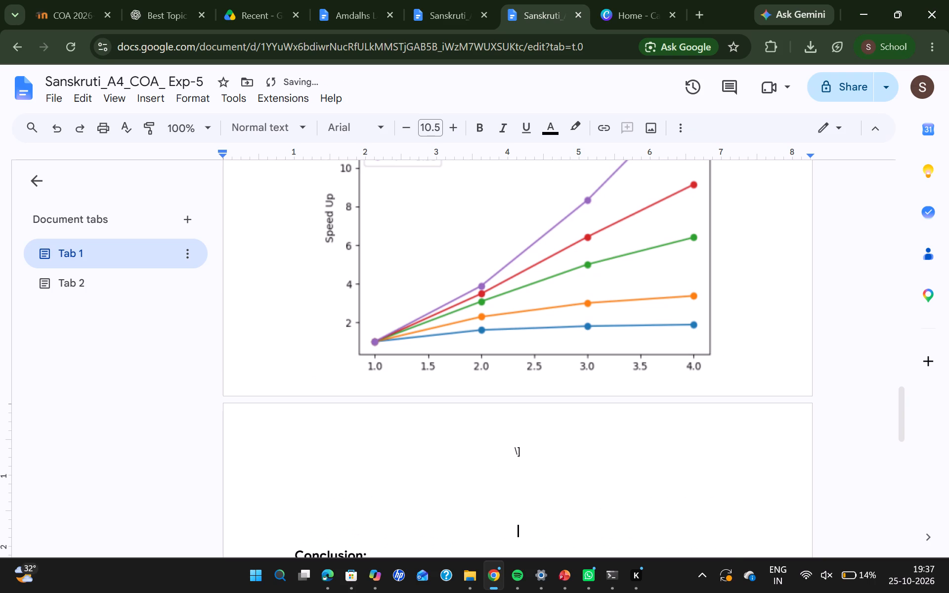
{"action": "key", "text": "BackSpace"}
{"action": "key", "text": "BackSpace"}
{"action": "key", "text": "BackSpace"}
{"action": "key", "text": "BackSpace"}
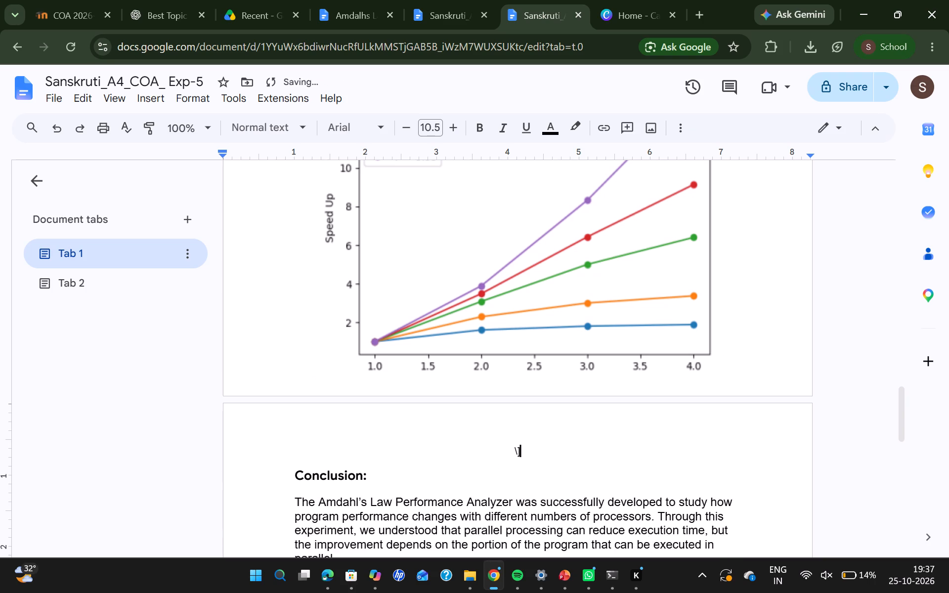
{"action": "key", "text": "BackSpace"}
{"action": "key", "text": "BackSpace"}
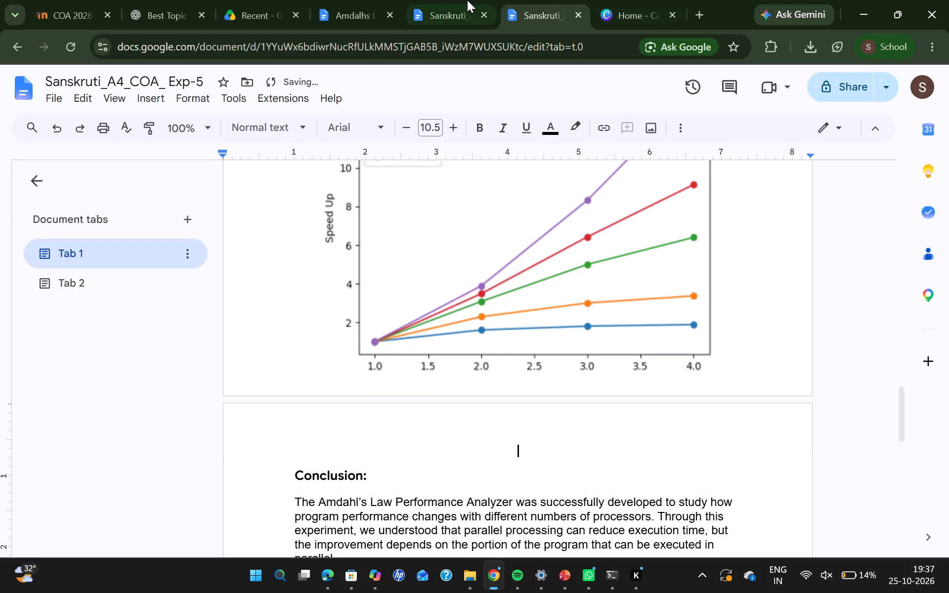
Copy the efficiency vs No. of processors plot from the converted Colab document onto the blank line above Conclusion in the assignment document.
{"action": "left_click", "coordinate": [366, 10]}
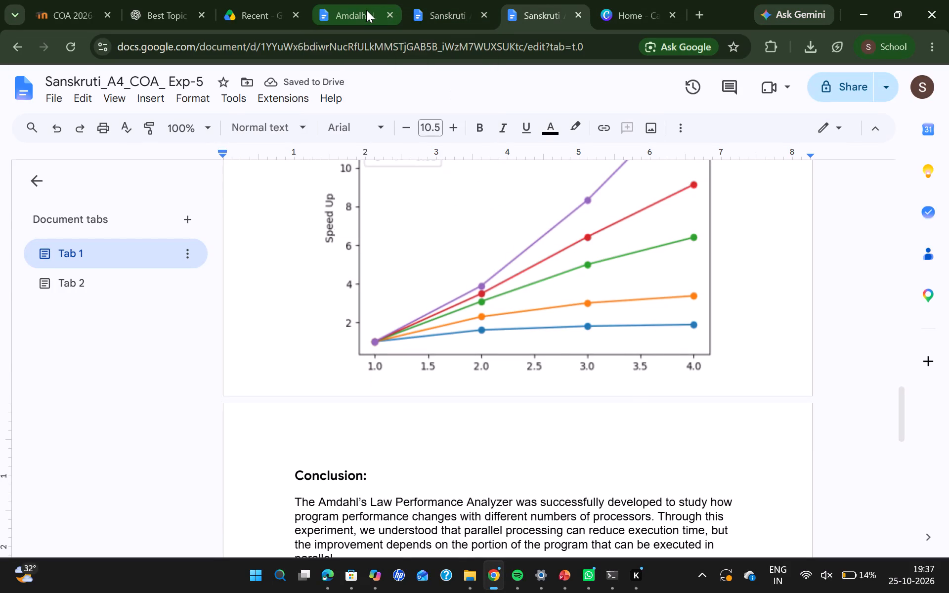
{"action": "scroll", "coordinate": [437, 401], "scroll_direction": "down", "scroll_amount": 2}
{"action": "left_click", "coordinate": [437, 401]}
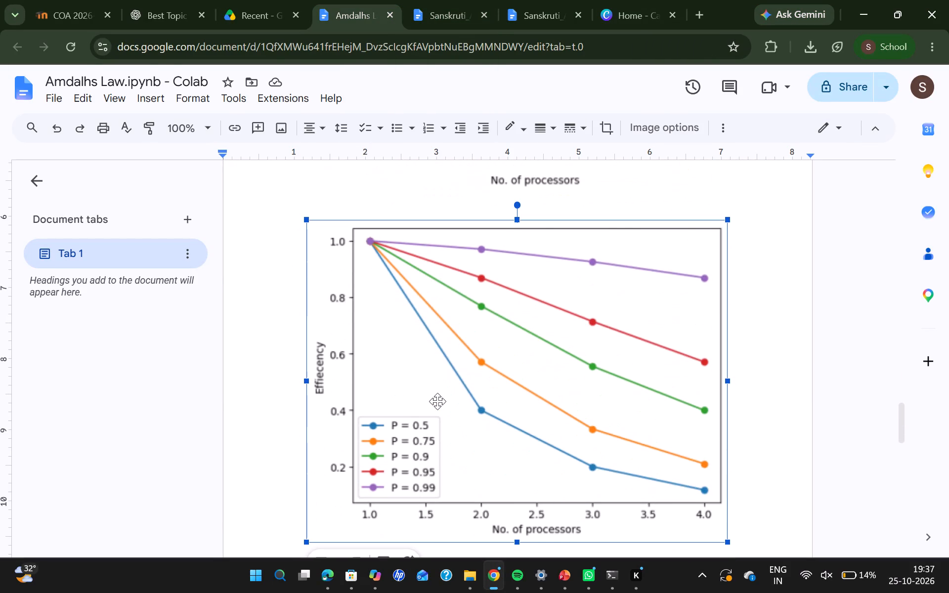
{"action": "key", "text": "ctrl+c"}
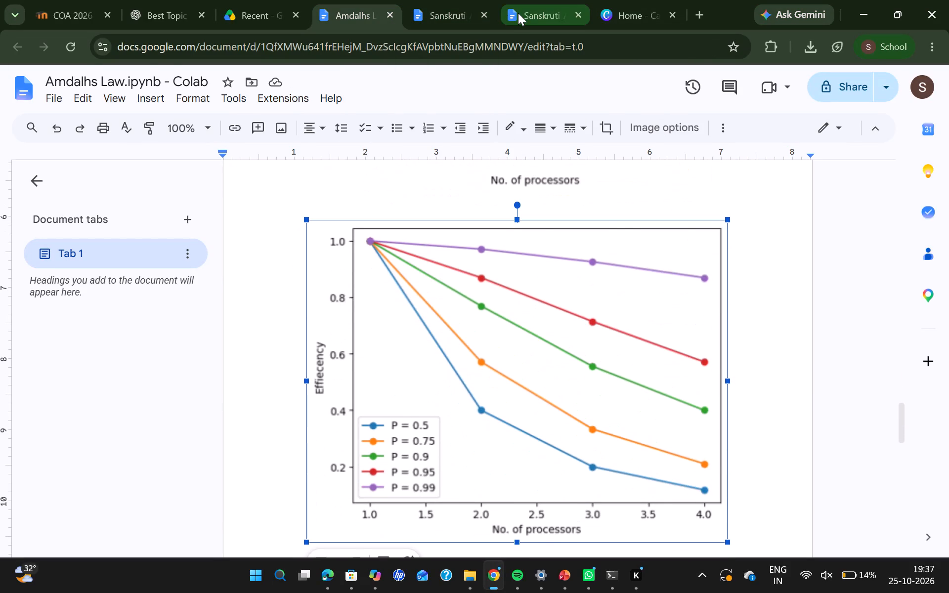
{"action": "left_click", "coordinate": [518, 13]}
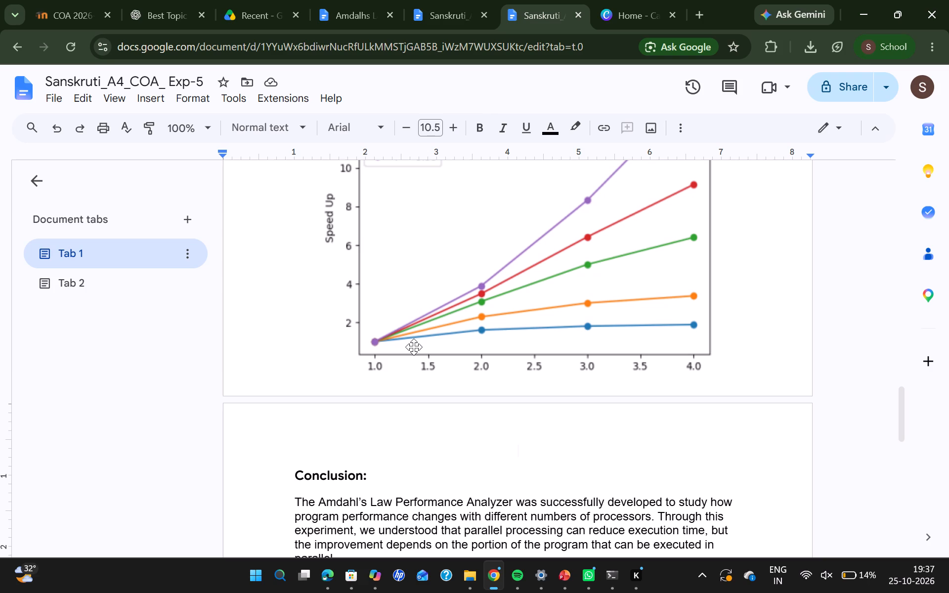
{"action": "key", "text": "ctrl+v"}
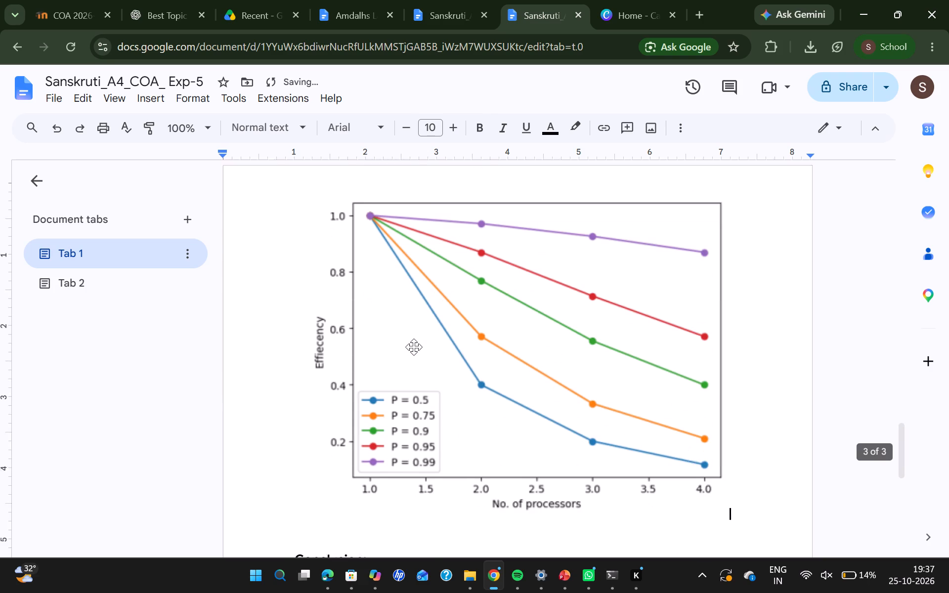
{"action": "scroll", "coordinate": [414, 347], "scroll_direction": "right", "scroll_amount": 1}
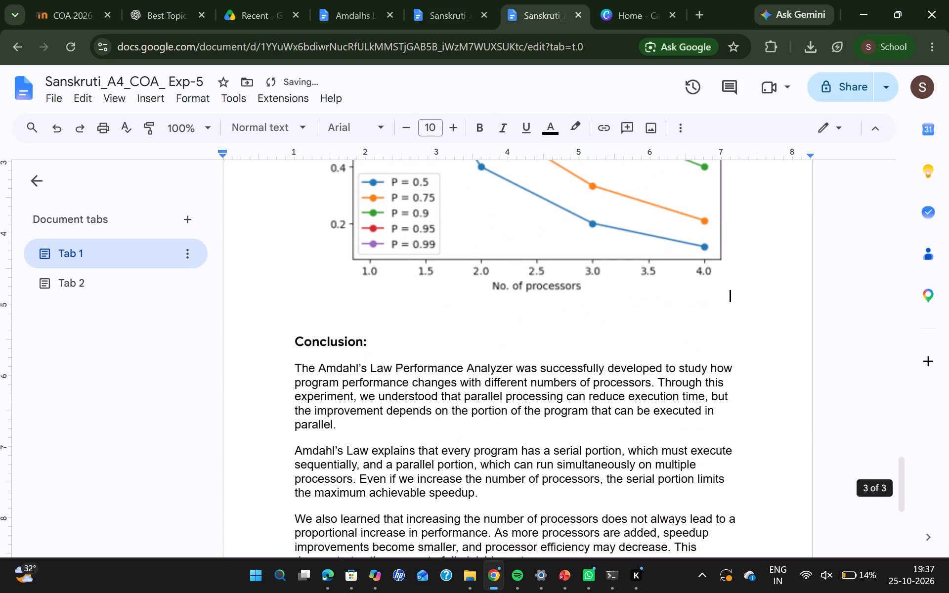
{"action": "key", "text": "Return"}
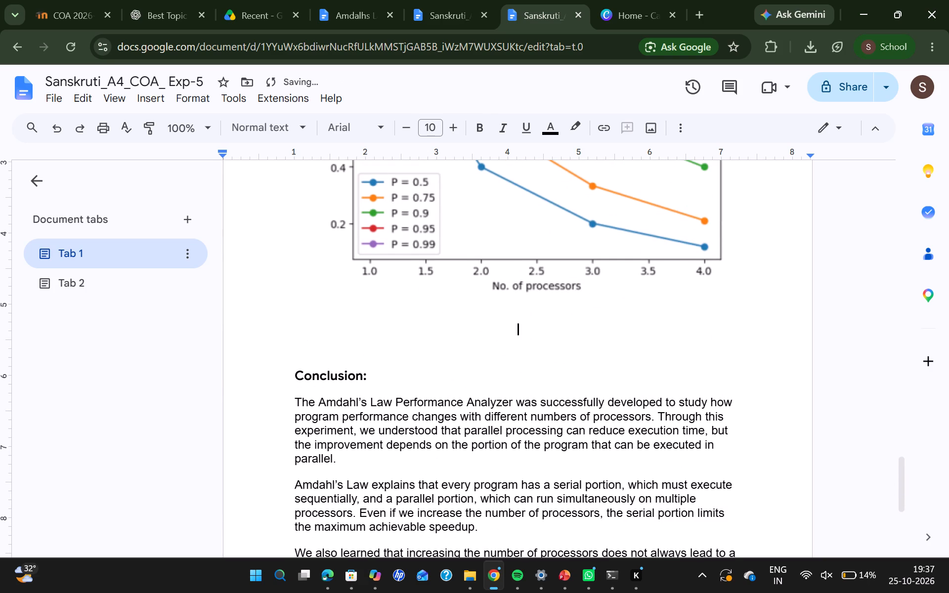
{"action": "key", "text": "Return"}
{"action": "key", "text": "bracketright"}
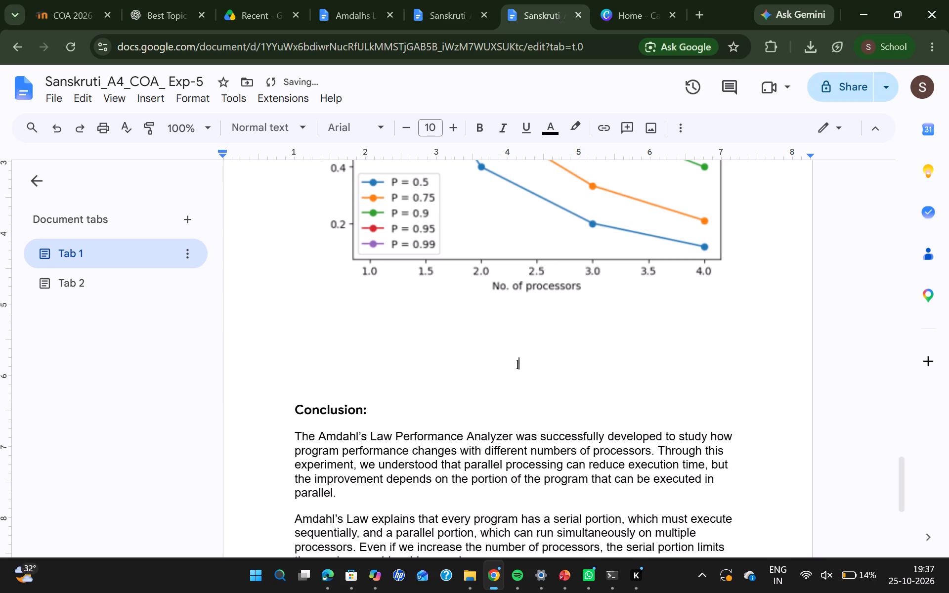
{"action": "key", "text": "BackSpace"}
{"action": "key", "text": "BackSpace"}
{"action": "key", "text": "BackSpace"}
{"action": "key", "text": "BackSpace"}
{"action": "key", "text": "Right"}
Review the assignment document from the code blocks and plots through to the end of the Conclusion.
{"action": "scroll", "coordinate": [414, 347], "scroll_direction": "down", "scroll_amount": 2}
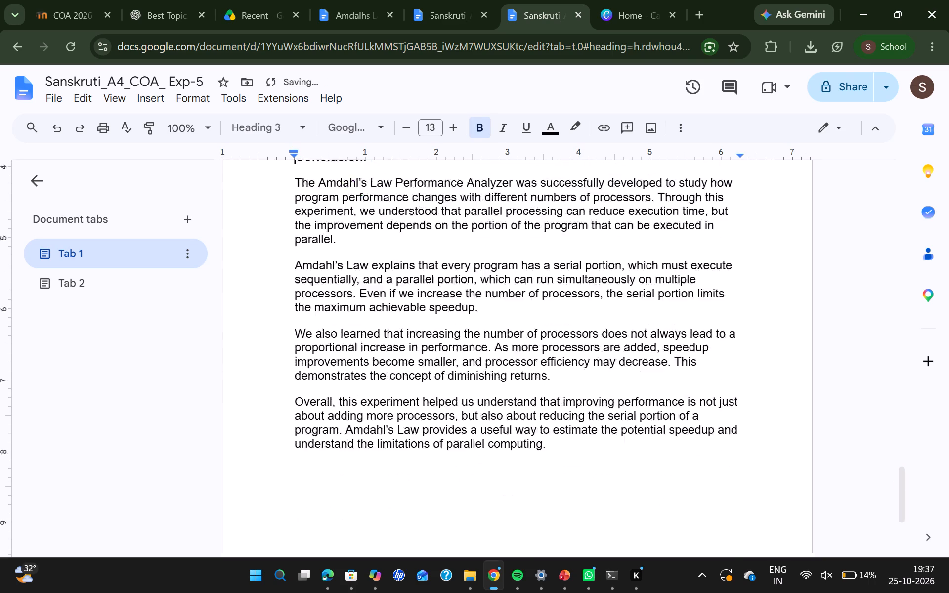
{"action": "scroll", "coordinate": [414, 347], "scroll_direction": "down", "scroll_amount": 7}
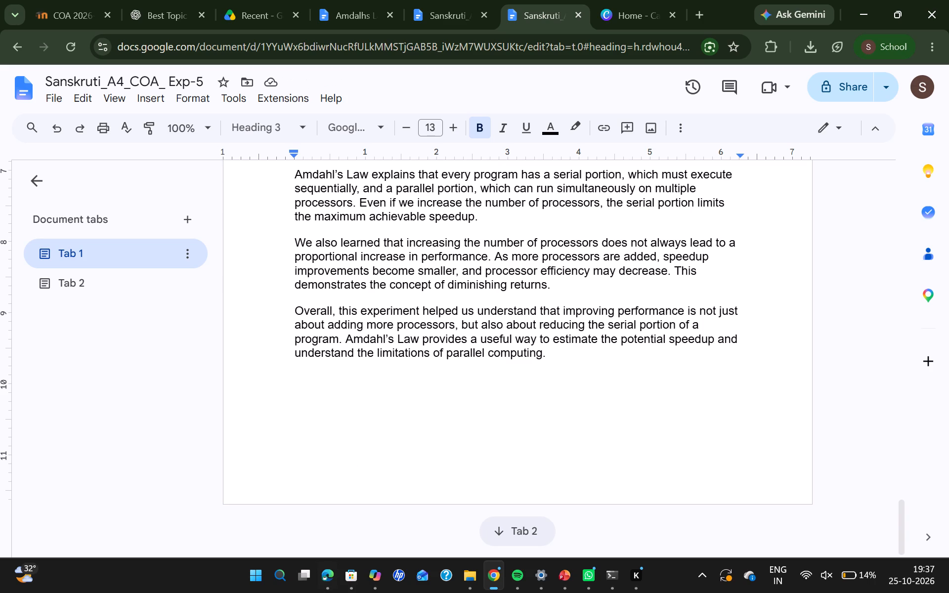
{"action": "key", "text": "super+x"}
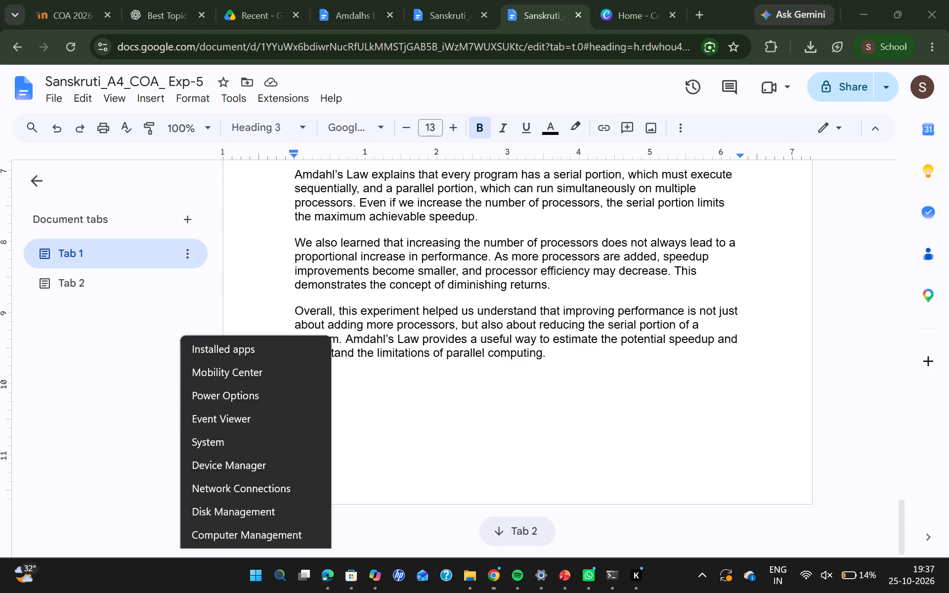
{"action": "left_click", "coordinate": [603, 436]}
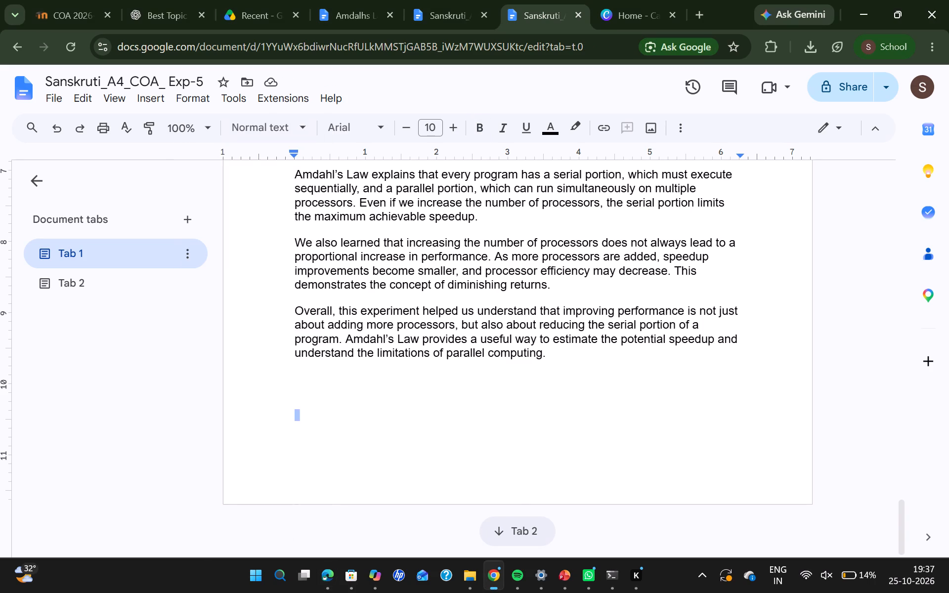
{"action": "scroll", "coordinate": [603, 436], "scroll_direction": "up", "scroll_amount": 11}
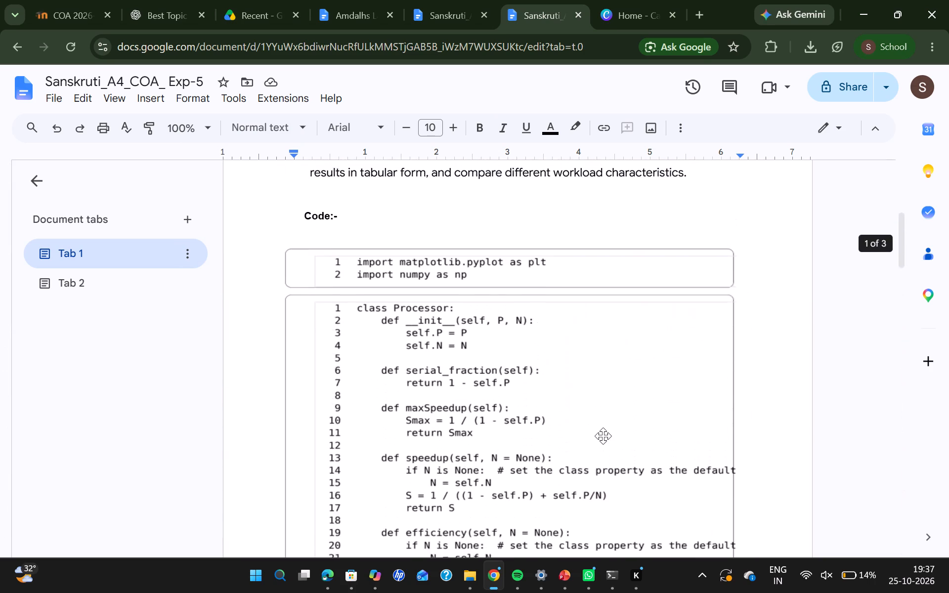
{"action": "scroll", "coordinate": [603, 436], "scroll_direction": "down", "scroll_amount": 9}
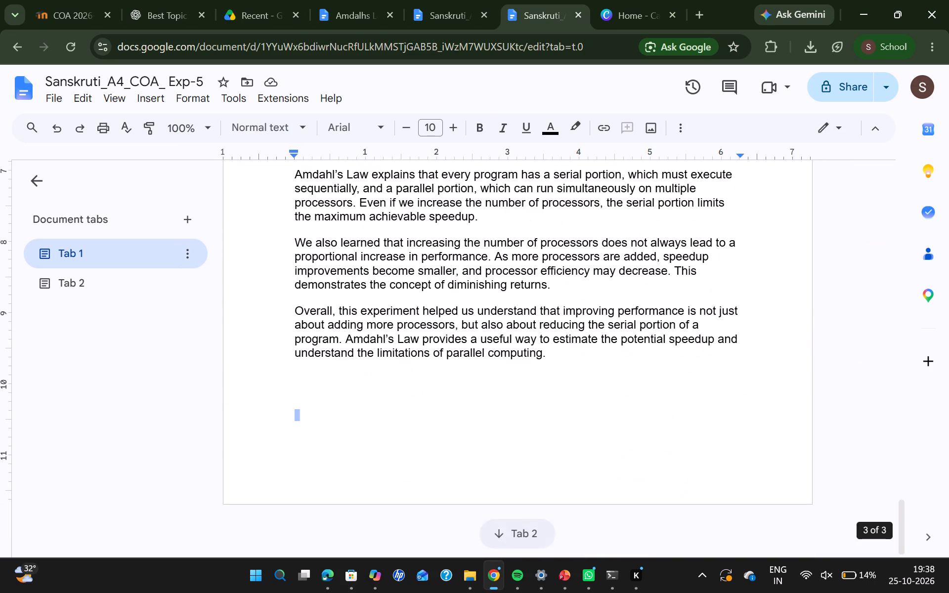
{"action": "scroll", "coordinate": [603, 436], "scroll_direction": "up", "scroll_amount": 8}
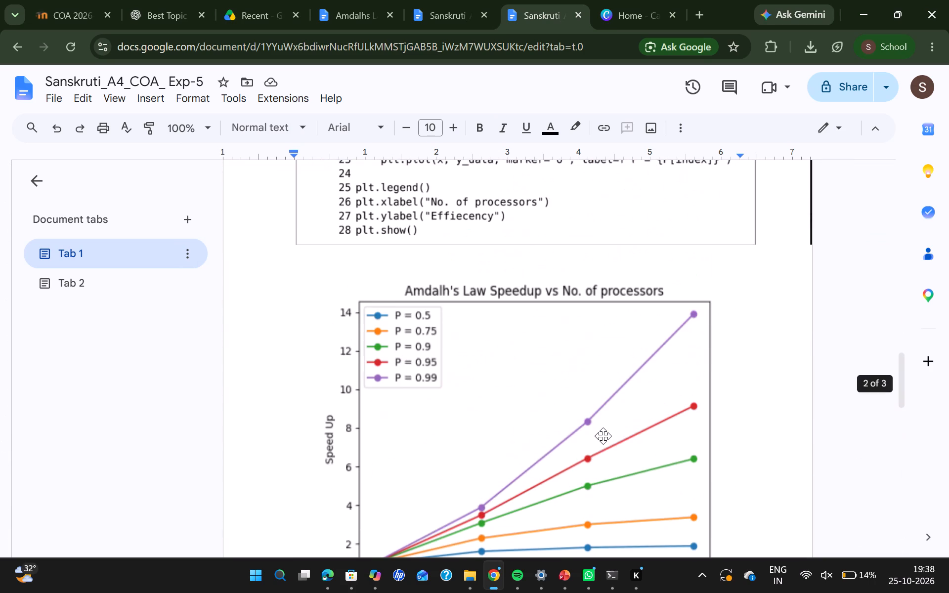
Export the assignment document as a PDF with all tabs included.
{"action": "scroll", "coordinate": [603, 436], "scroll_direction": "up", "scroll_amount": 2}
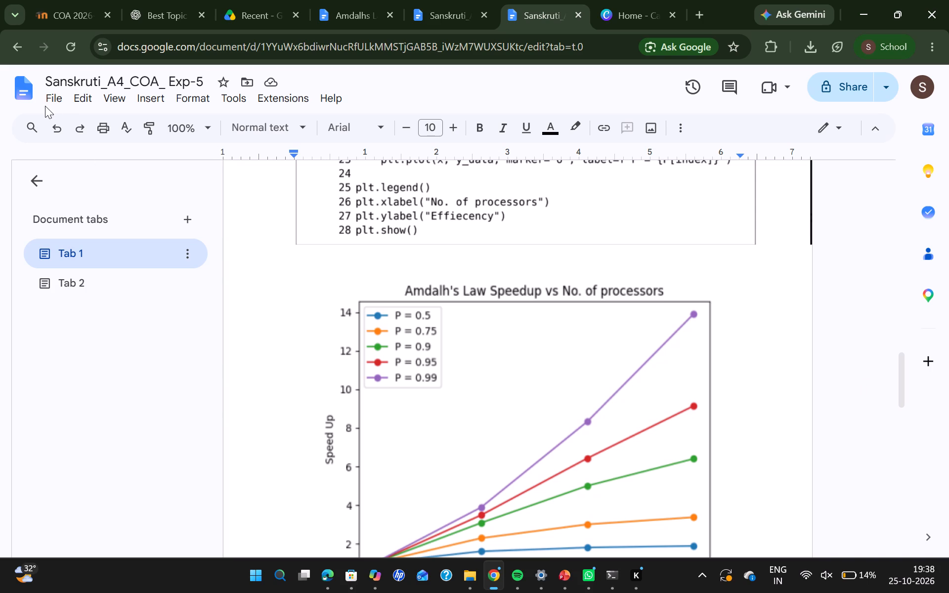
{"action": "left_click", "coordinate": [58, 99]}
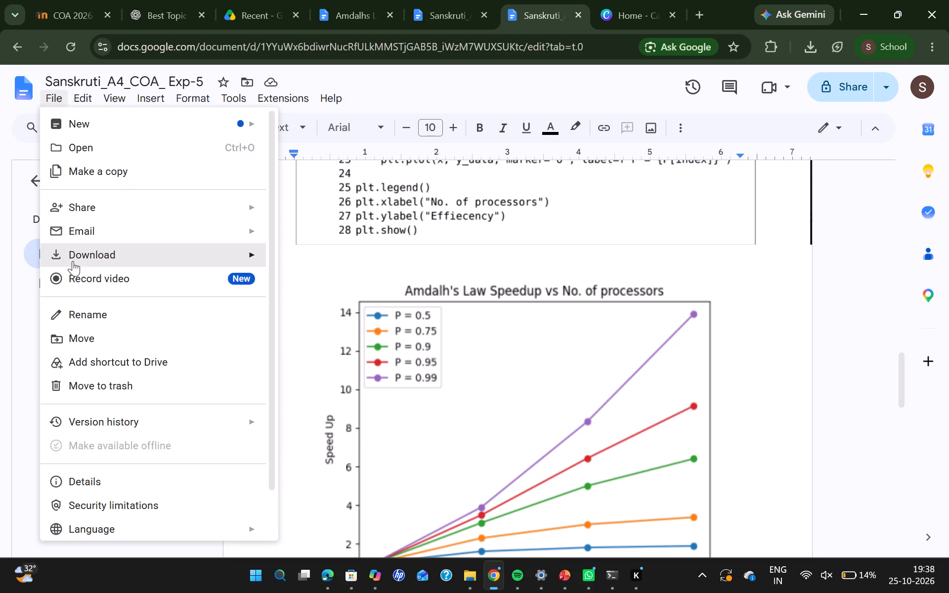
{"action": "left_click", "coordinate": [341, 273]}
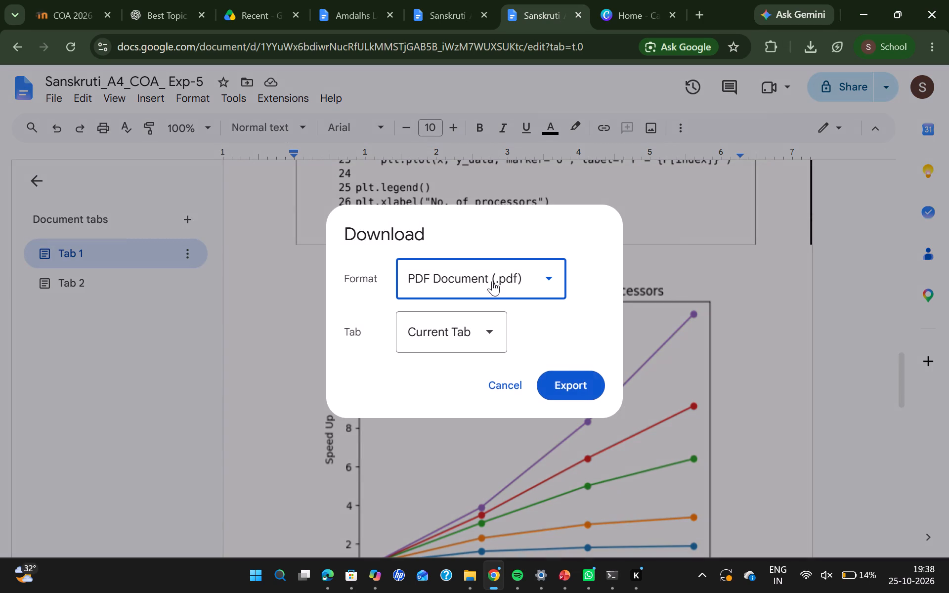
{"action": "left_click", "coordinate": [469, 319]}
{"action": "left_click", "coordinate": [406, 424]}
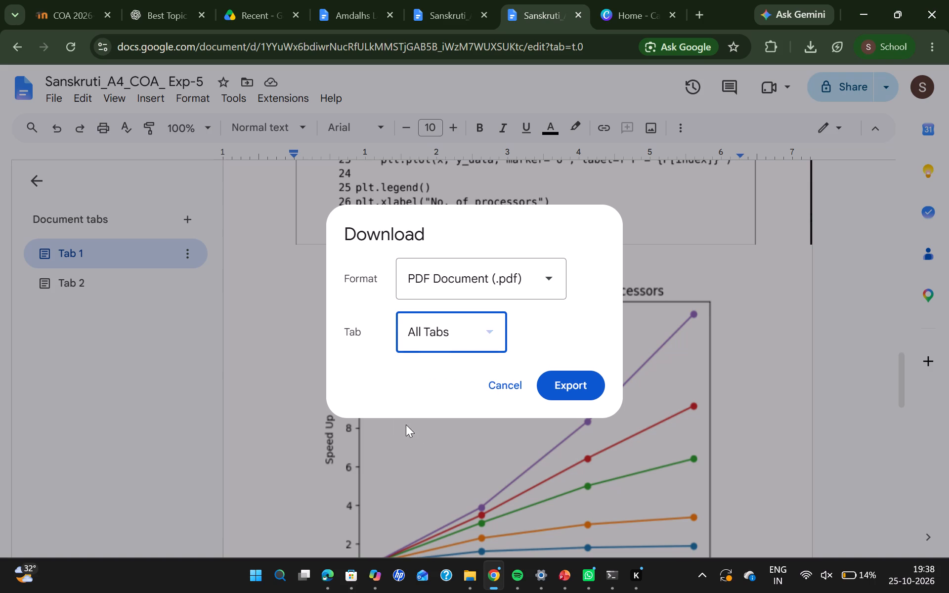
{"action": "left_click", "coordinate": [571, 387]}
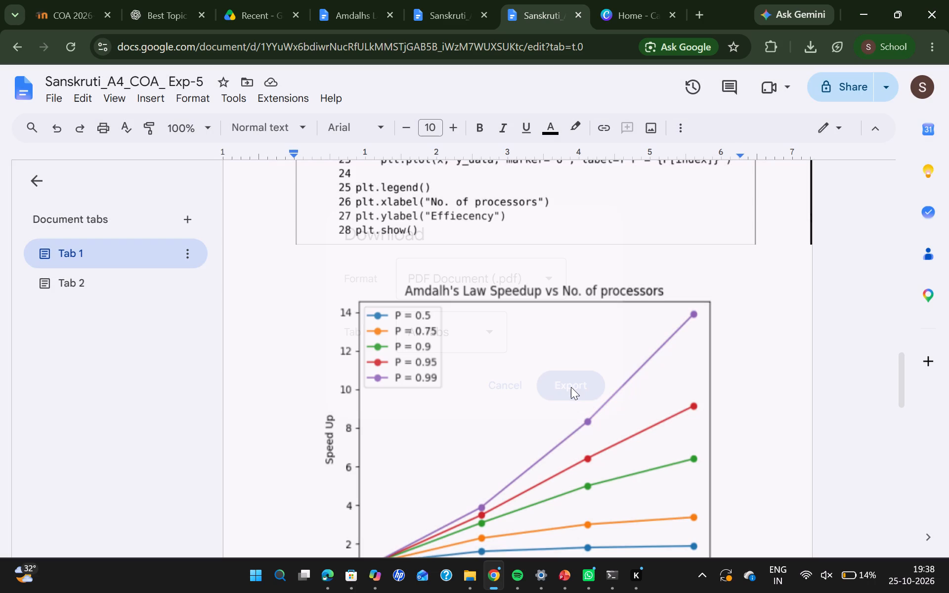
Delete Tab 2 from the assignment document together with any subtab under it.
{"action": "scroll", "coordinate": [571, 387], "scroll_direction": "up", "scroll_amount": 18}
{"action": "scroll", "coordinate": [571, 387], "scroll_direction": "down", "scroll_amount": 3}
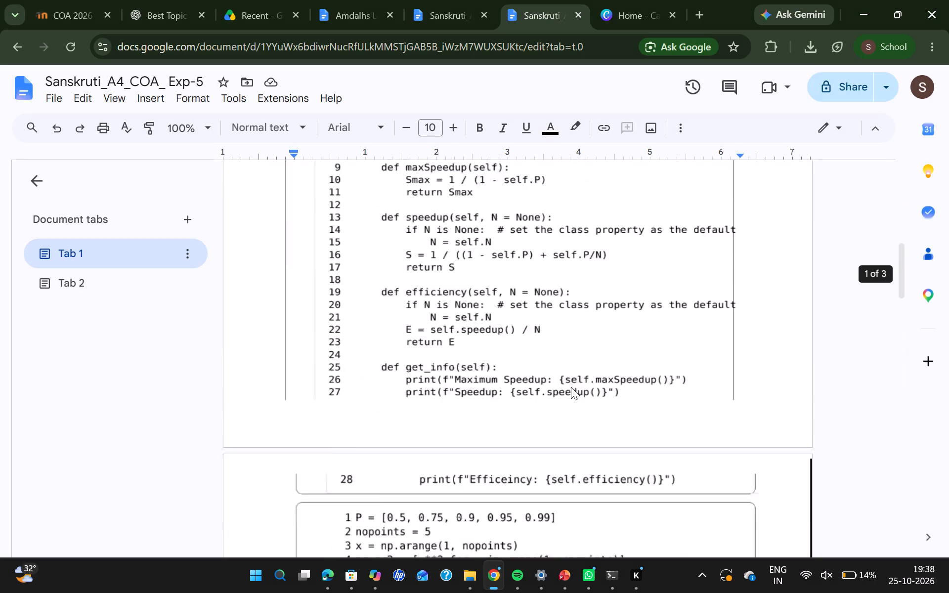
{"action": "scroll", "coordinate": [571, 387], "scroll_direction": "down", "scroll_amount": 2}
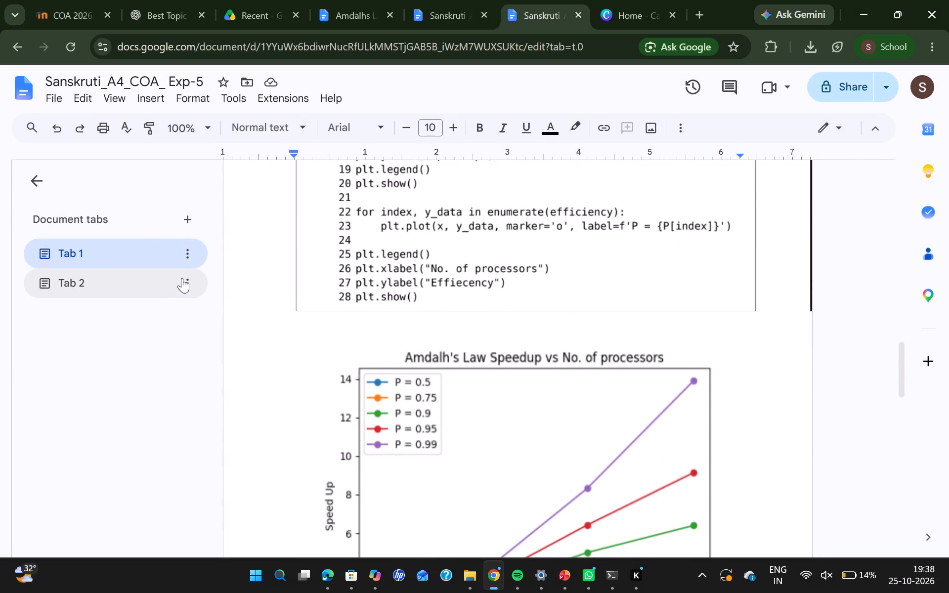
{"action": "left_click", "coordinate": [194, 281]}
{"action": "left_click", "coordinate": [228, 318]}
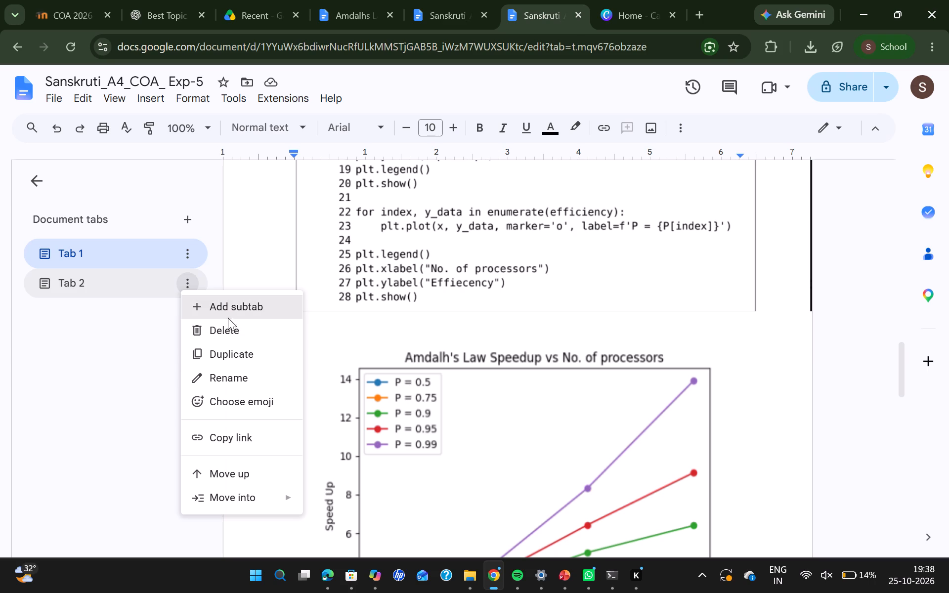
{"action": "left_click", "coordinate": [181, 287]}
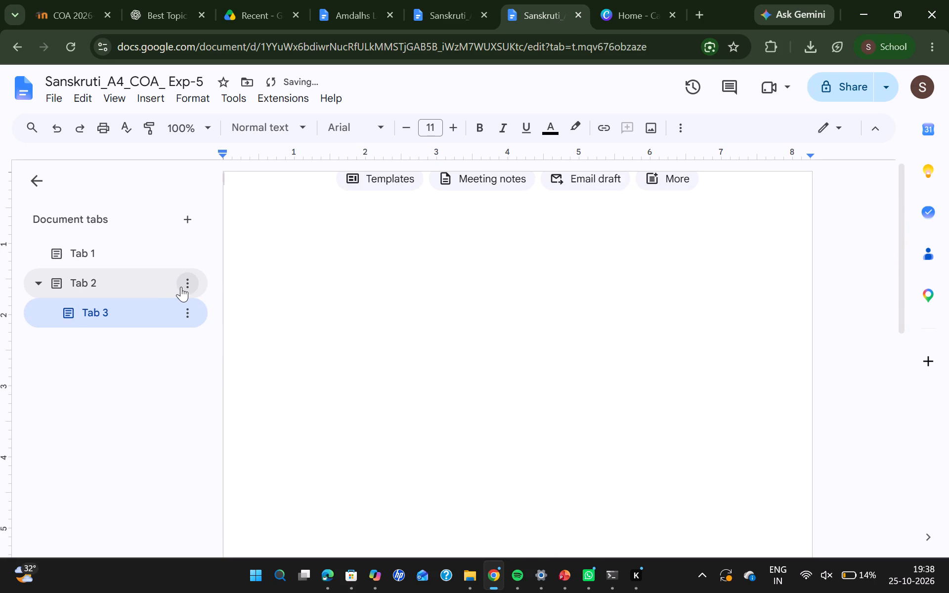
{"action": "left_click", "coordinate": [195, 319]}
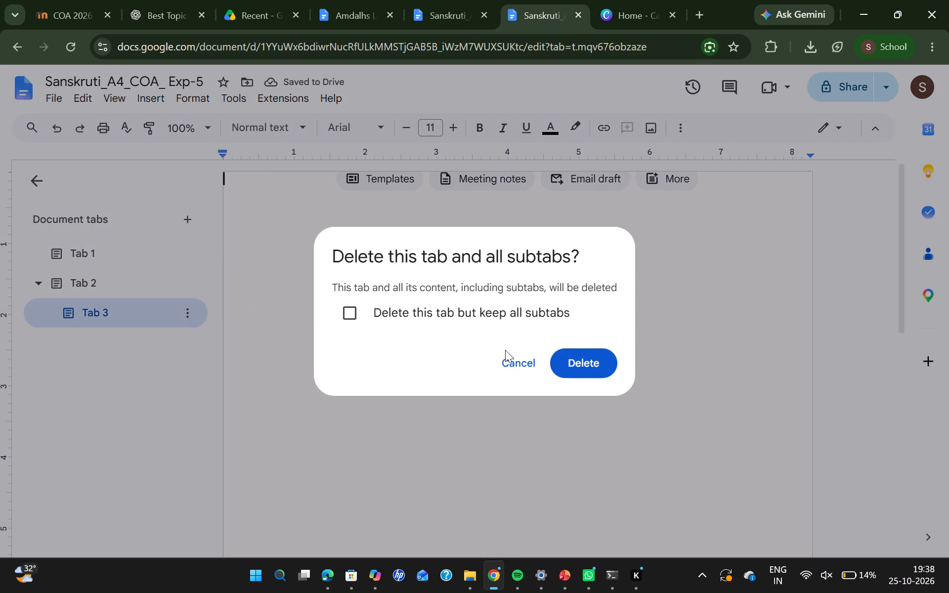
{"action": "left_click", "coordinate": [589, 359]}
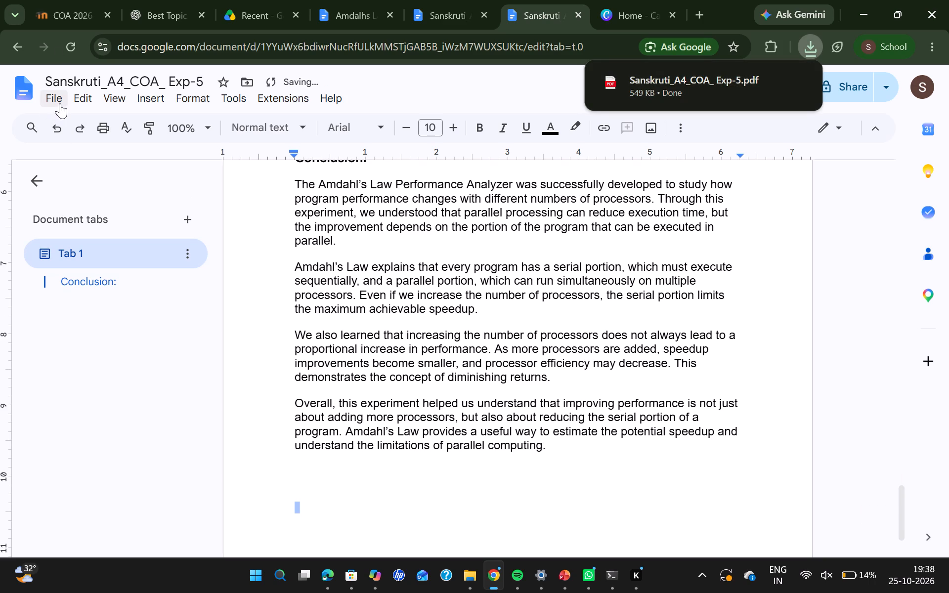
Download the single-tab assignment document as a PDF.
{"action": "left_click", "coordinate": [60, 103]}
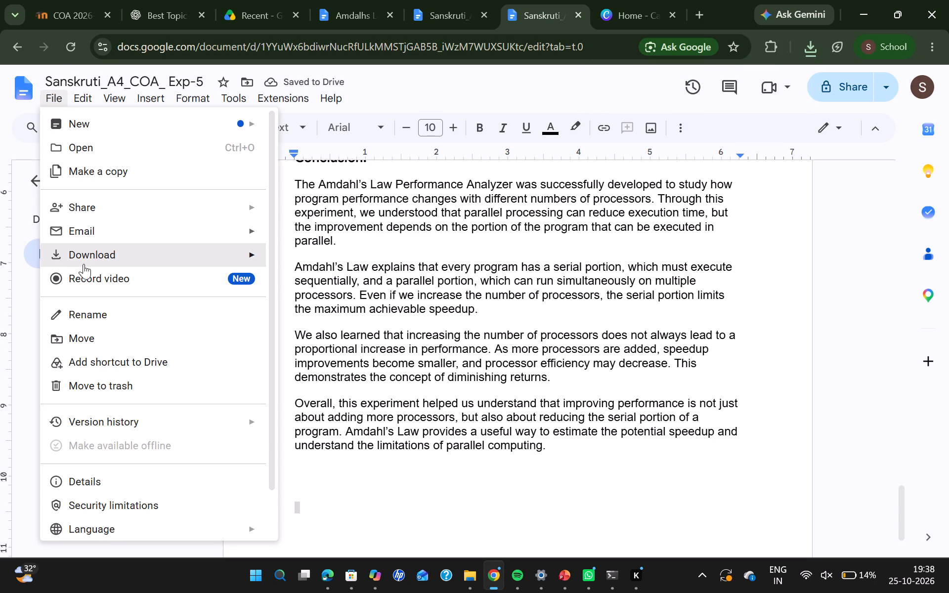
{"action": "left_click", "coordinate": [109, 243]}
{"action": "left_click", "coordinate": [315, 291]}
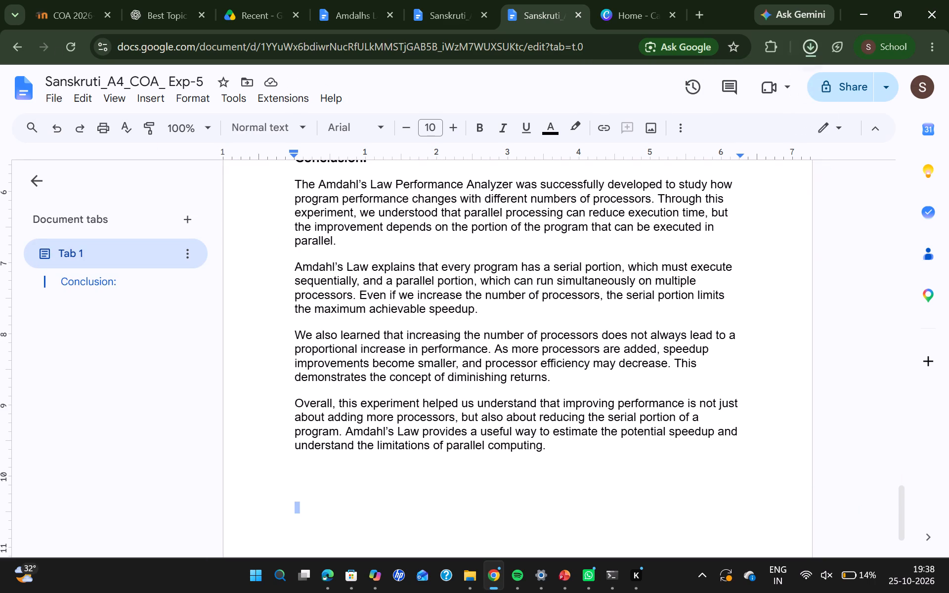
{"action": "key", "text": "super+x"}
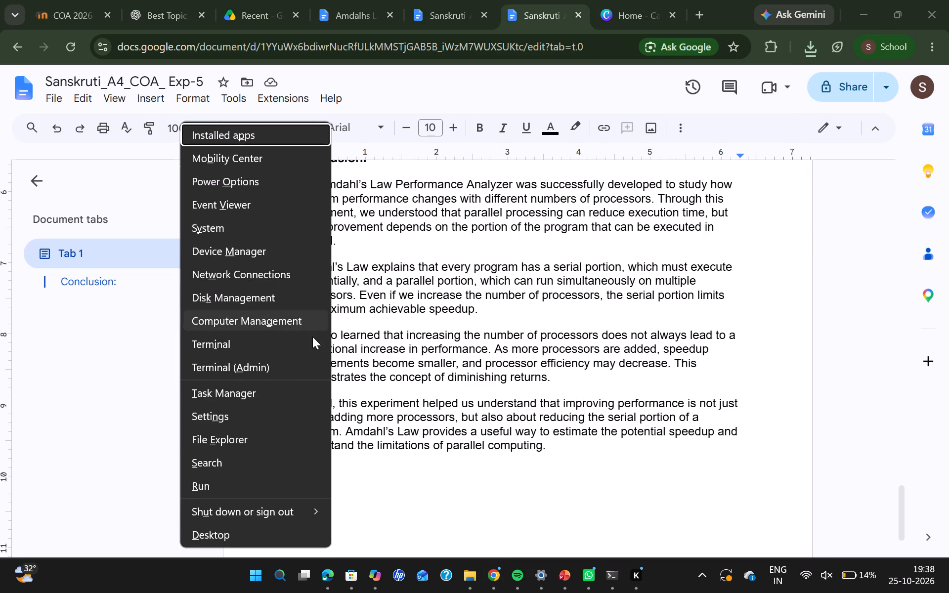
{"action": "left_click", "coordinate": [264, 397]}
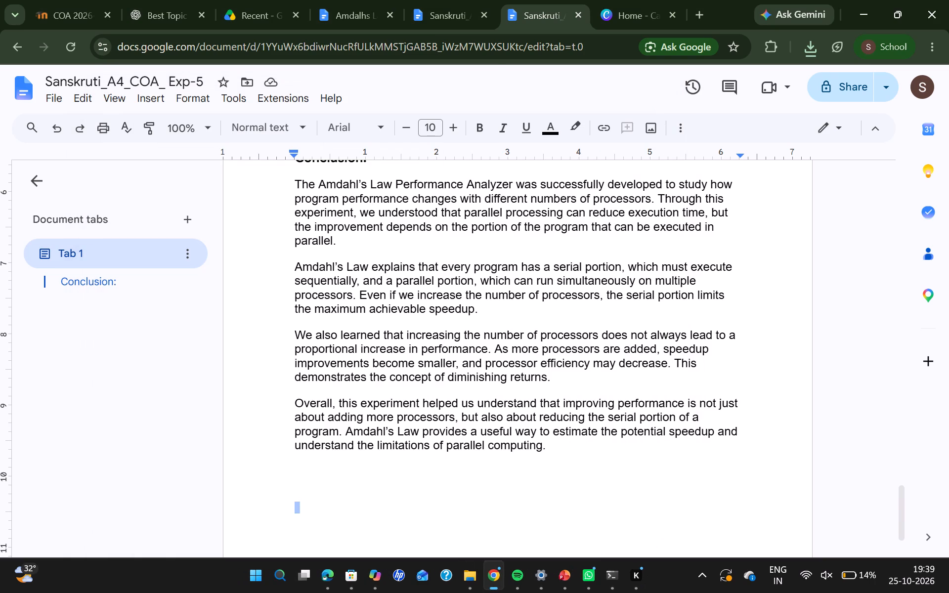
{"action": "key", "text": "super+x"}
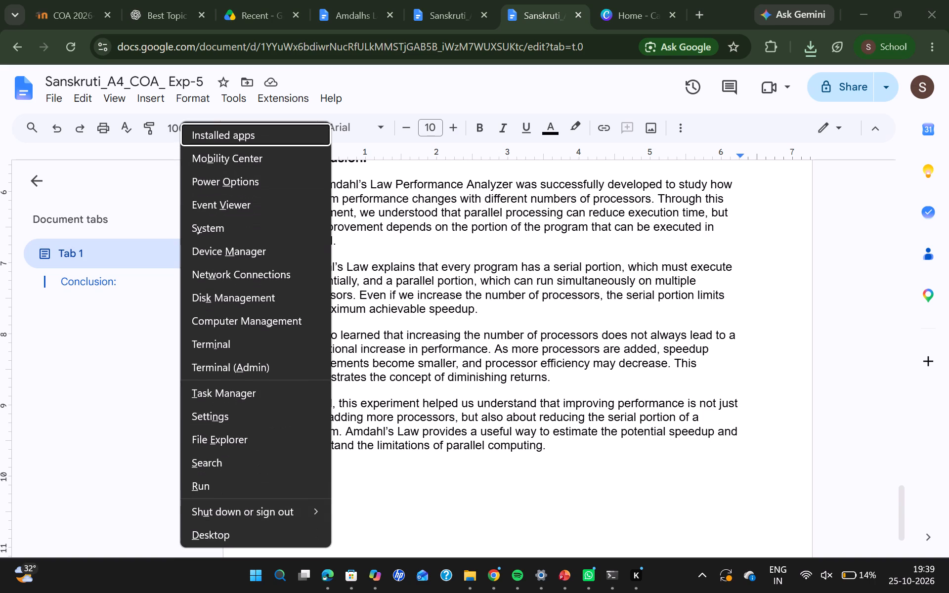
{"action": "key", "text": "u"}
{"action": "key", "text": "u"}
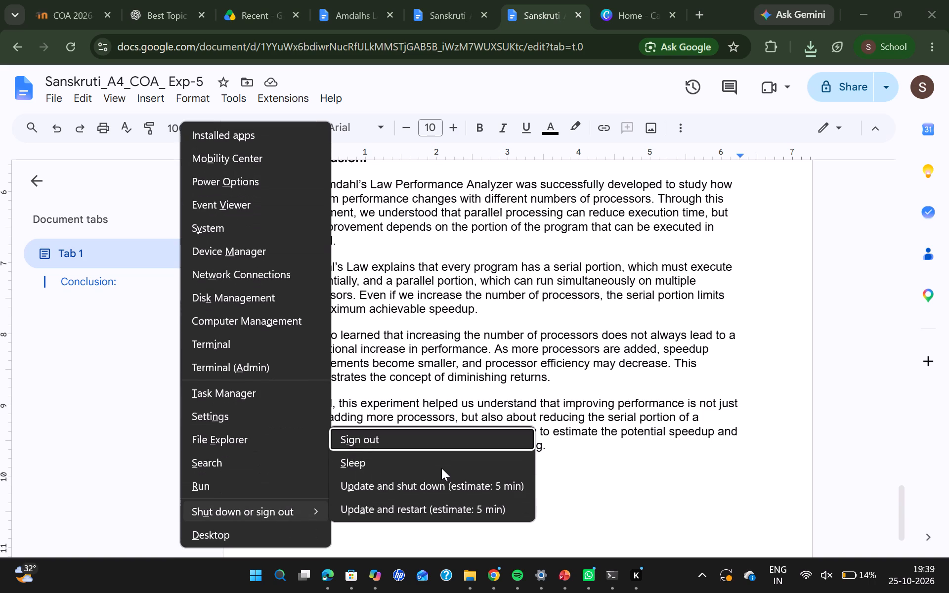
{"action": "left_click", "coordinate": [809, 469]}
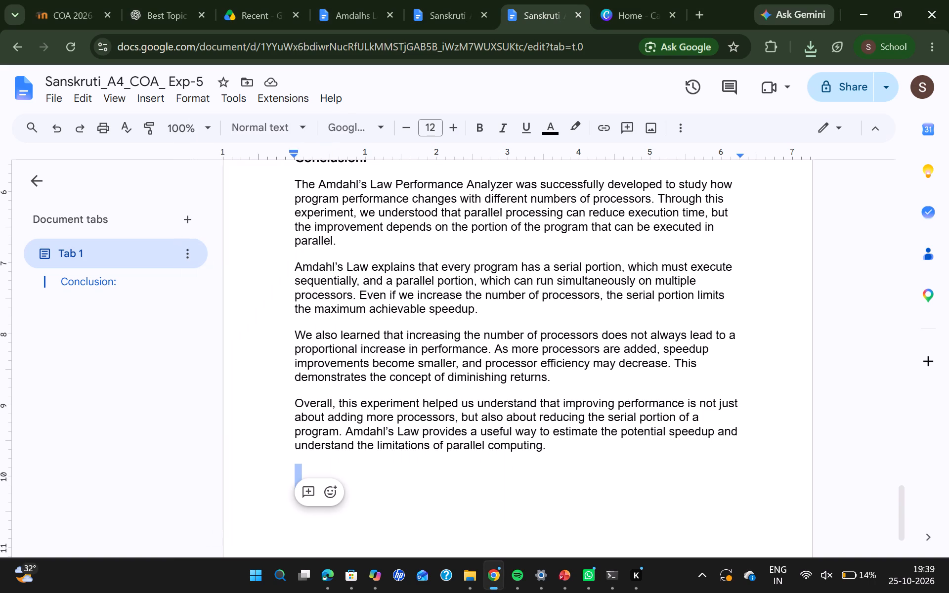
Shut down the computer with the Update and shut down option.
{"action": "key", "text": "super+x"}
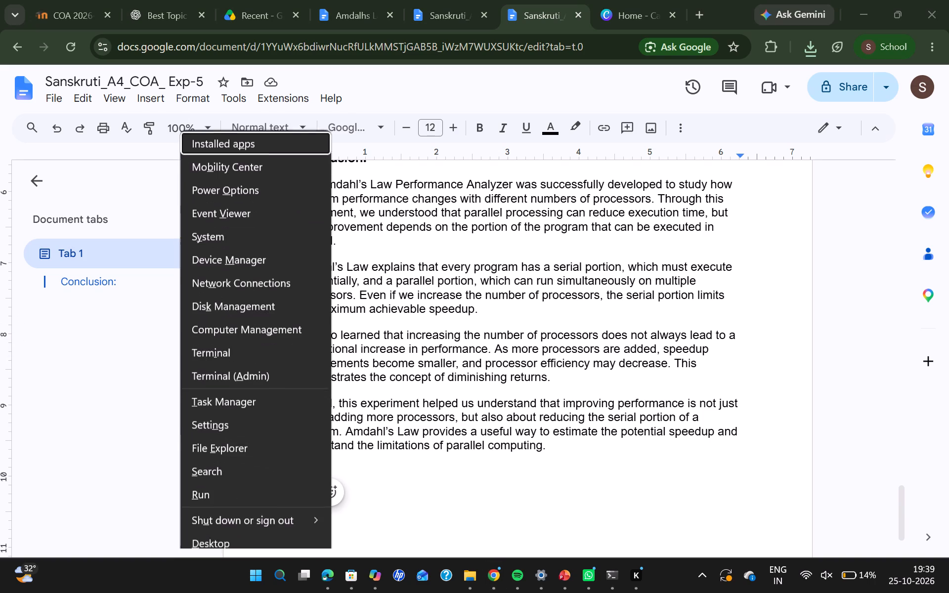
{"action": "type", "text": "uu"}
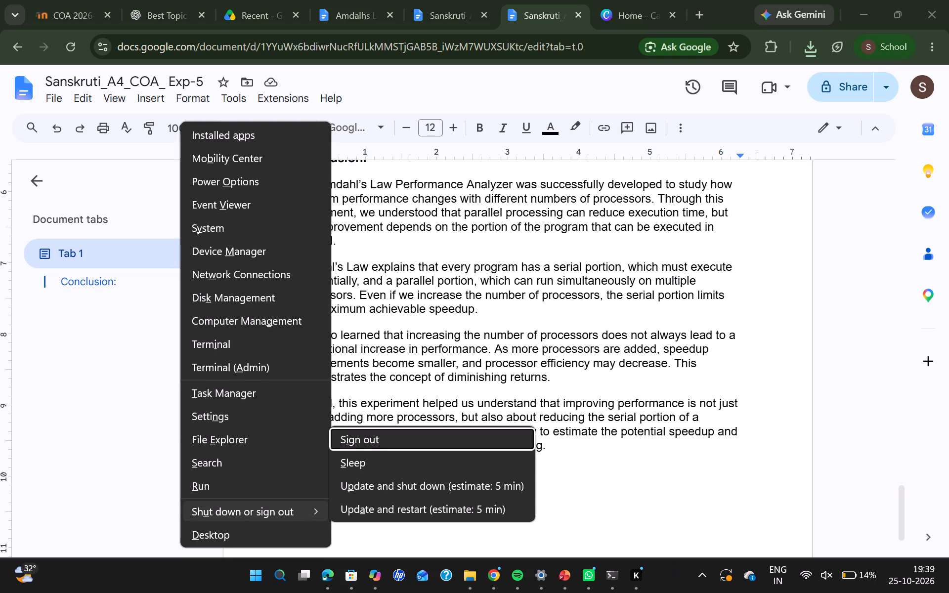
{"action": "left_click", "coordinate": [476, 487]}
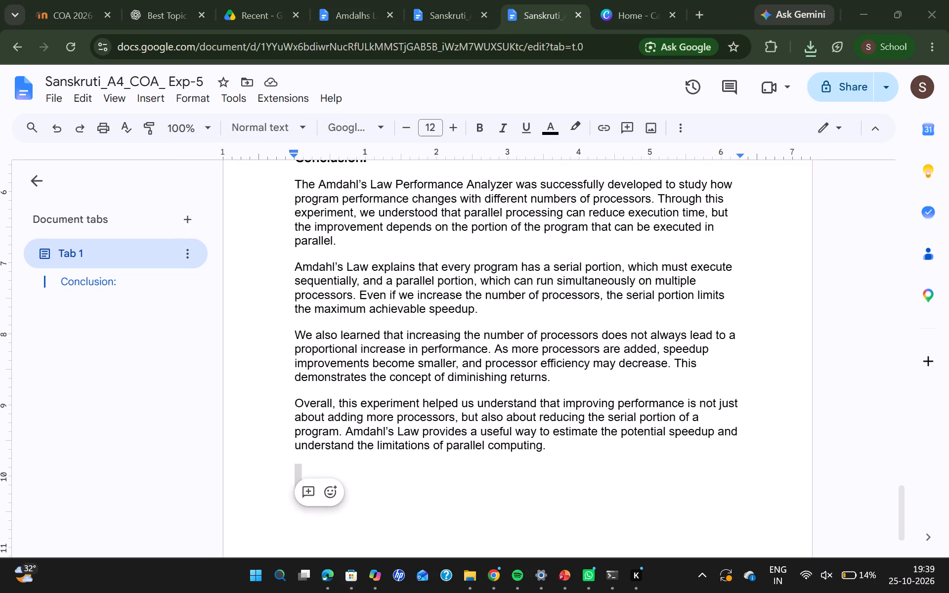